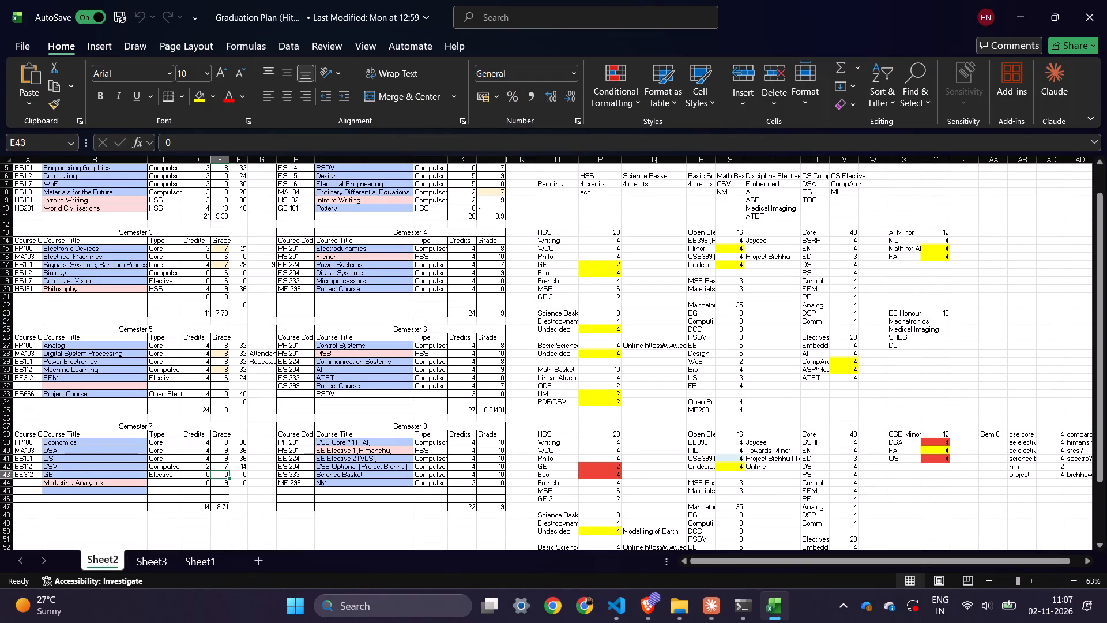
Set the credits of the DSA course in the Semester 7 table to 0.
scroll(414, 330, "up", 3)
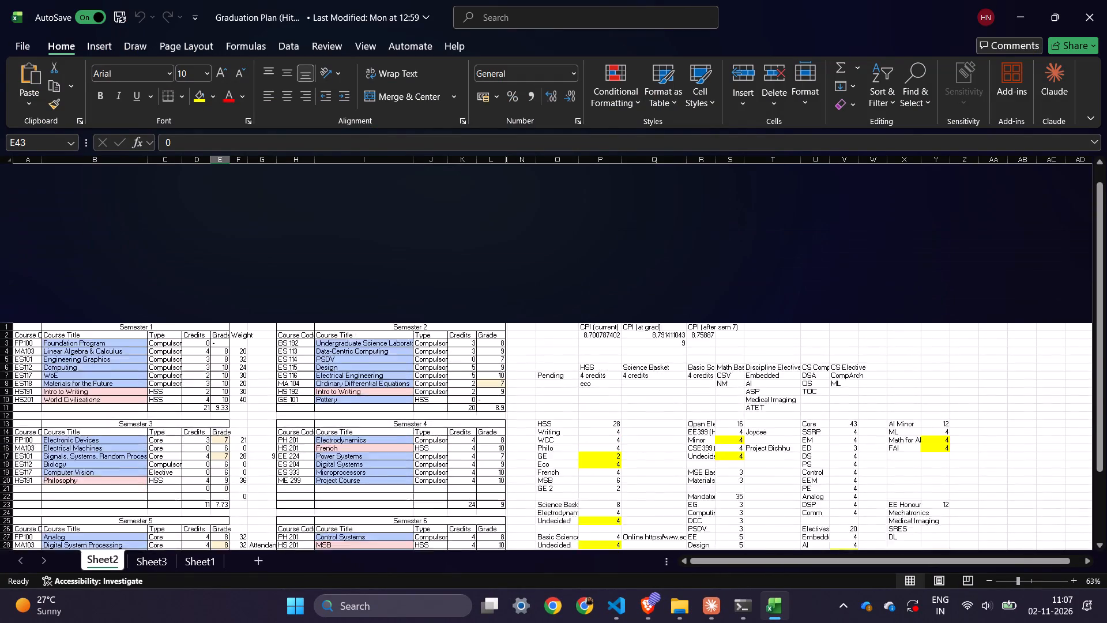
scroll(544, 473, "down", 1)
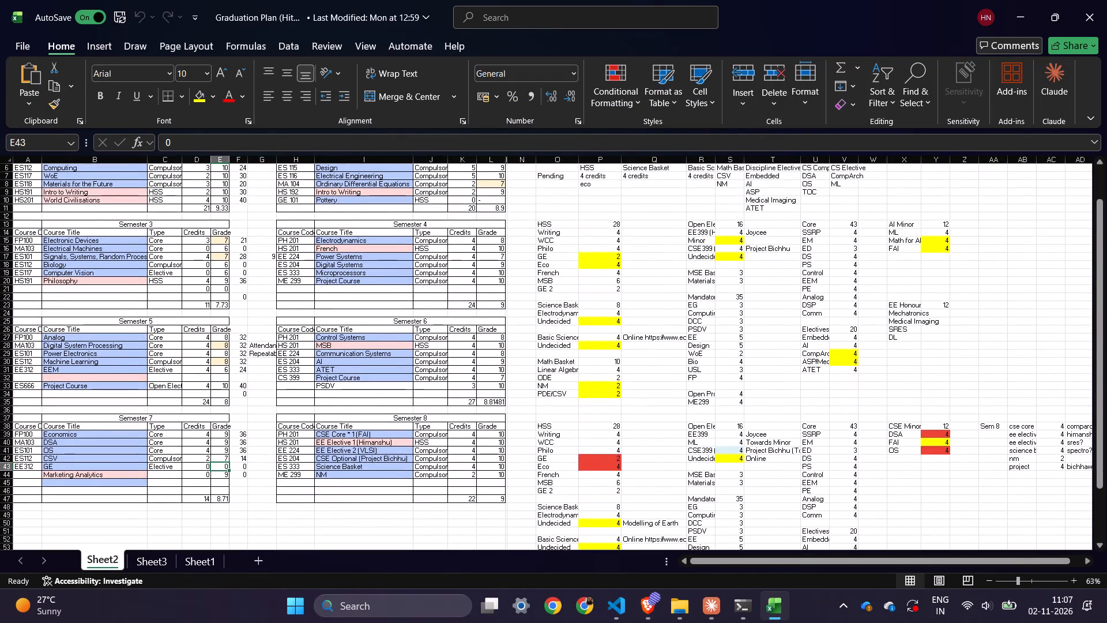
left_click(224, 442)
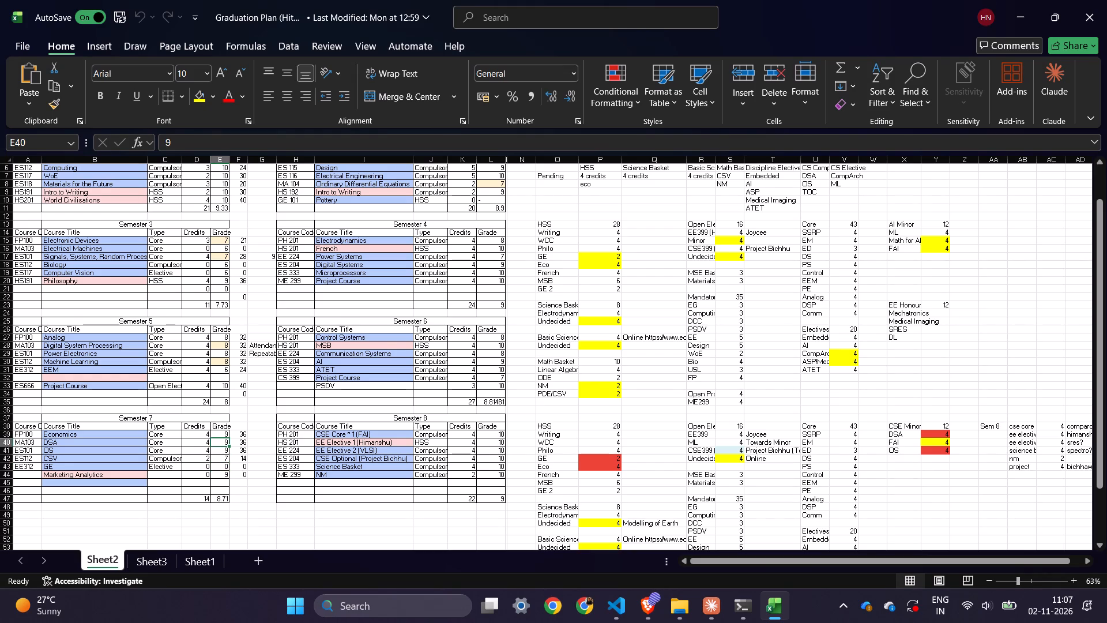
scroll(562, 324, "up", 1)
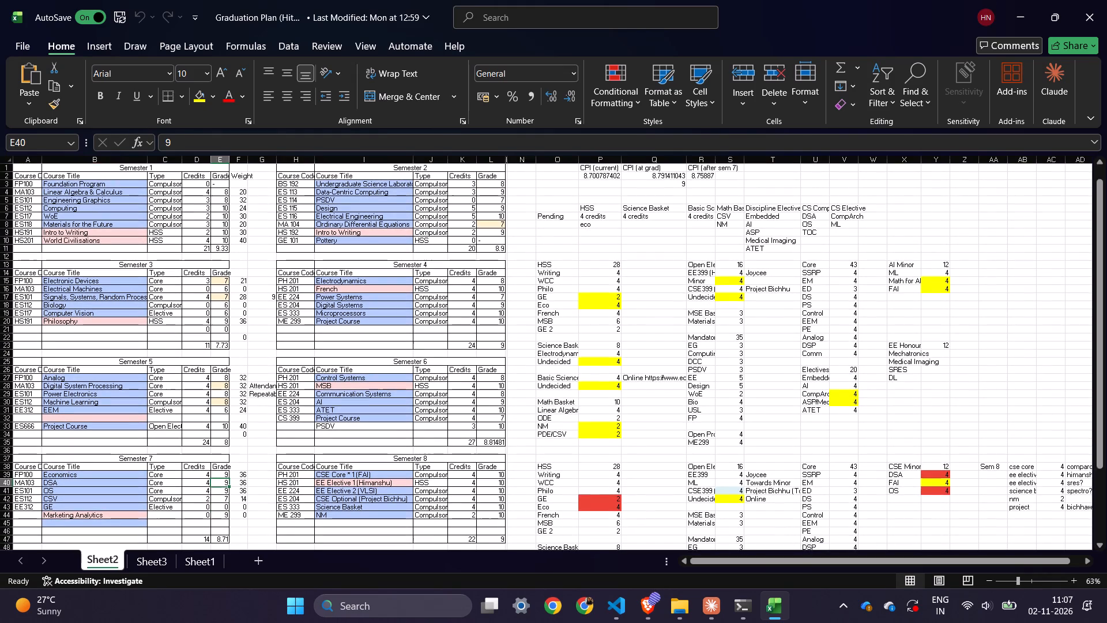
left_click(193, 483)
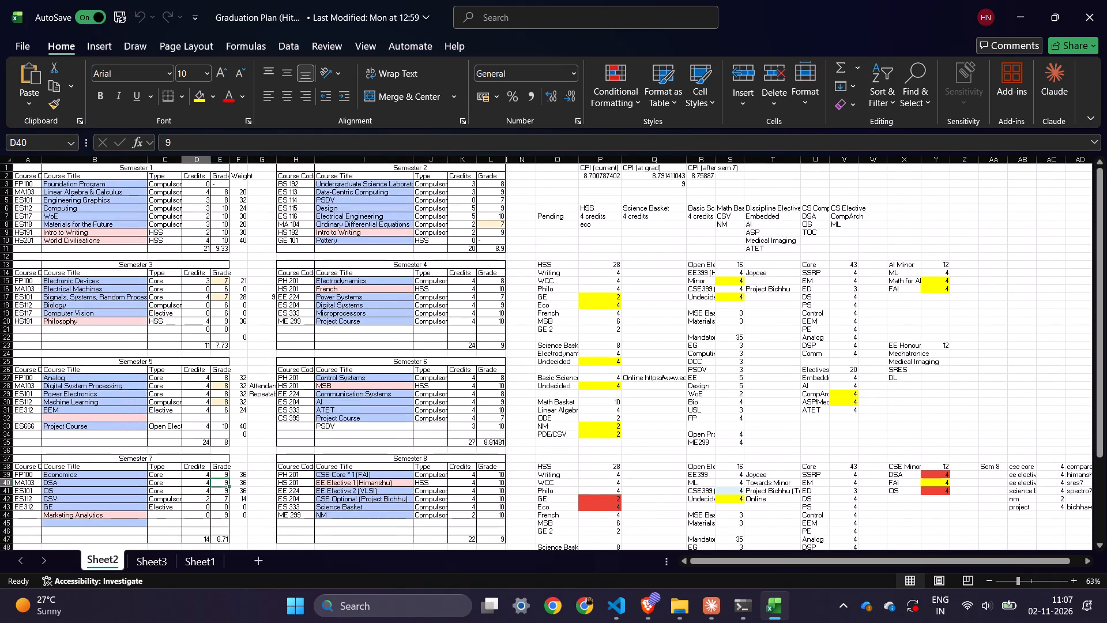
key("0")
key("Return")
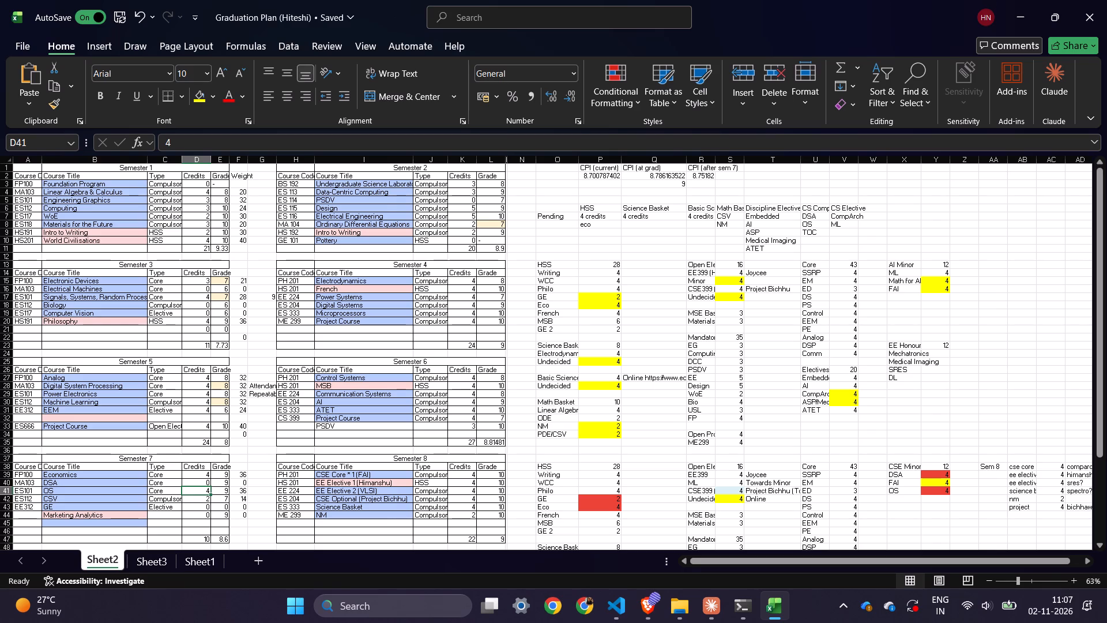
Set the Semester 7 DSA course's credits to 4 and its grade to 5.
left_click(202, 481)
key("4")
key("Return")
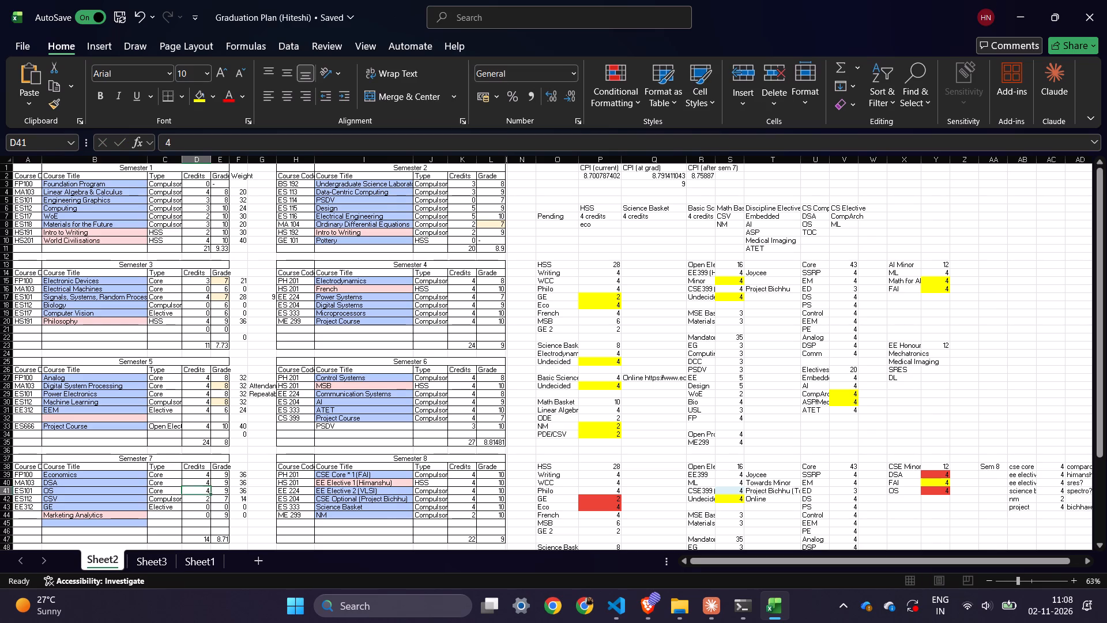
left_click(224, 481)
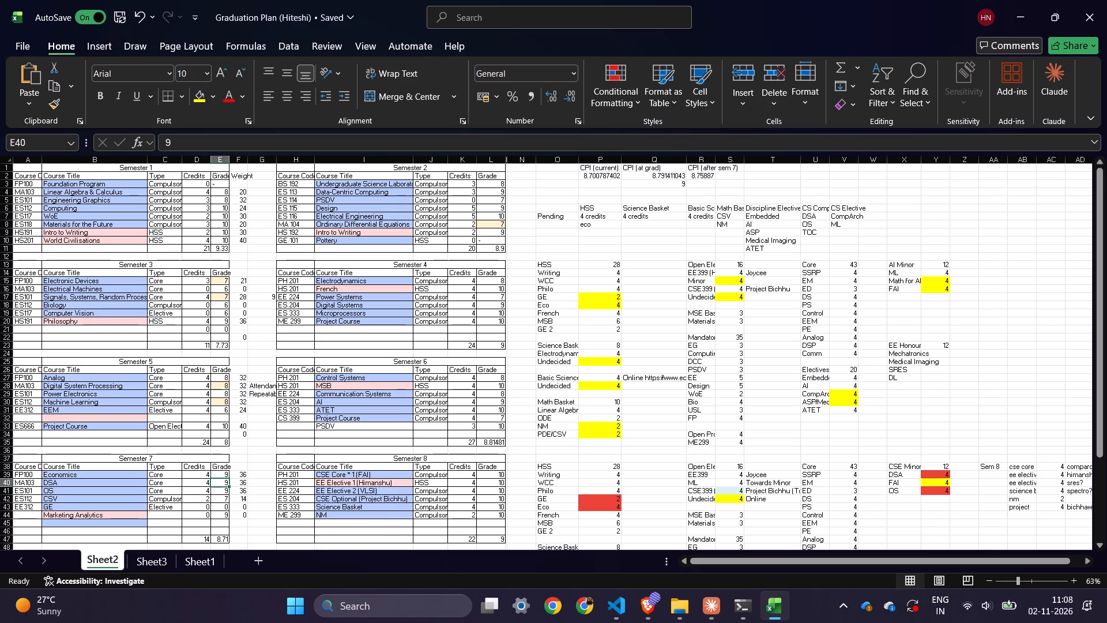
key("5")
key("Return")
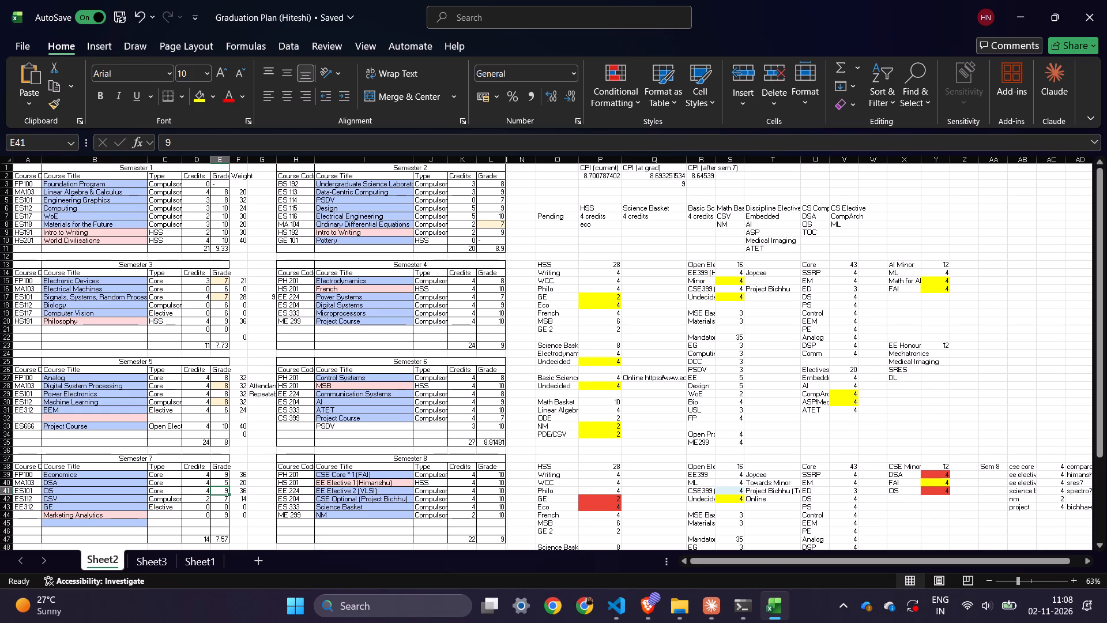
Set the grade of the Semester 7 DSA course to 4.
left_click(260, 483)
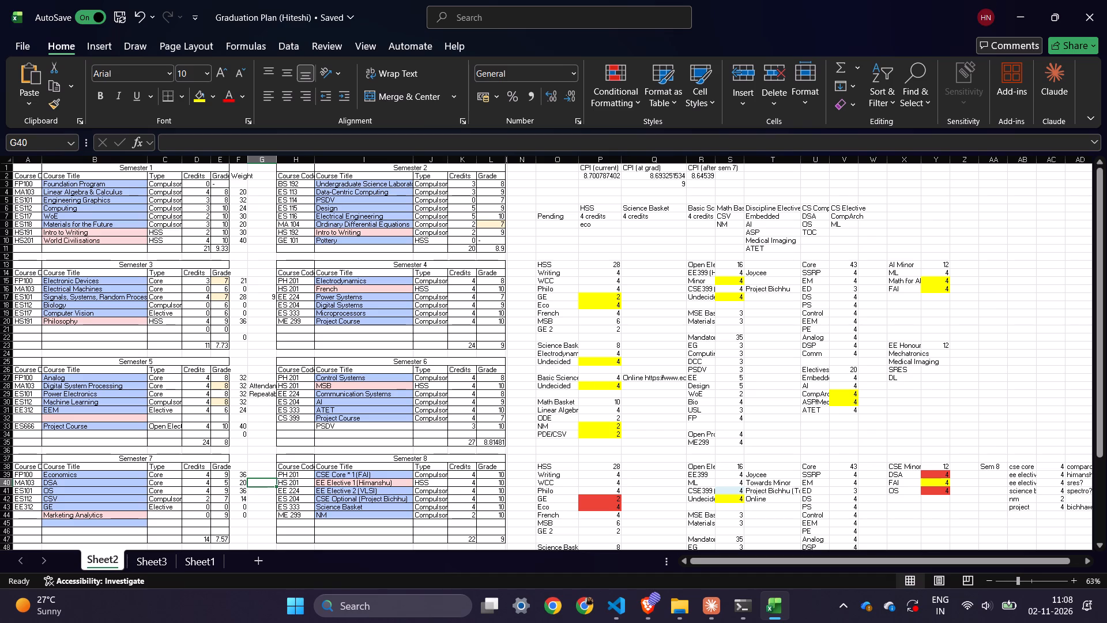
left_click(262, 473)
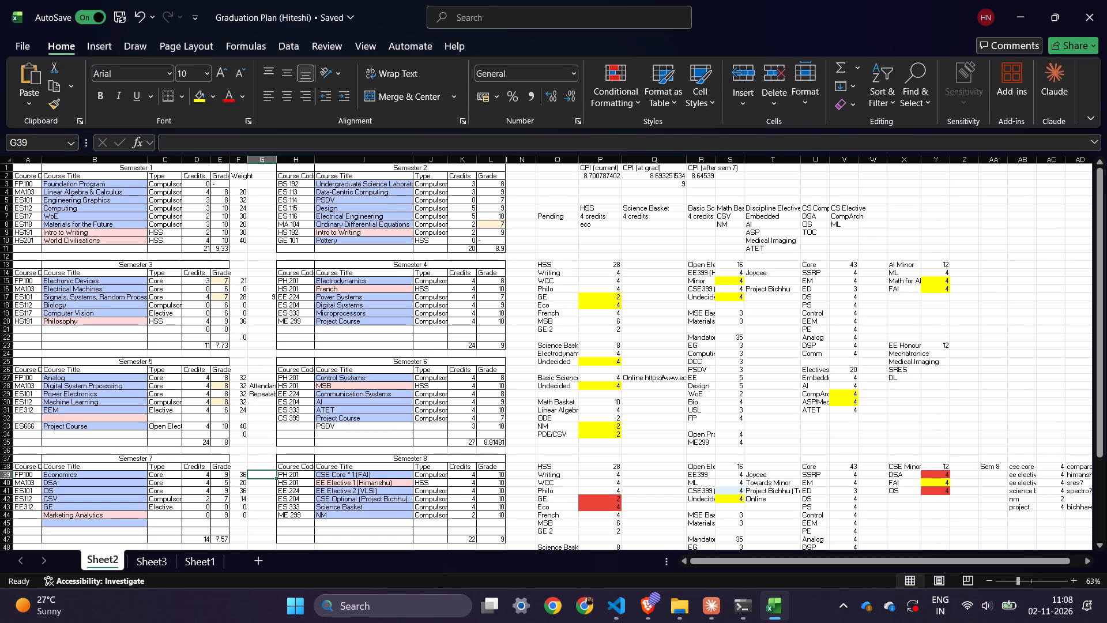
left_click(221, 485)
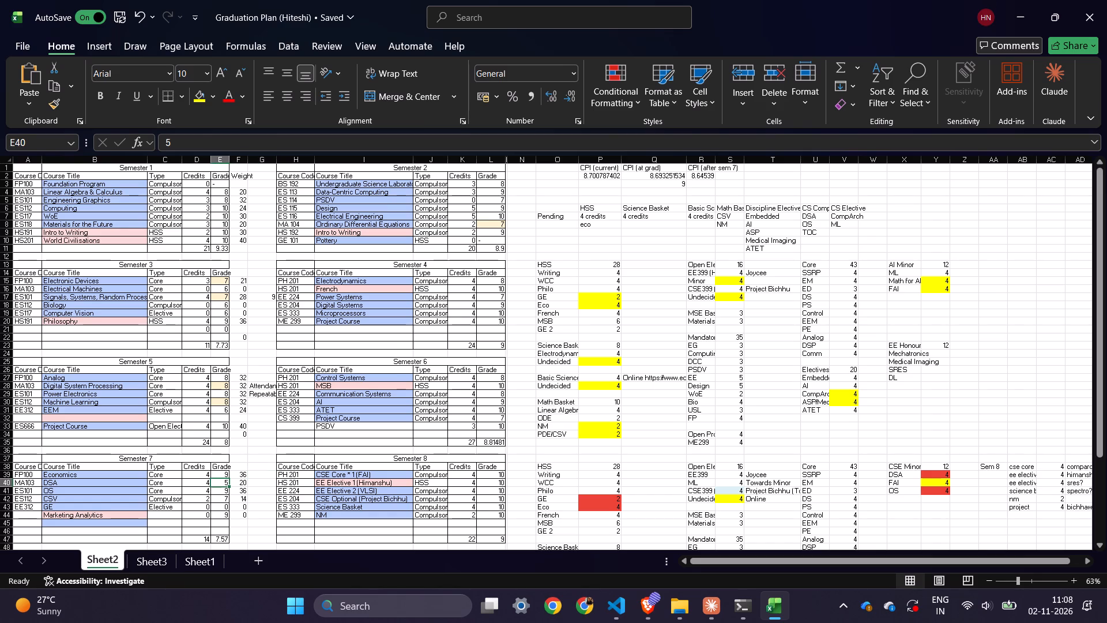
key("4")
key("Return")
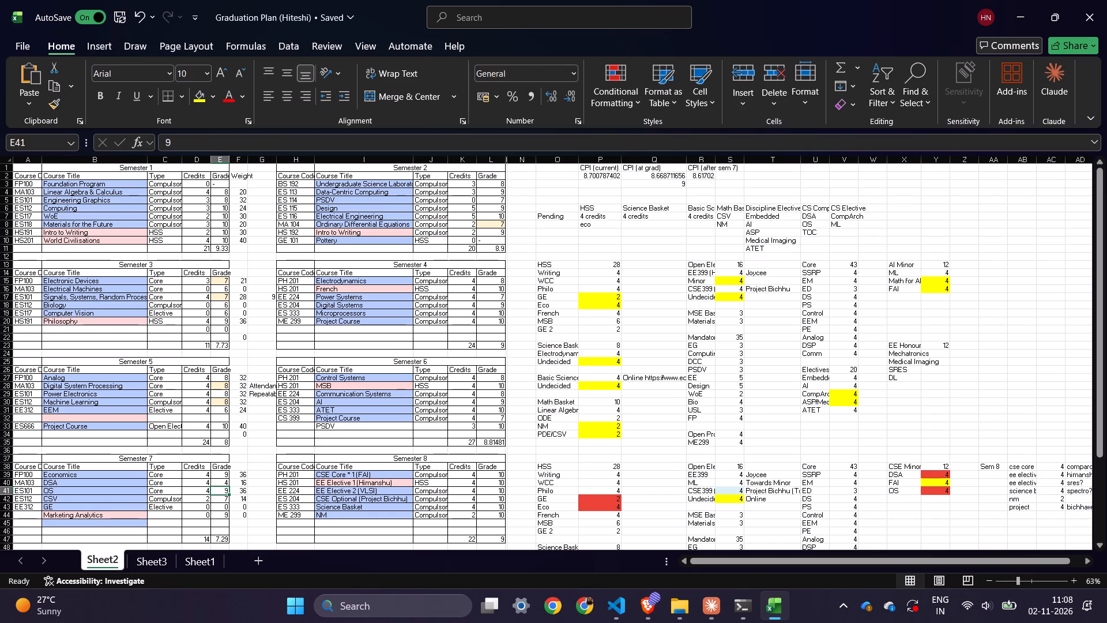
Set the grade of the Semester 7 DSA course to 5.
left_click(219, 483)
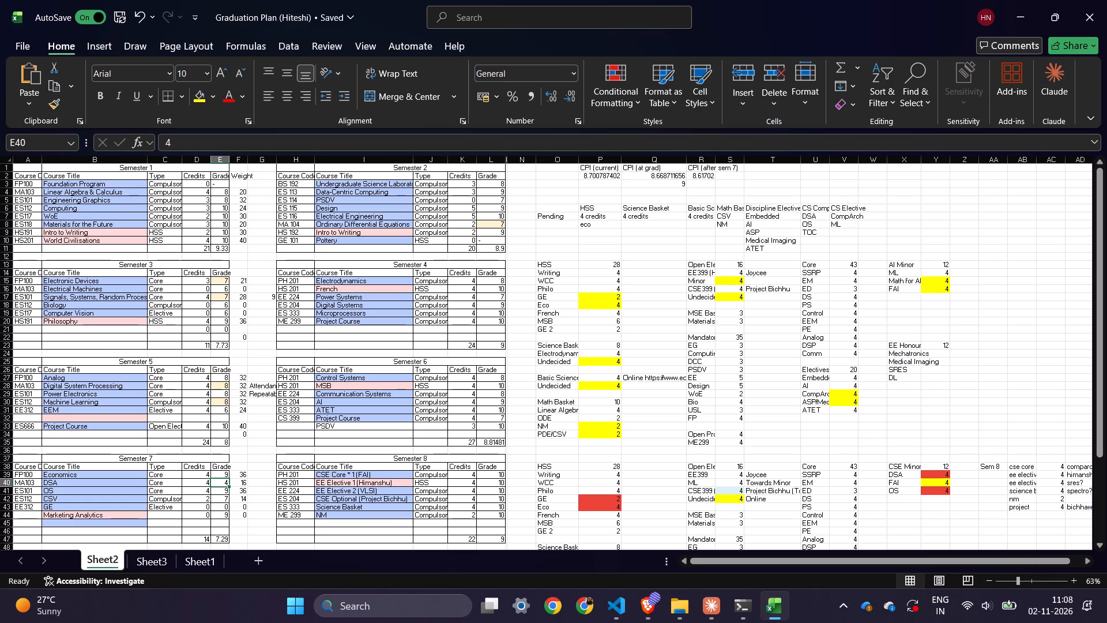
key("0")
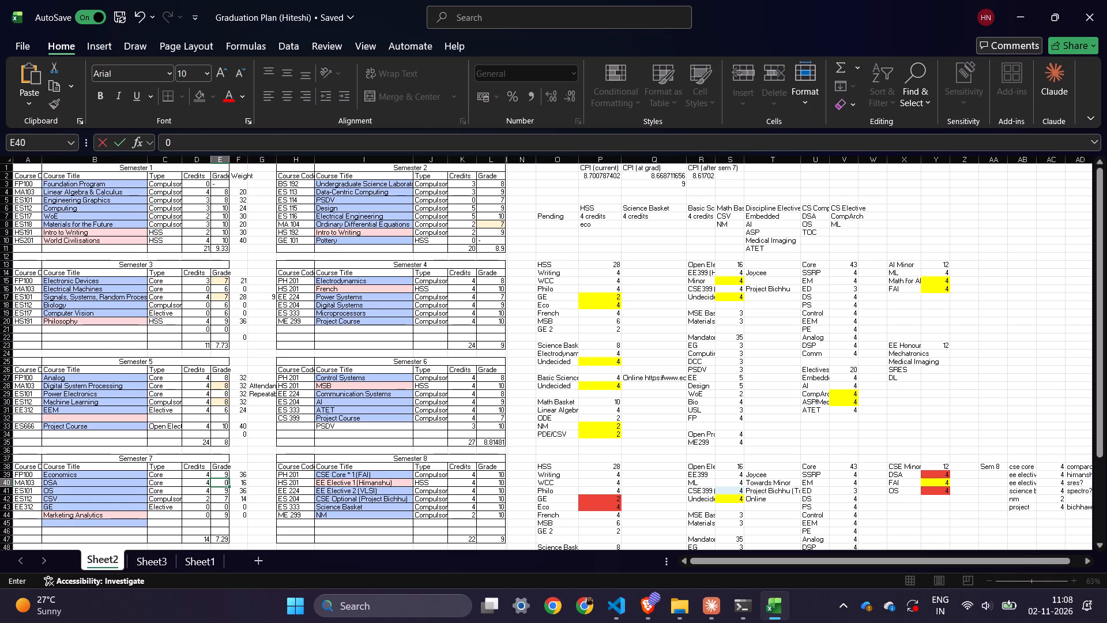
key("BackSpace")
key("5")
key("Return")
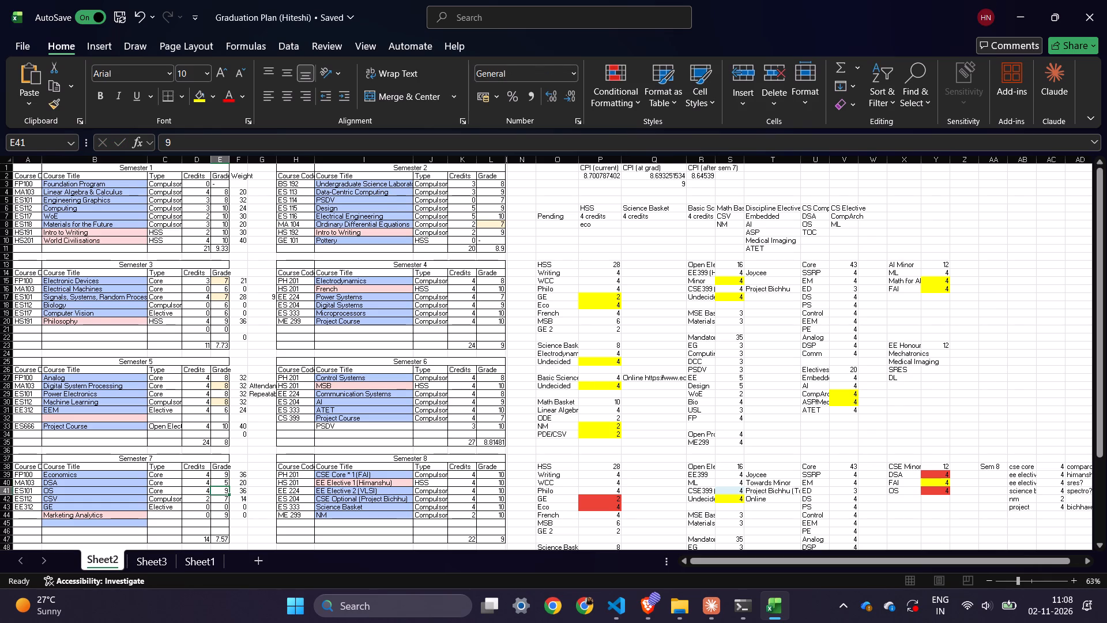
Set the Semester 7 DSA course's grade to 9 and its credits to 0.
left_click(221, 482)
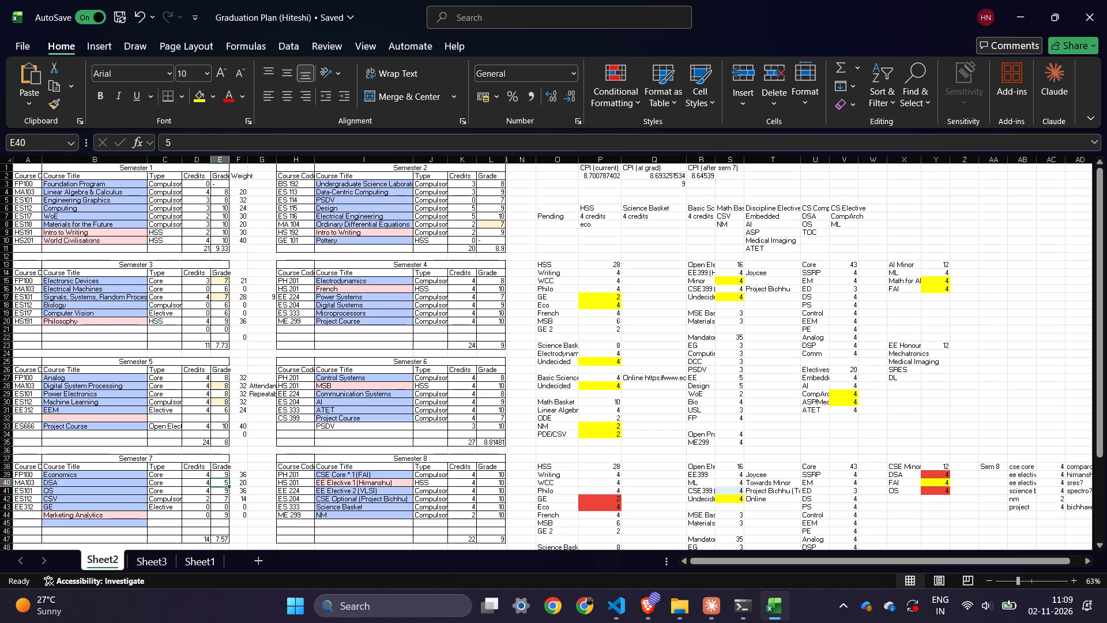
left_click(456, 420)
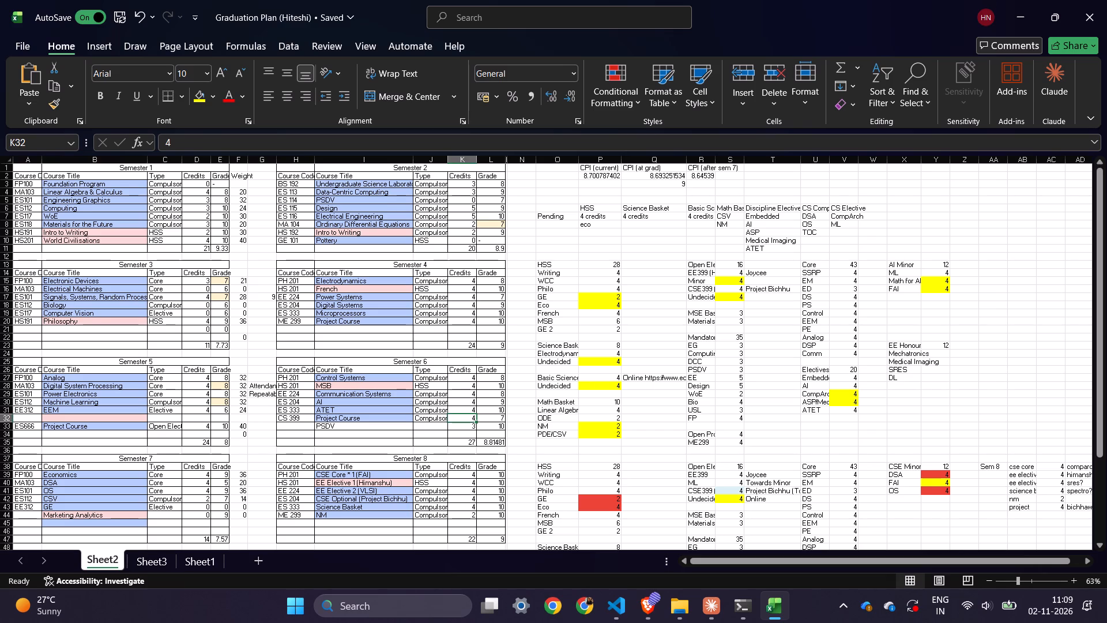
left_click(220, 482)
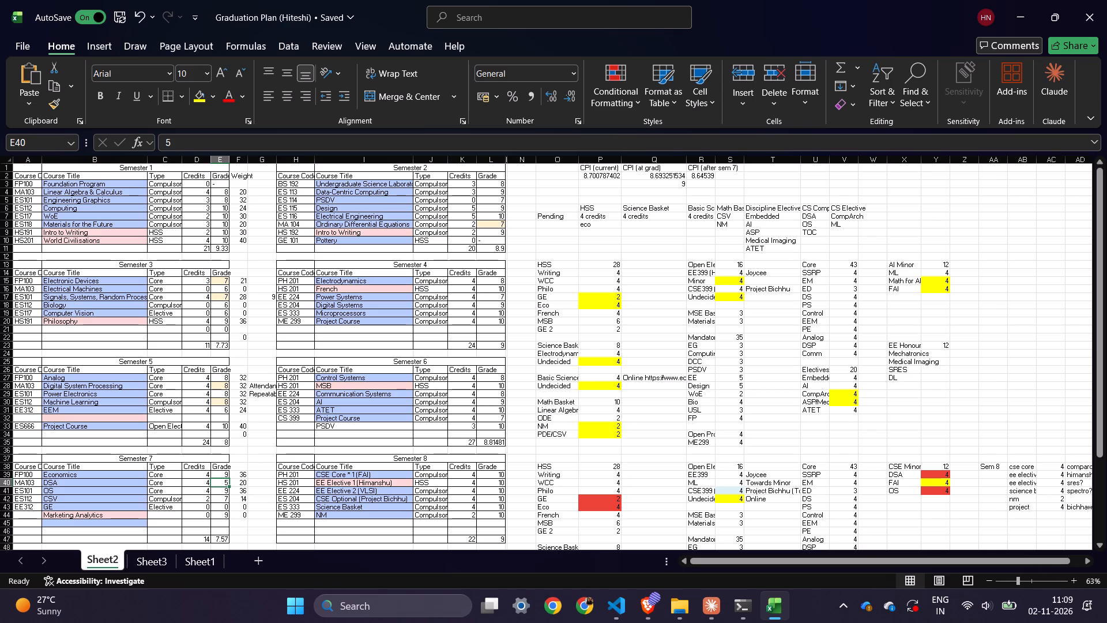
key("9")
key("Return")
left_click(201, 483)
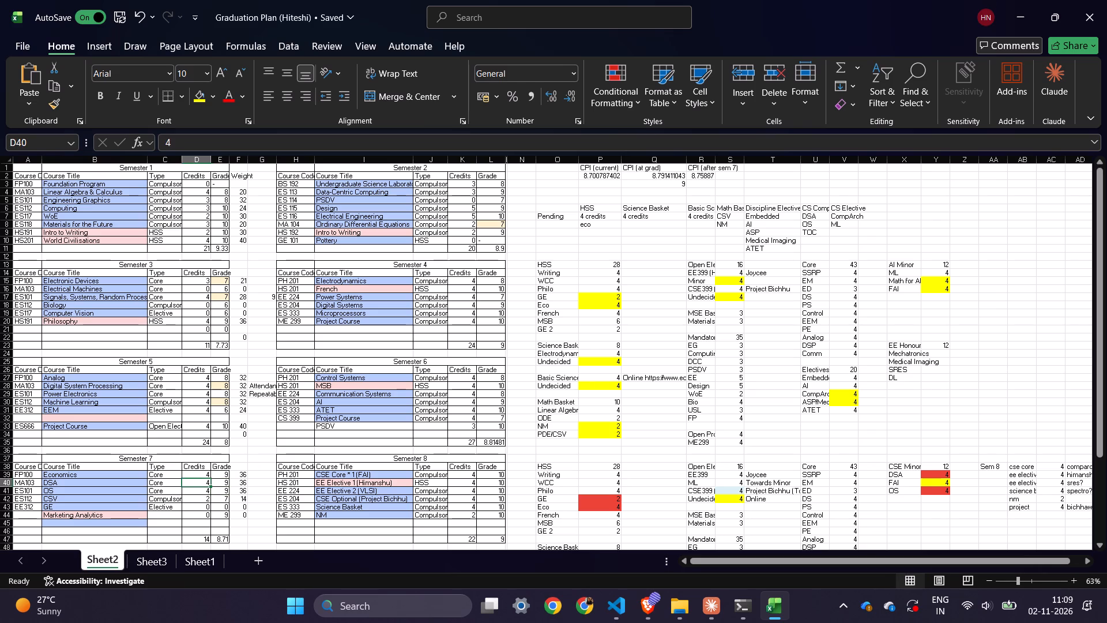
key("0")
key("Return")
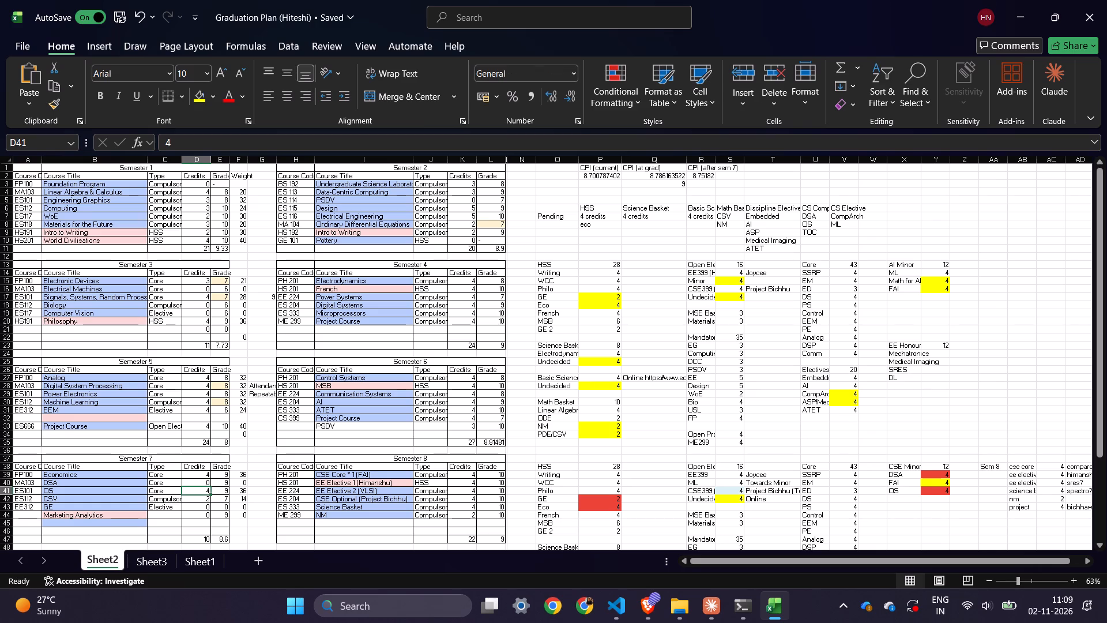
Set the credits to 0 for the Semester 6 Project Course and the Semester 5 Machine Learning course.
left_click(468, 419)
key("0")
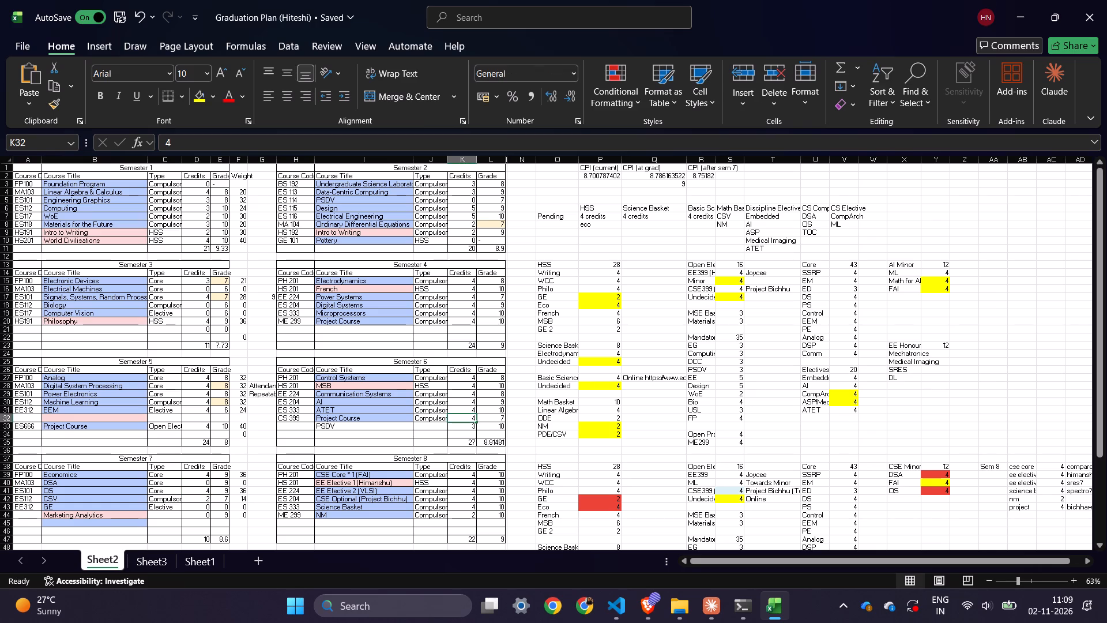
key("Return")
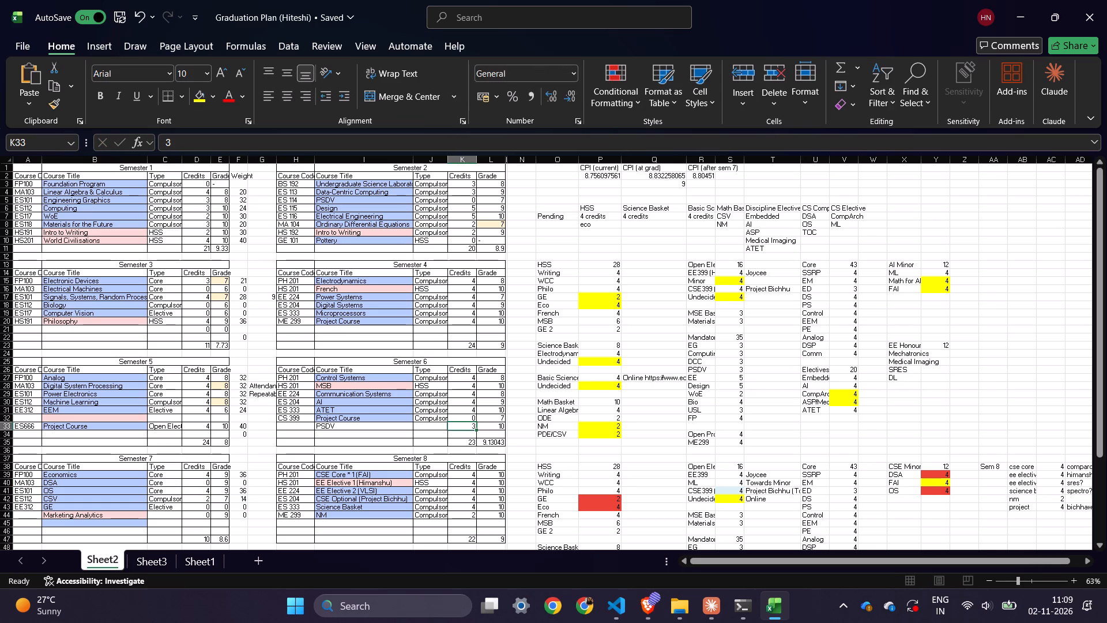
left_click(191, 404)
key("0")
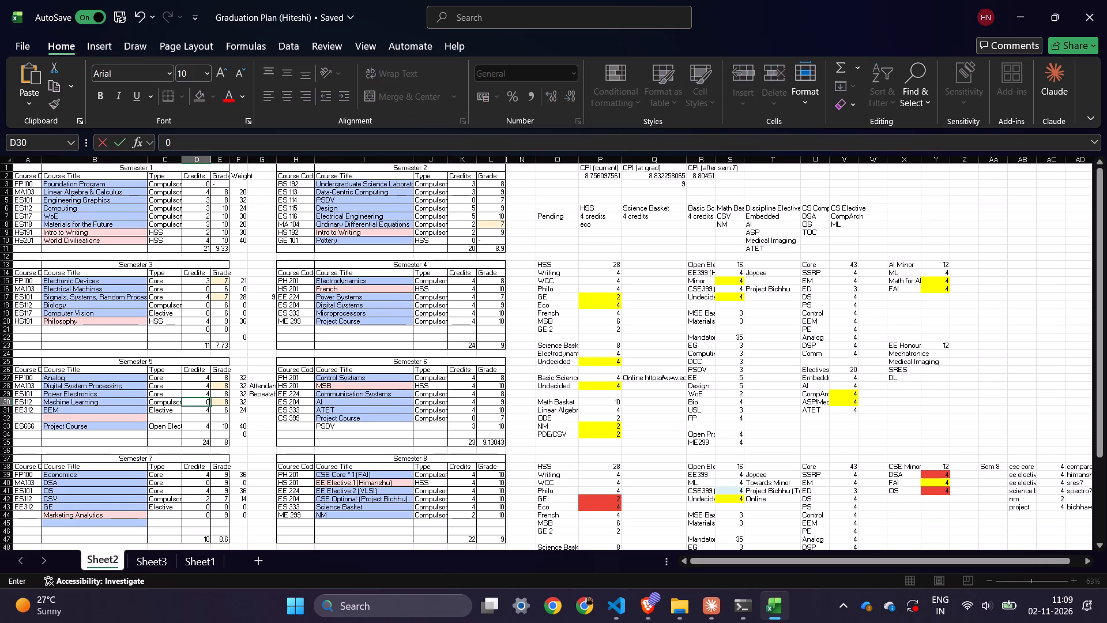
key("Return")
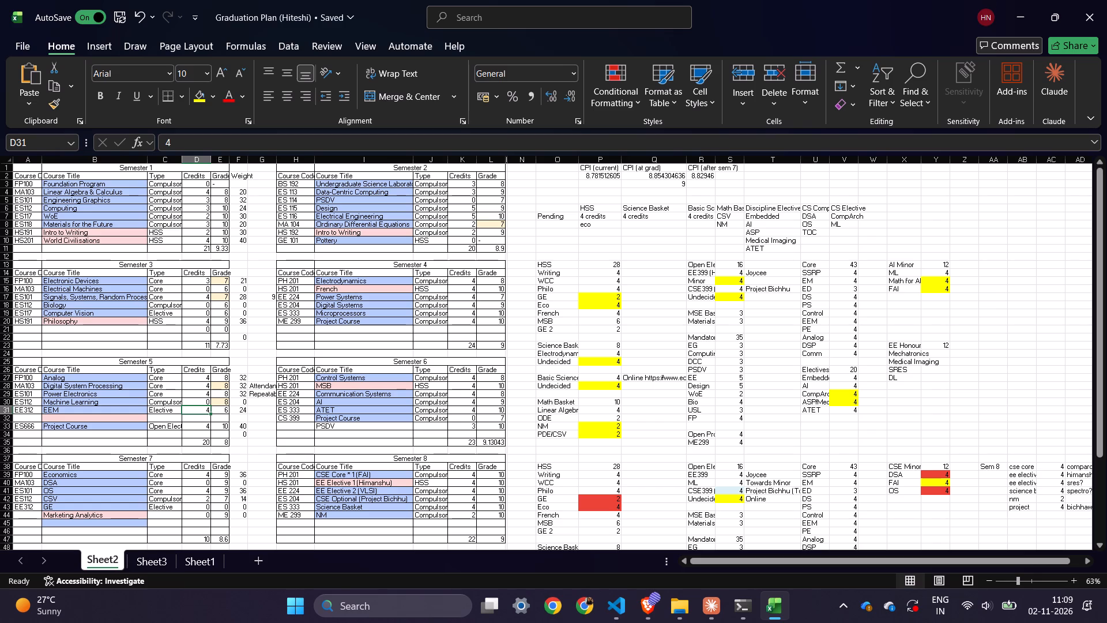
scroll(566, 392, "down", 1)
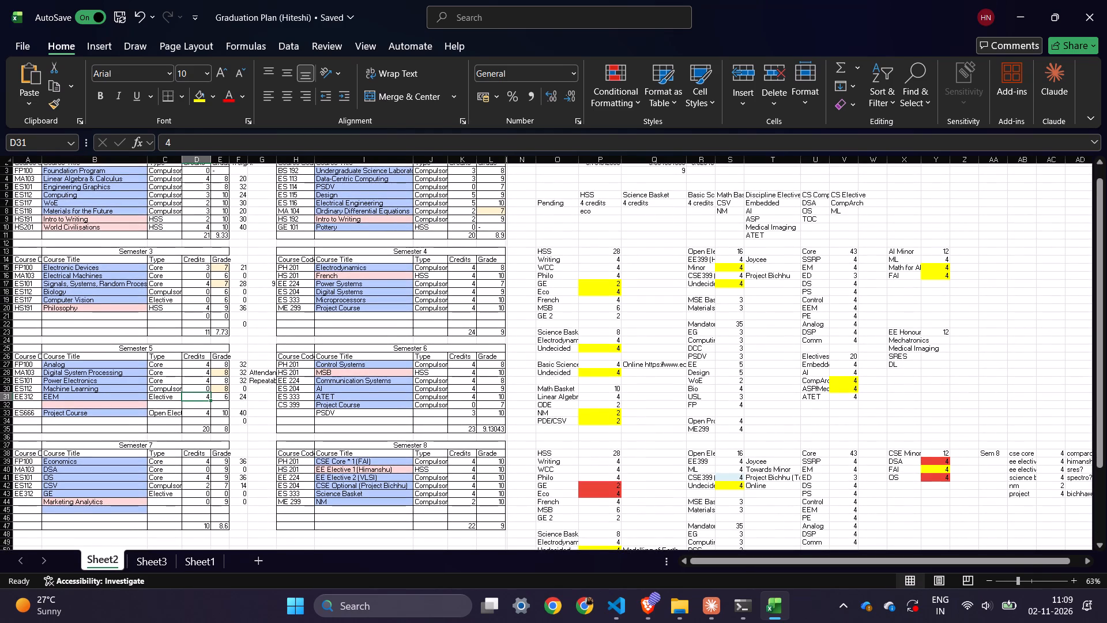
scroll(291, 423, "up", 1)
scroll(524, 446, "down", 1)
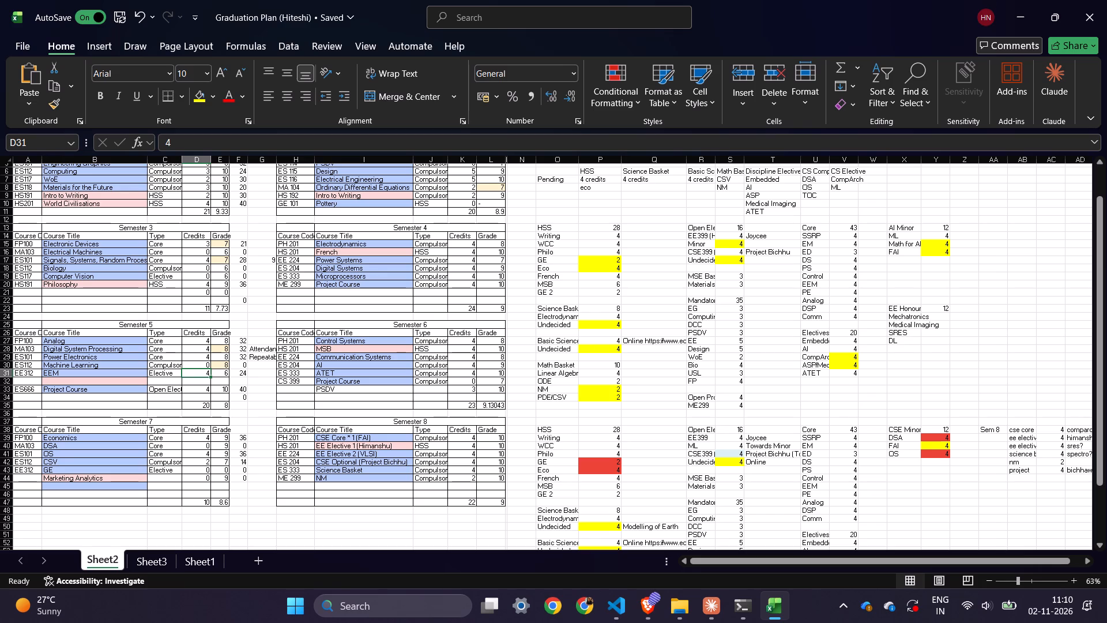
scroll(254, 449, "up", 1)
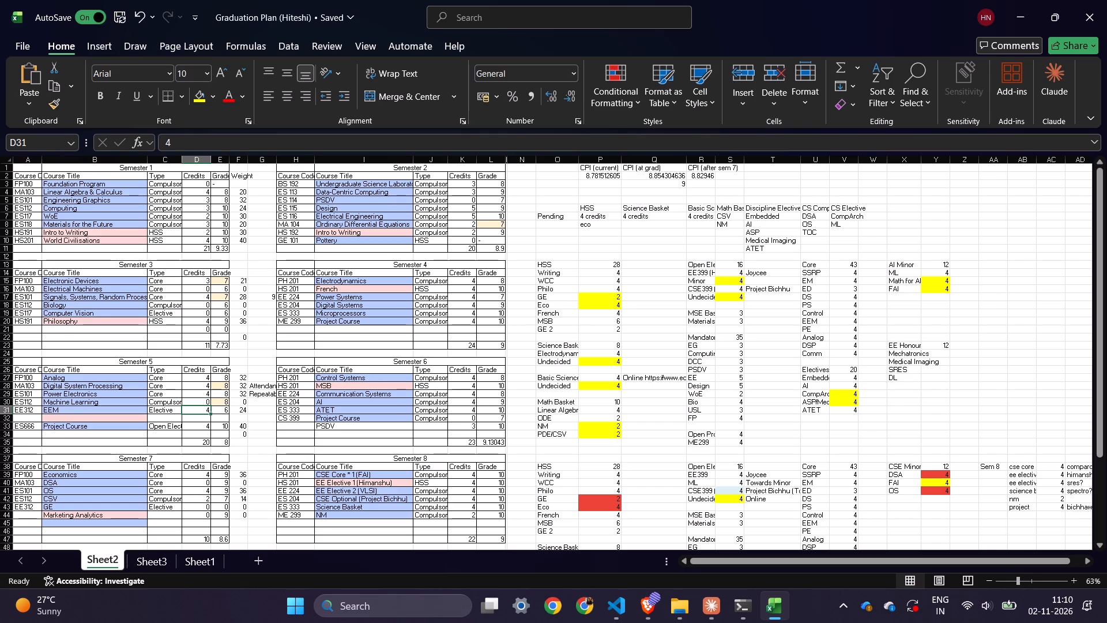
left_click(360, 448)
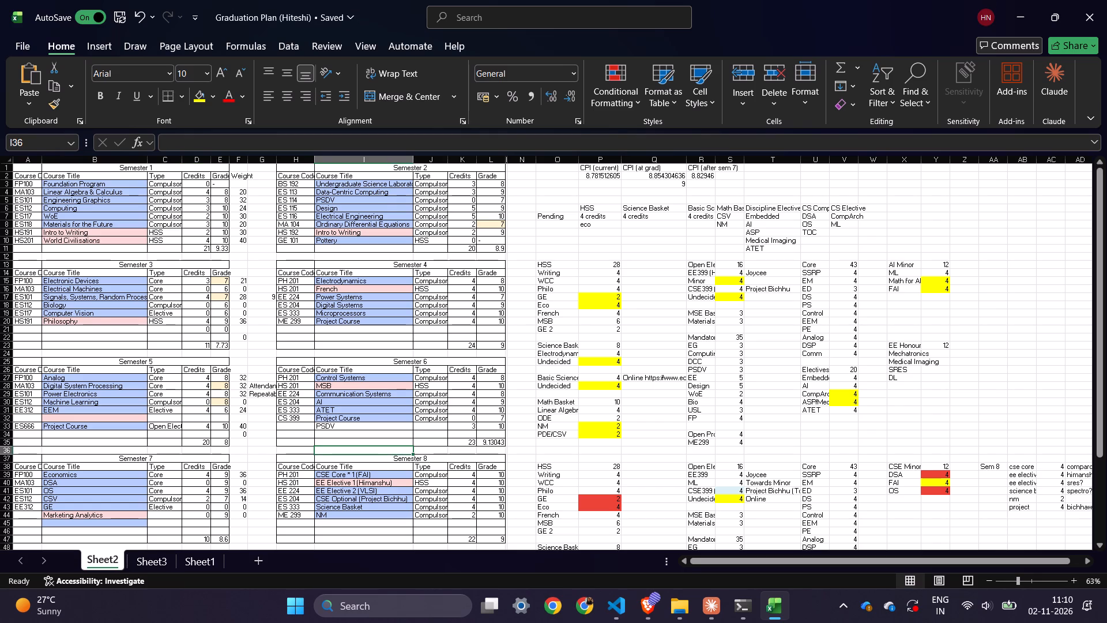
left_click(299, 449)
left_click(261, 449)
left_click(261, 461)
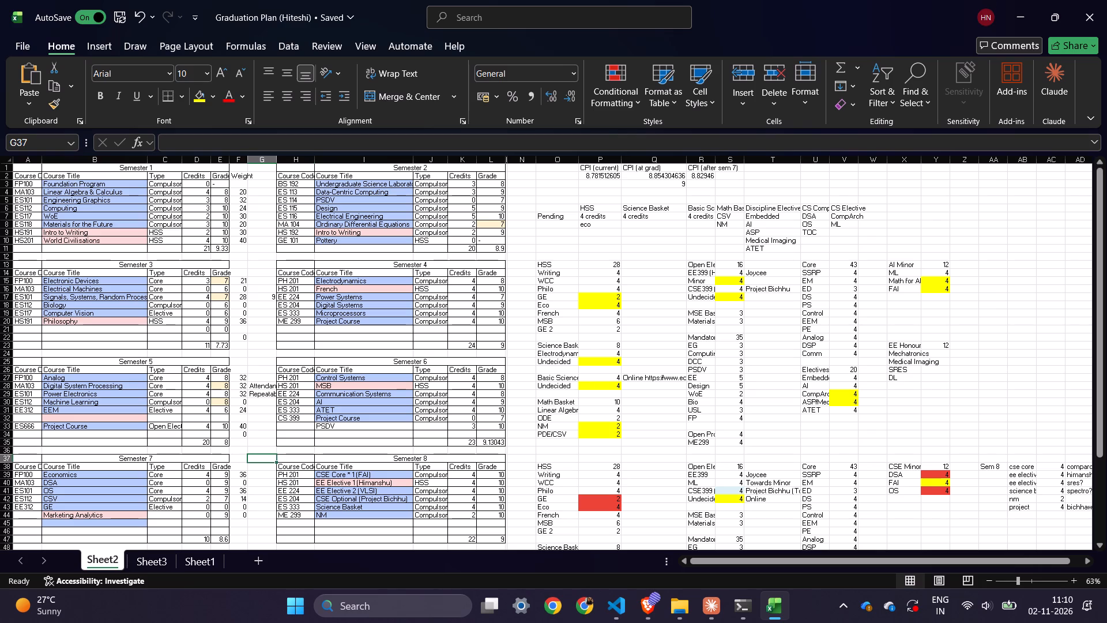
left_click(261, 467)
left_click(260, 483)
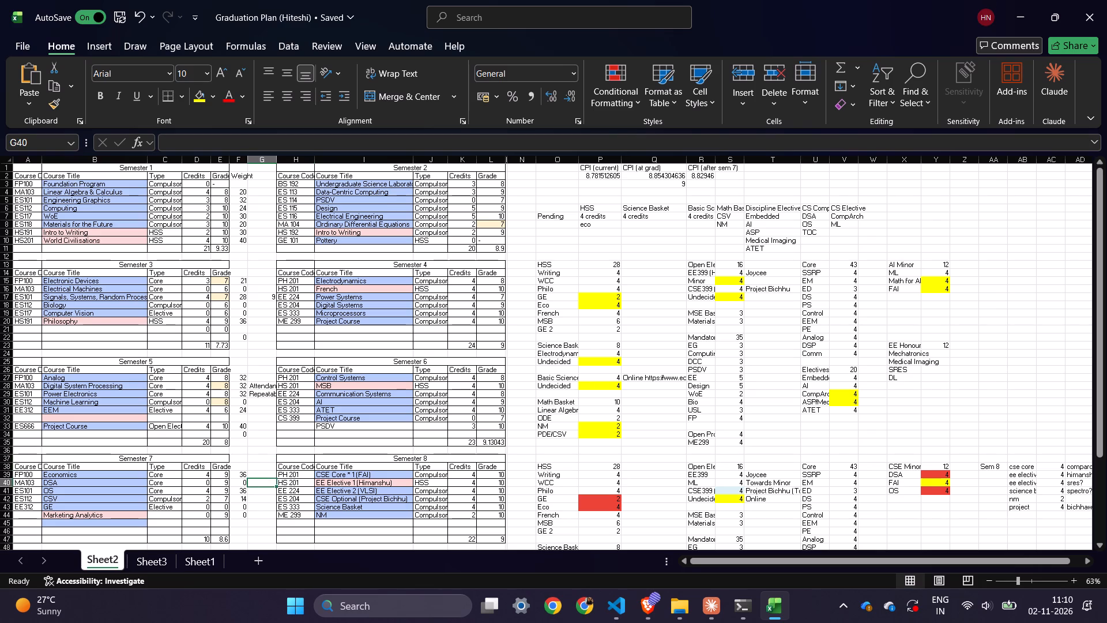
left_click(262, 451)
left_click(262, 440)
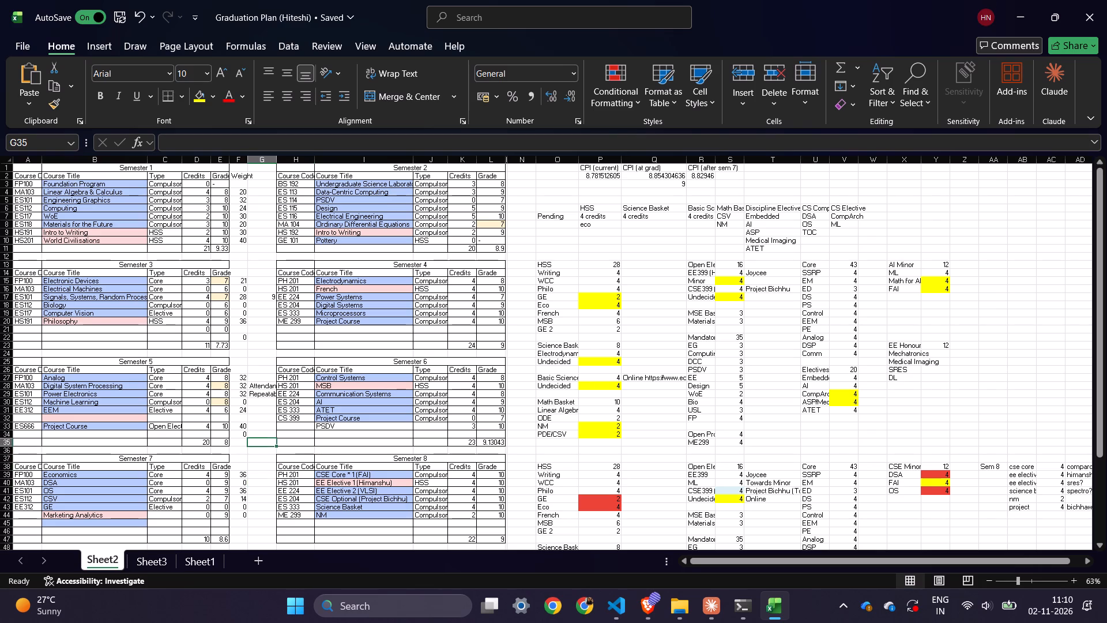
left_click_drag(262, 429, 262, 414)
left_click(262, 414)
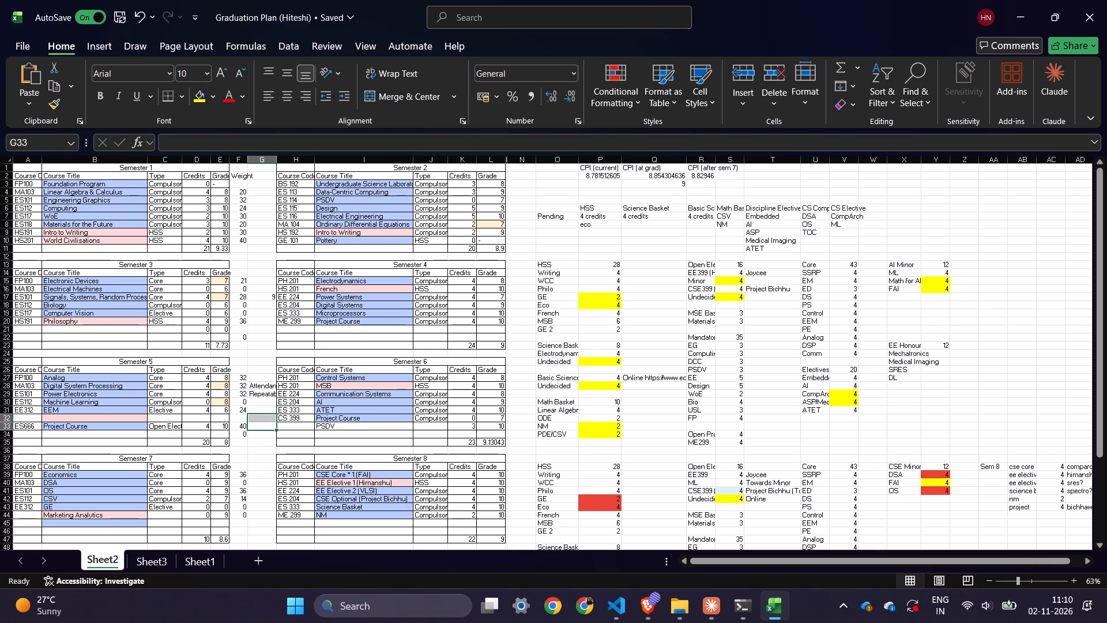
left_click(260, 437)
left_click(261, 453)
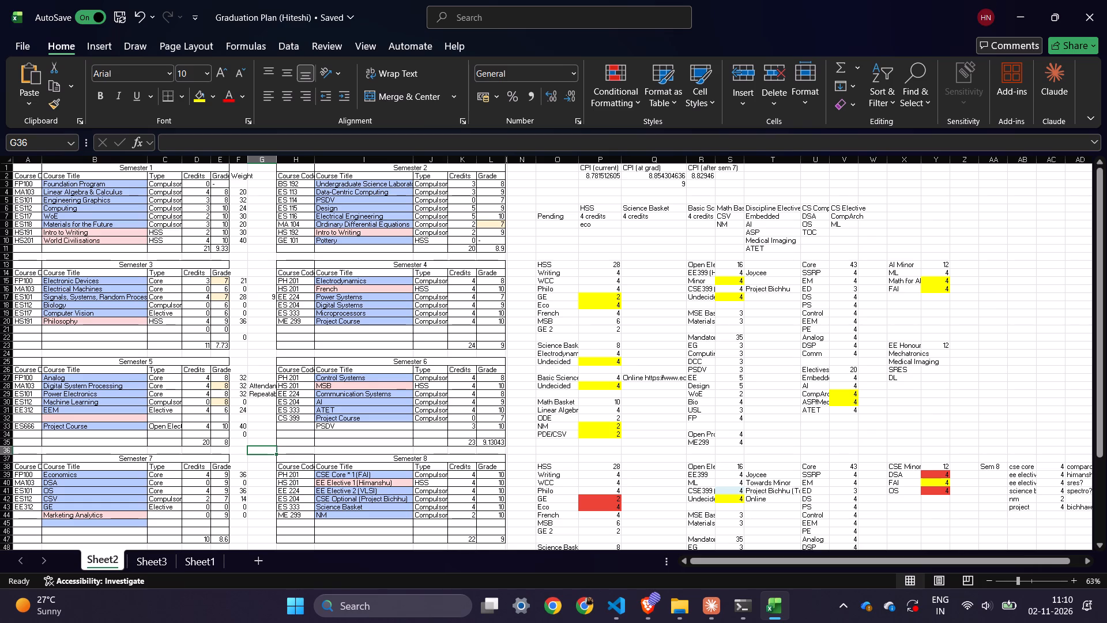
Set the Semester 7 DSA course's credits to 4 and its grade to 5.
left_click(206, 481)
key("4")
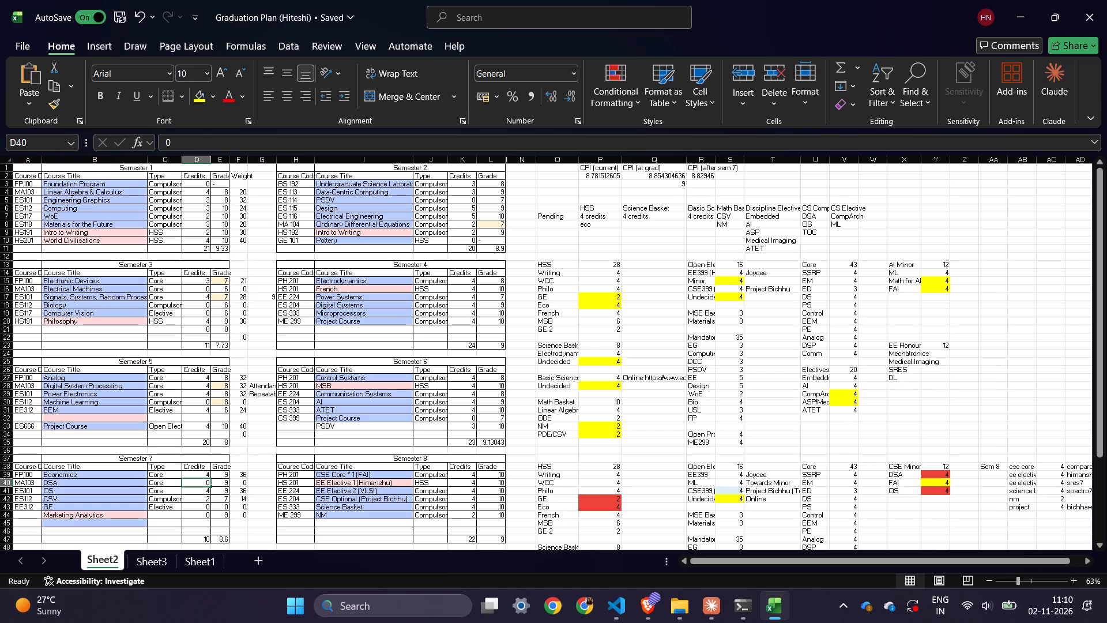
key("Tab")
key("5")
key("Return")
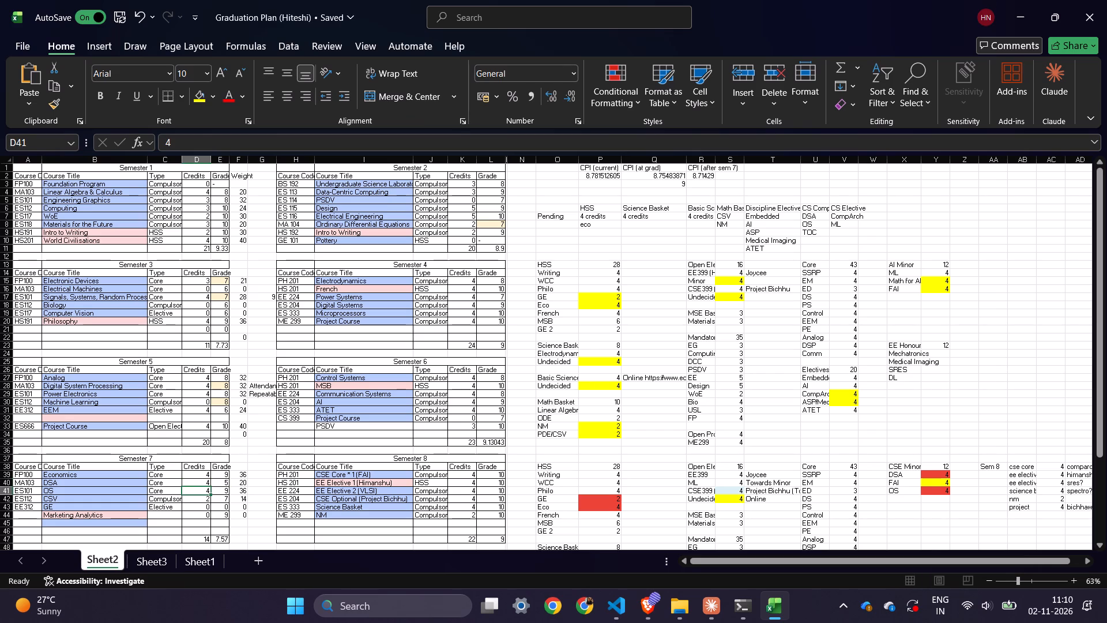
Set the credits to 4 for the Semester 5 Machine Learning course and the Semester 6 Project Course.
left_click(197, 401)
key("4")
key("Return")
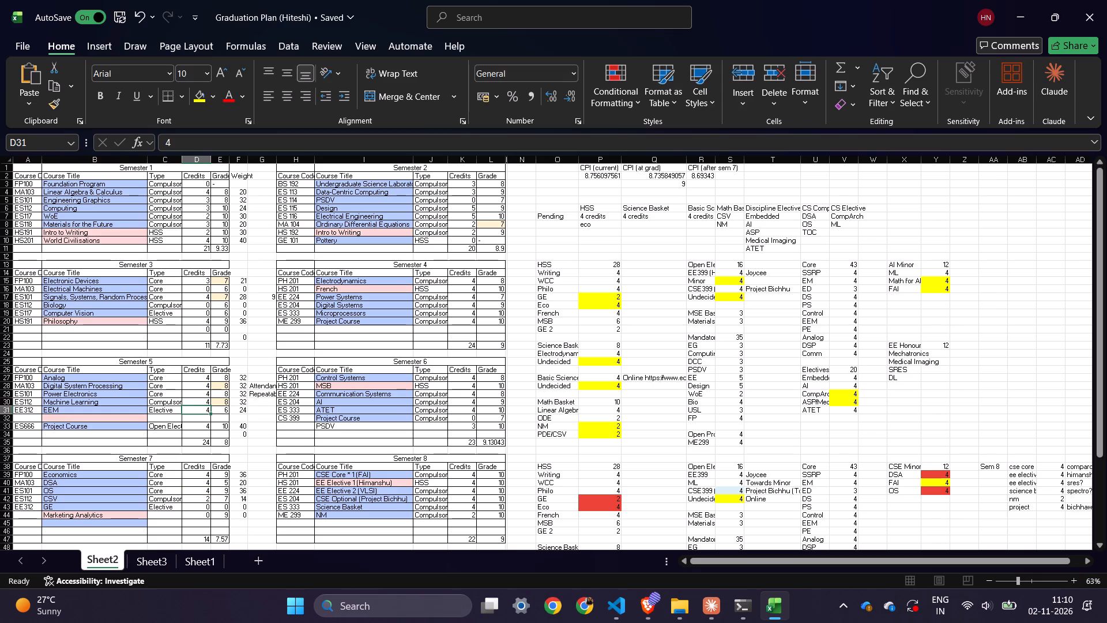
left_click(462, 417)
key("4")
key("Return")
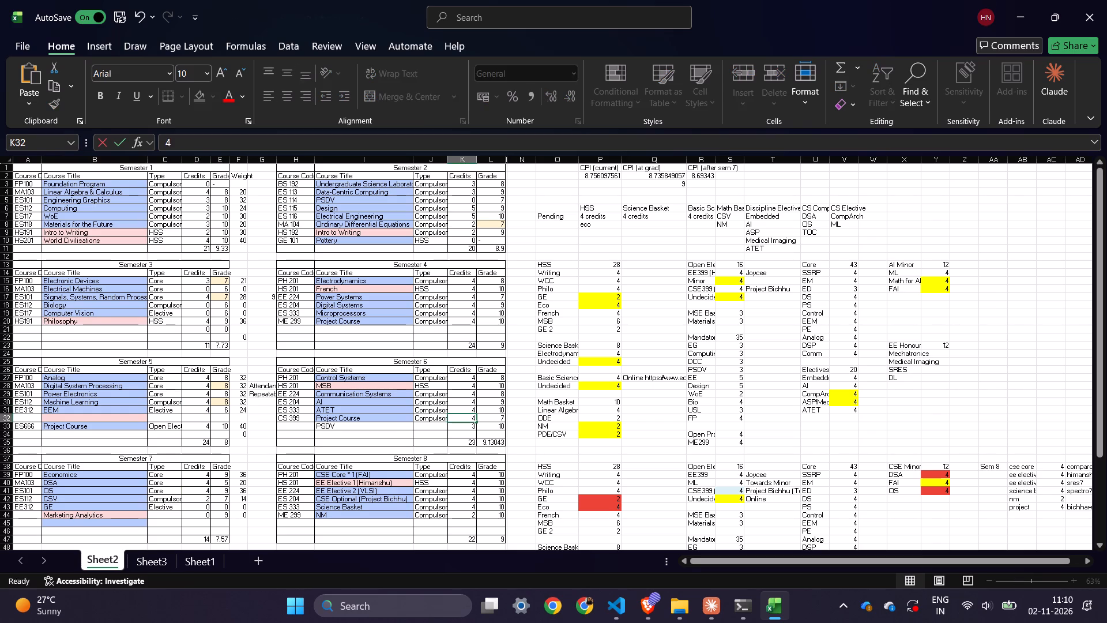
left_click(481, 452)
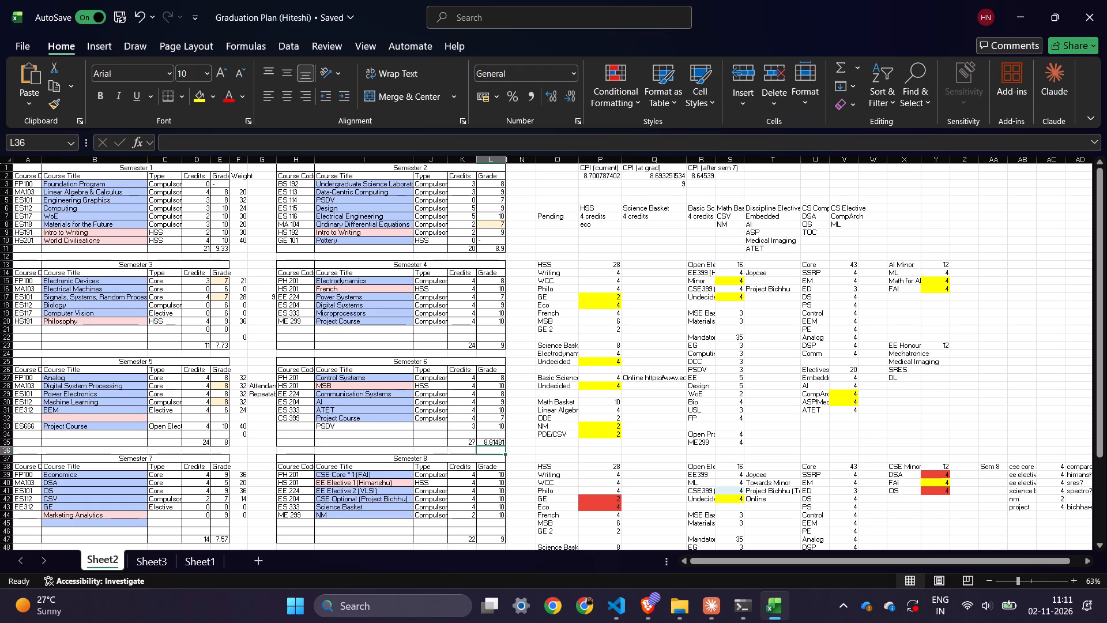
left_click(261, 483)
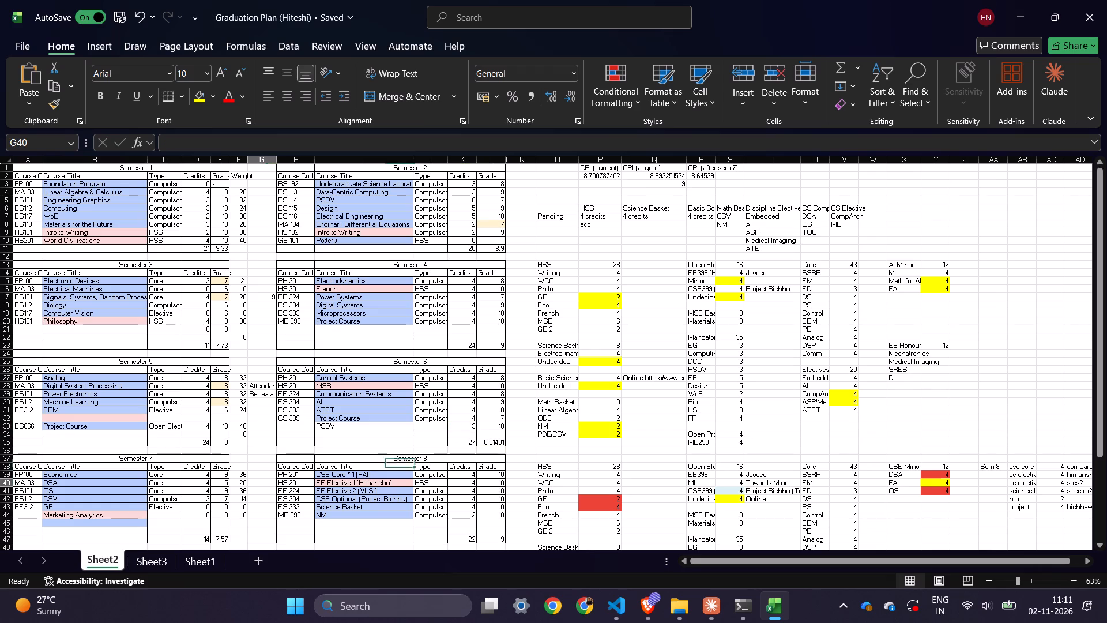
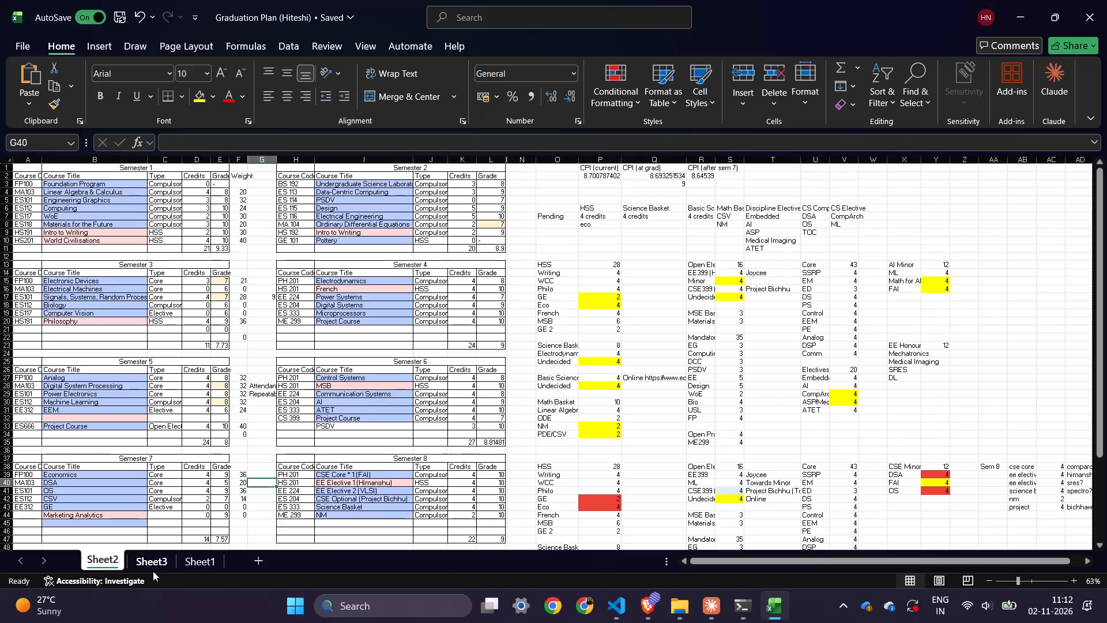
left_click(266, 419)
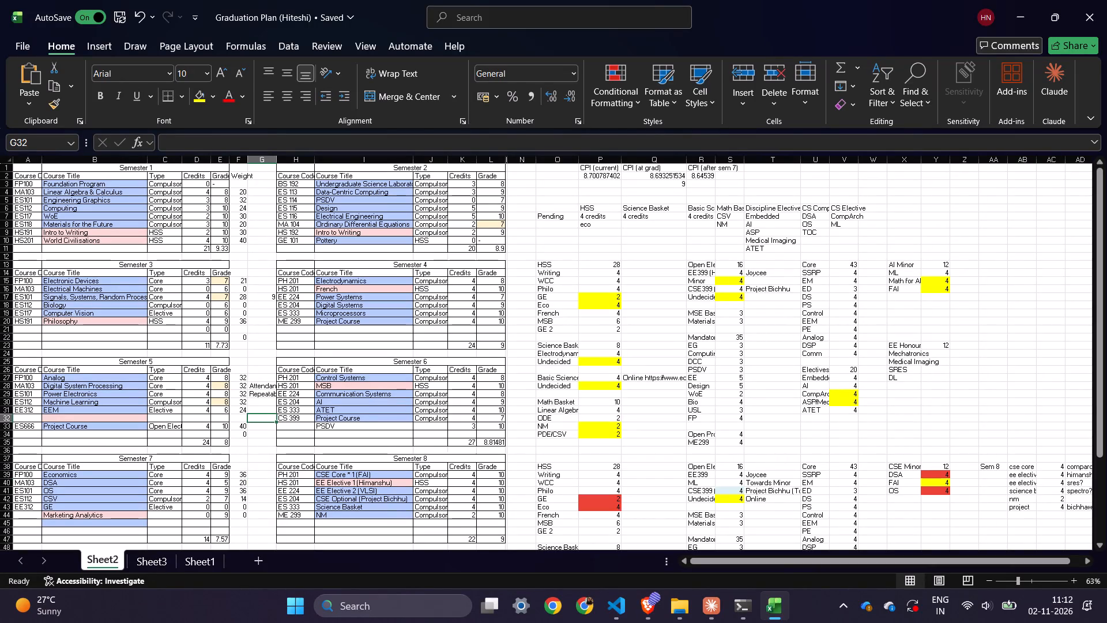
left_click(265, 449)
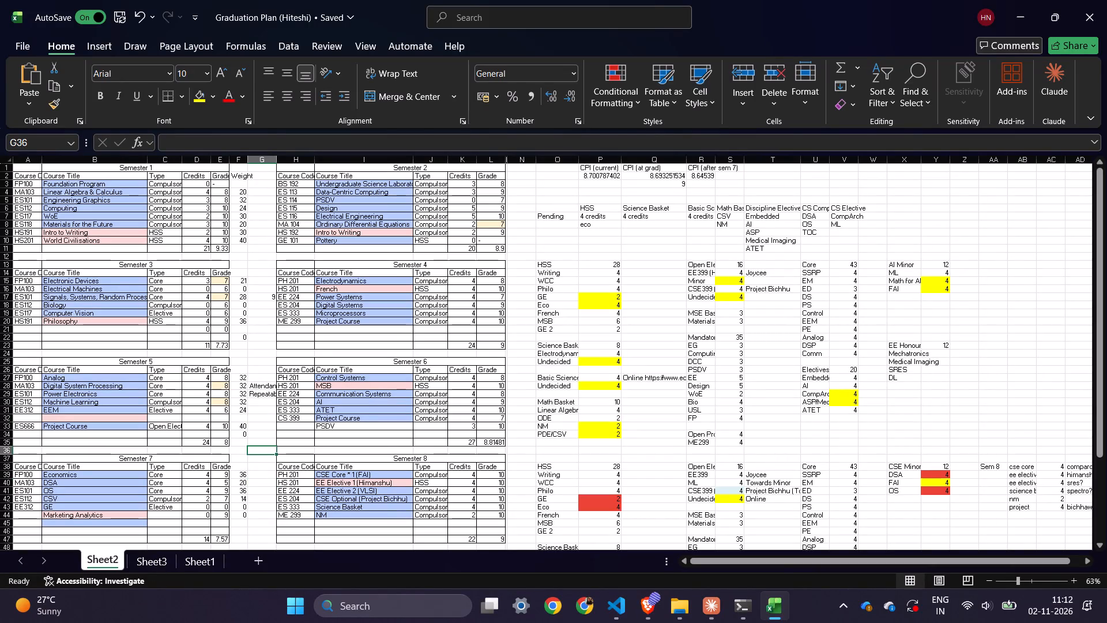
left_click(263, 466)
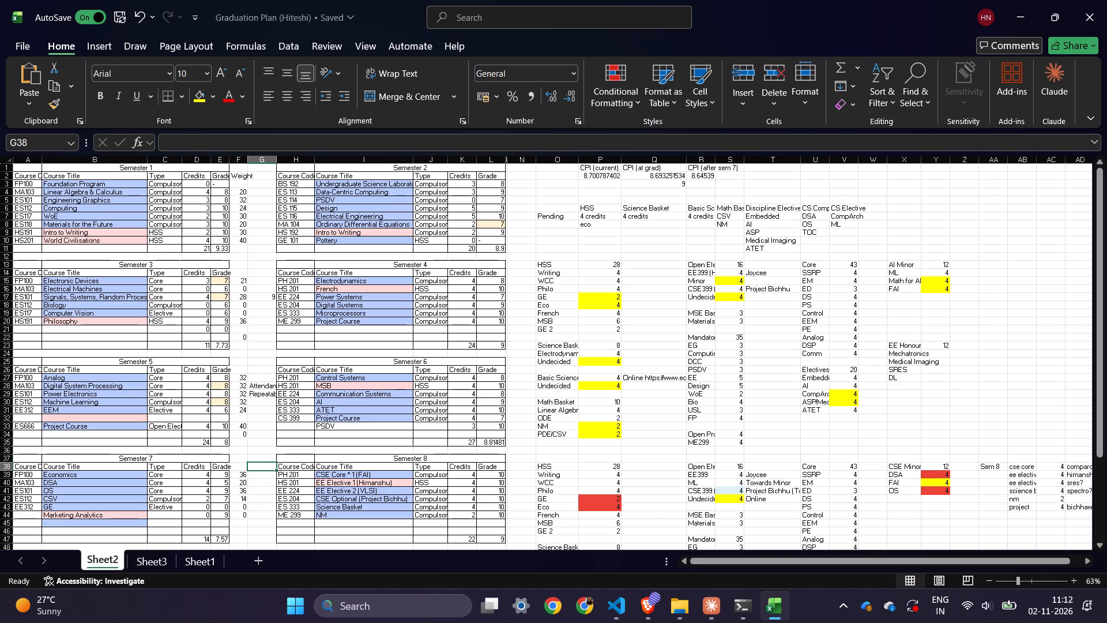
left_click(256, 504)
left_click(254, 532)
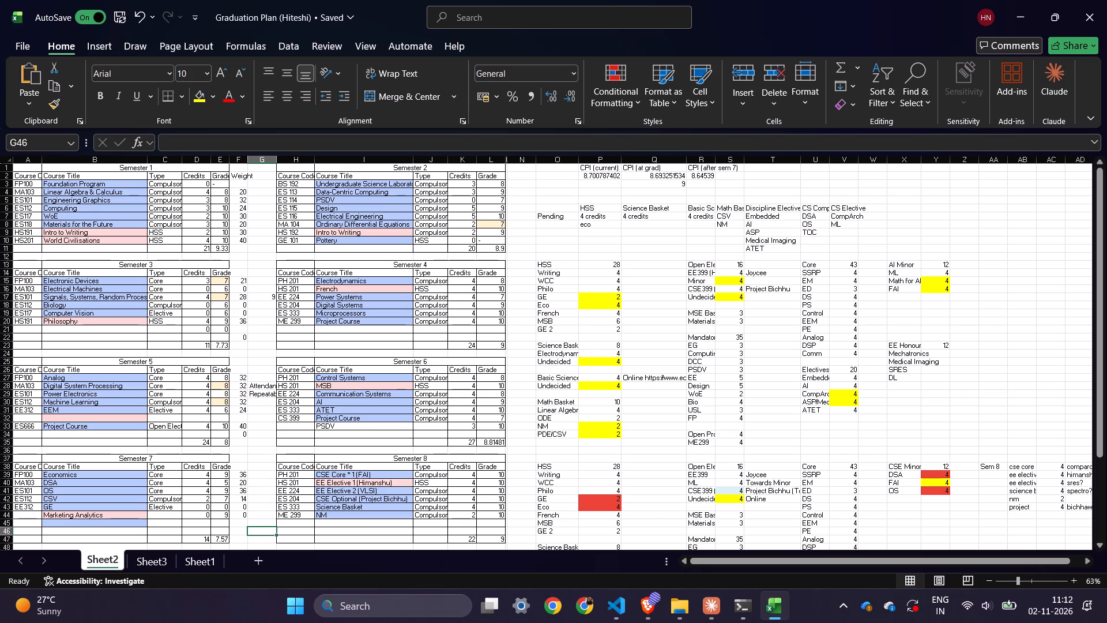
Select the grade of the Semester 7 DSA course.
left_click(220, 482)
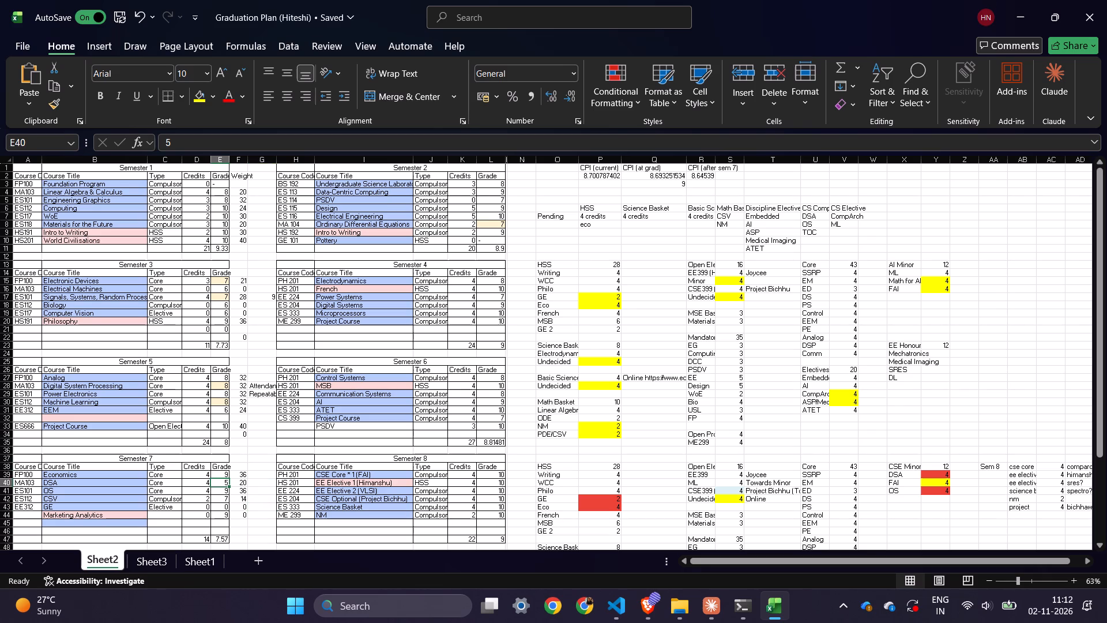
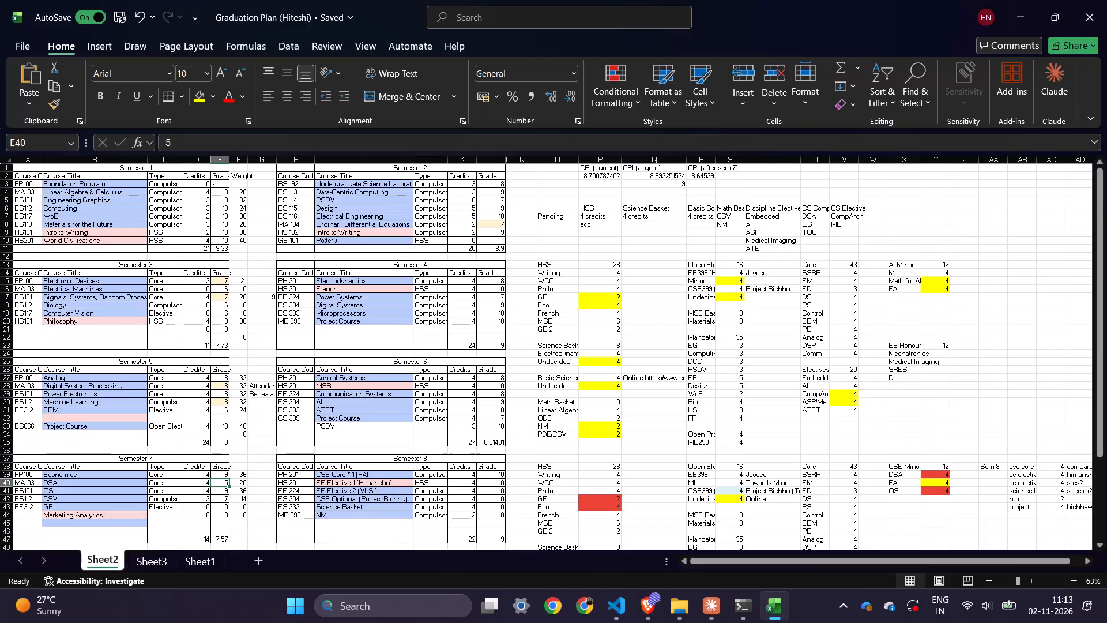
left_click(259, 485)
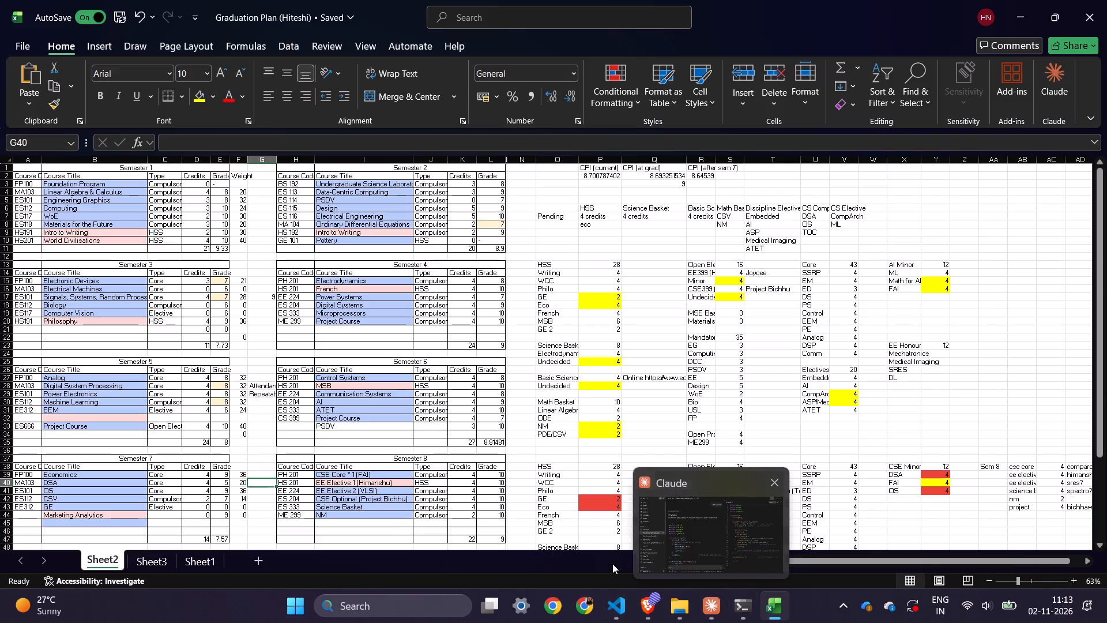
Switch to the Brave browser and open Gmail in a new tab.
left_click(629, 562)
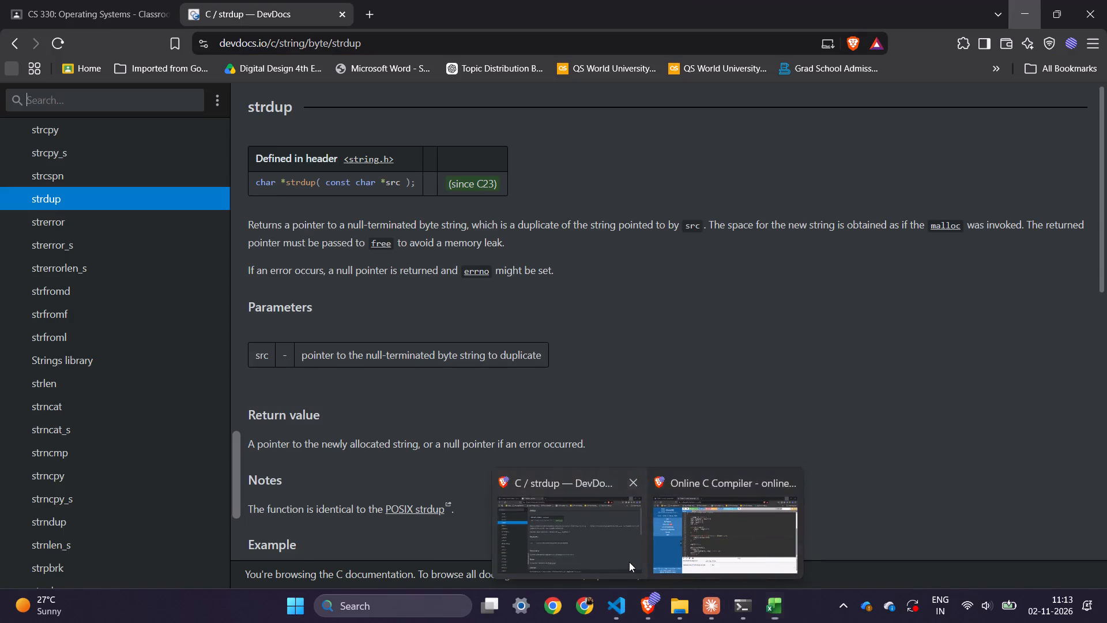
key("ctrl+t")
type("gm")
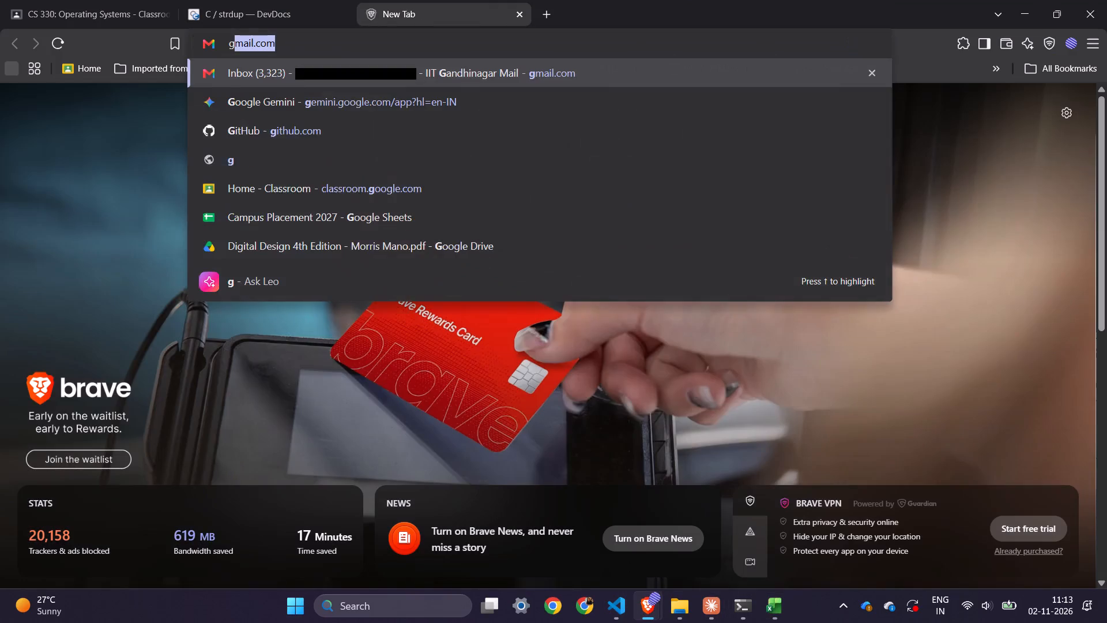
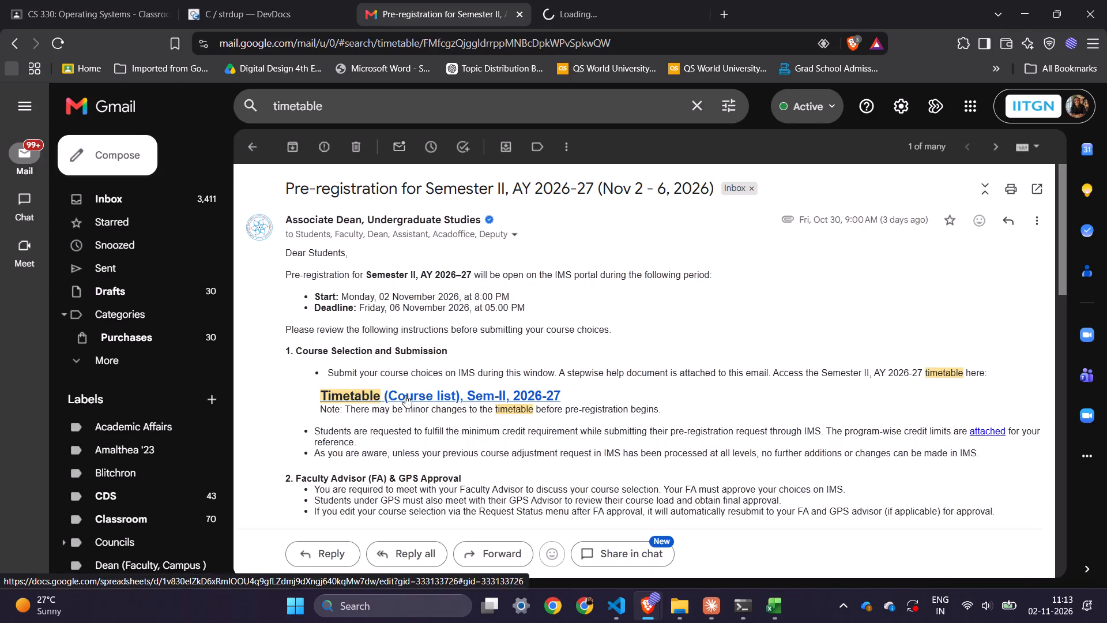
Switch to the newly opened Timetable, Sem-II, 2026-27 course list spreadsheet.
left_click(657, 0)
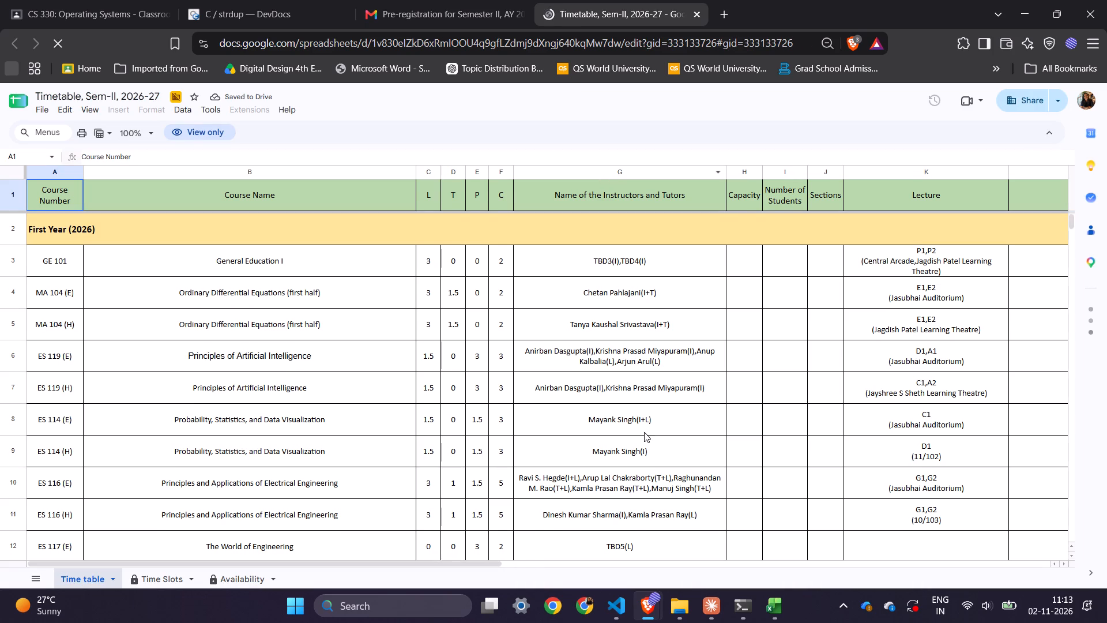
Search the Sem-II timetable for "data str" and step through the matching courses.
key("ctrl+f")
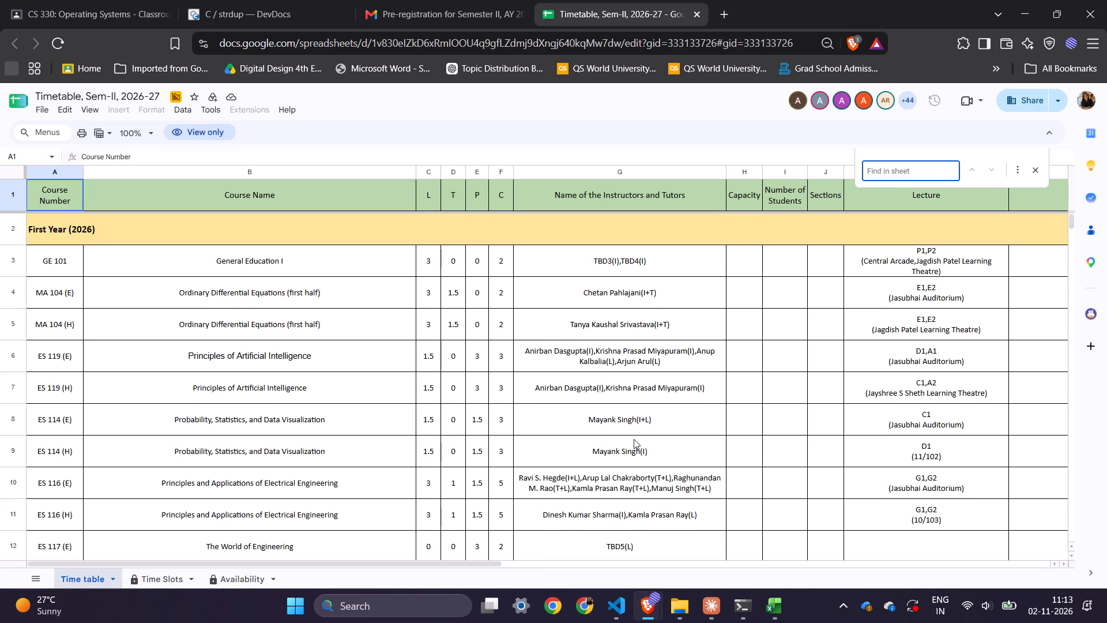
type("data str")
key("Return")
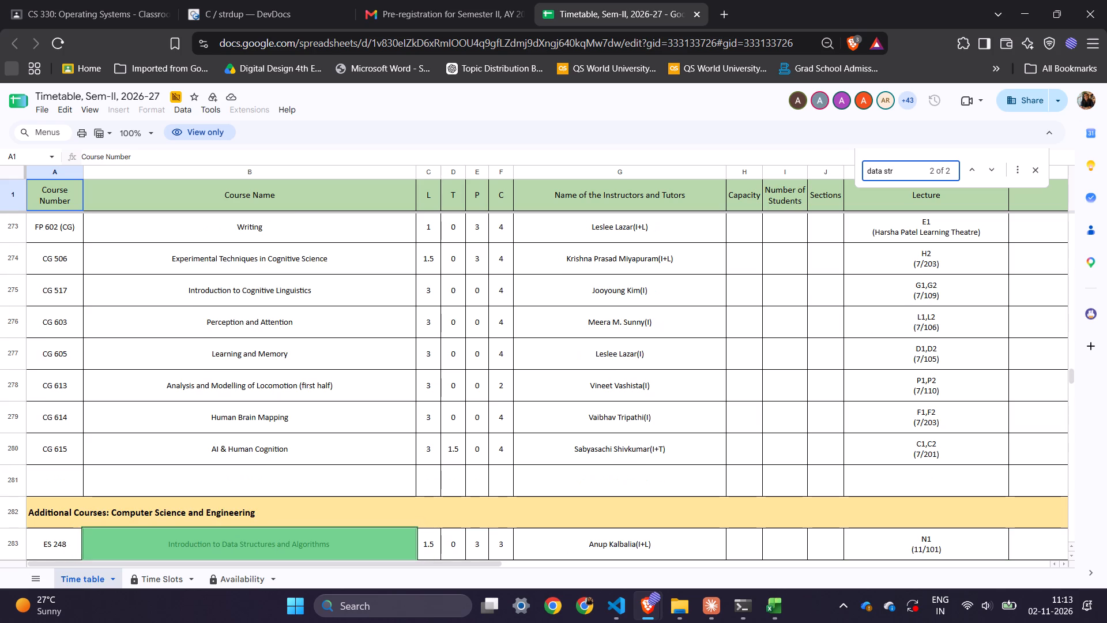
left_click(567, 549)
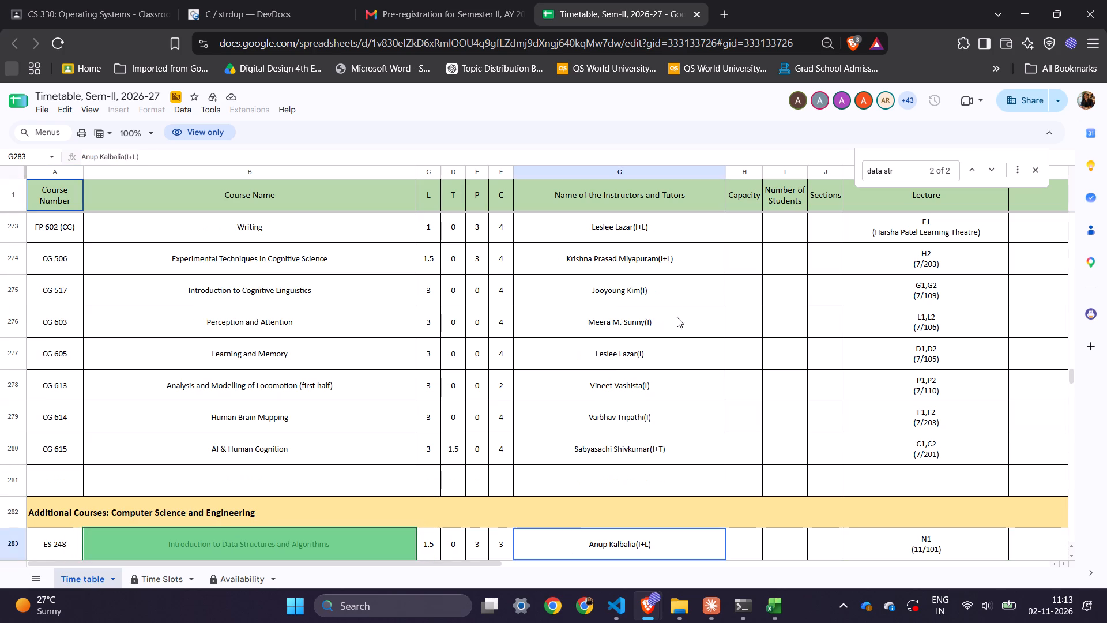
scroll(448, 438, "down", 1)
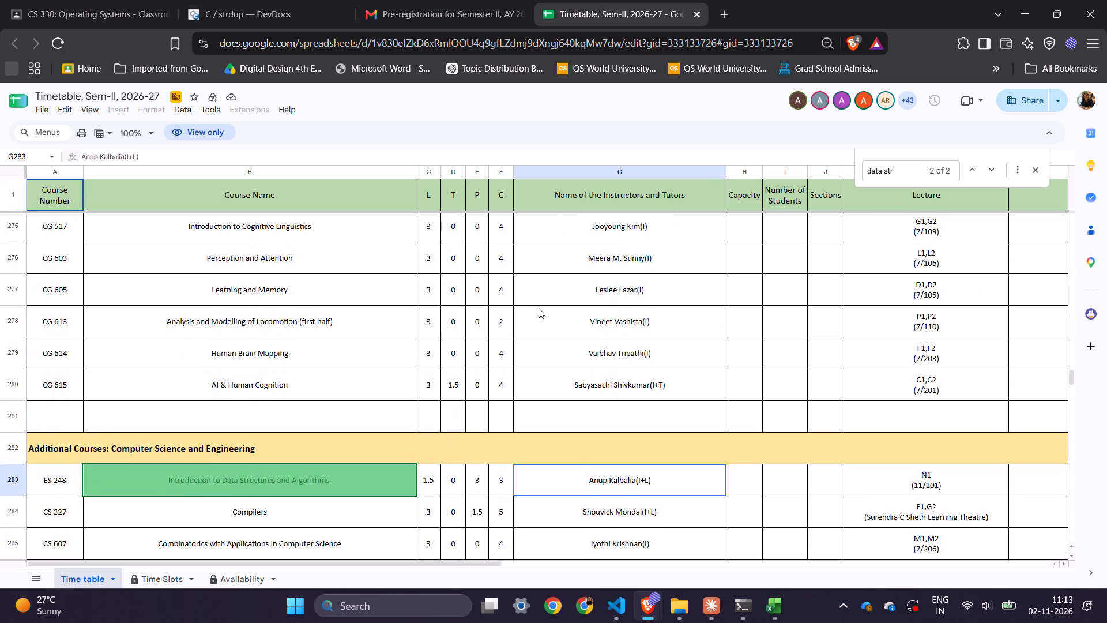
left_click(896, 171)
key("Return")
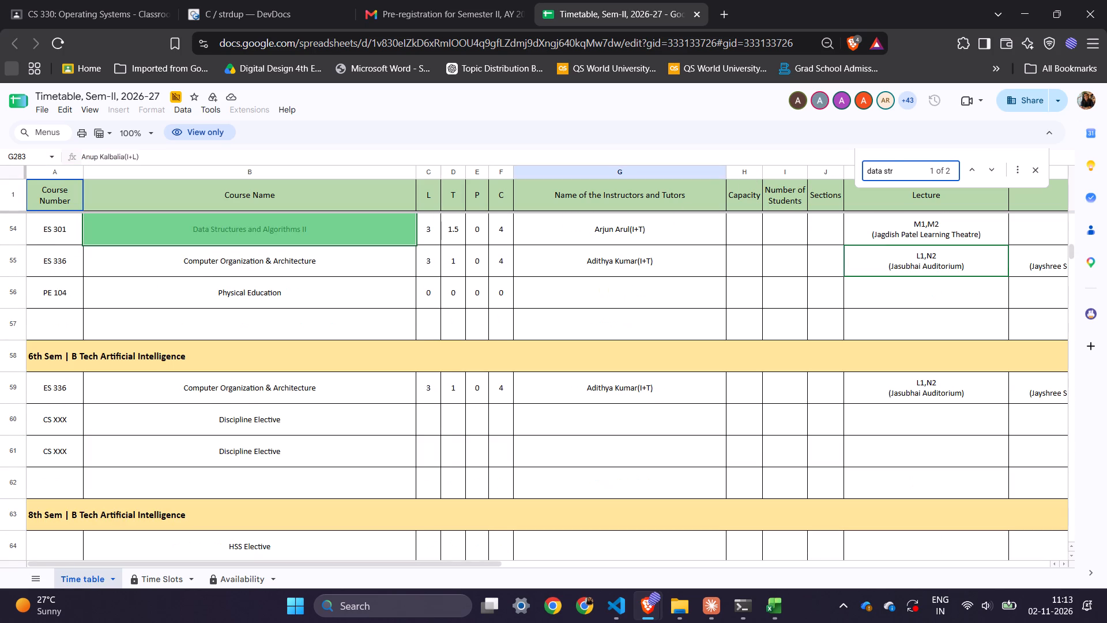
Examine the credits, instructor and lecture and tutorial slots in the Data Structures and Algorithms II row.
scroll(785, 288, "up", 1)
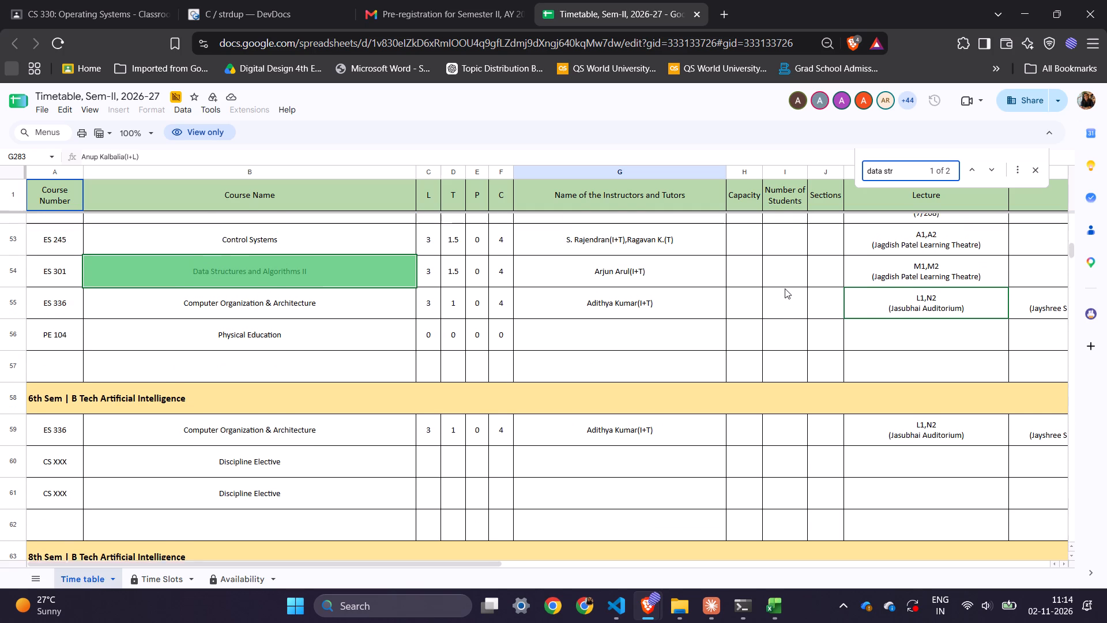
scroll(785, 288, "up", 2)
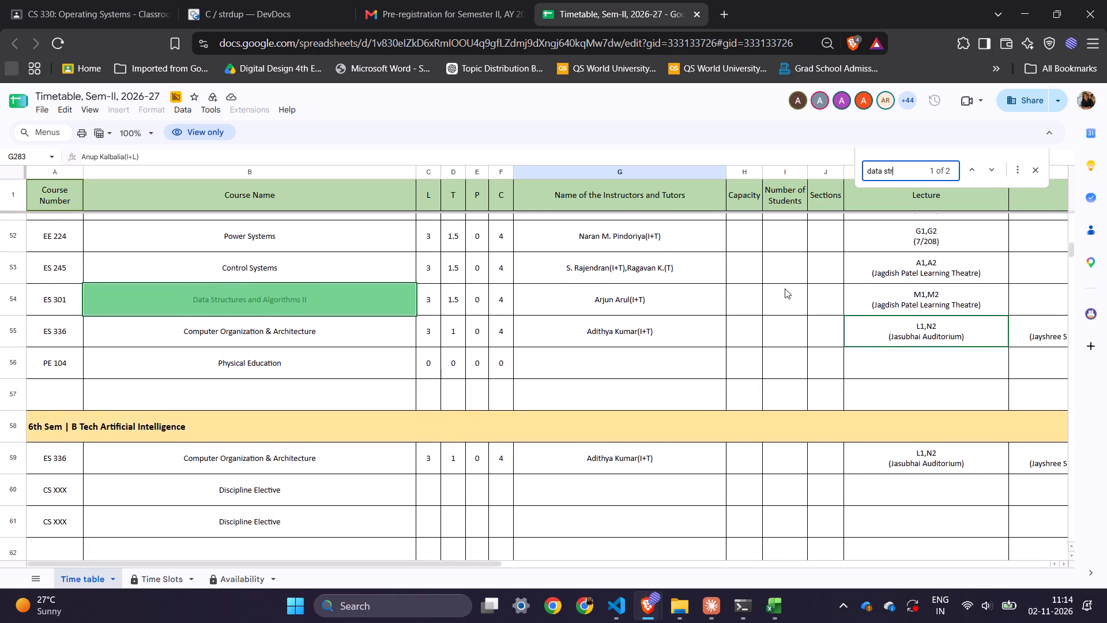
scroll(785, 288, "down", 1)
scroll(799, 246, "up", 1)
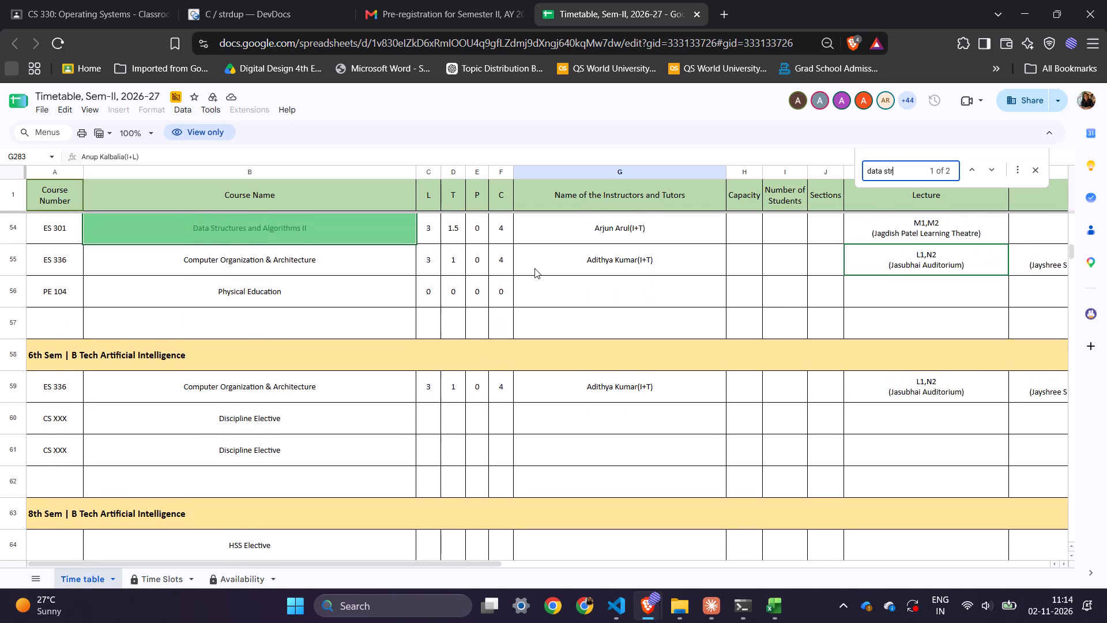
left_click(532, 266)
scroll(532, 266, "left", 5)
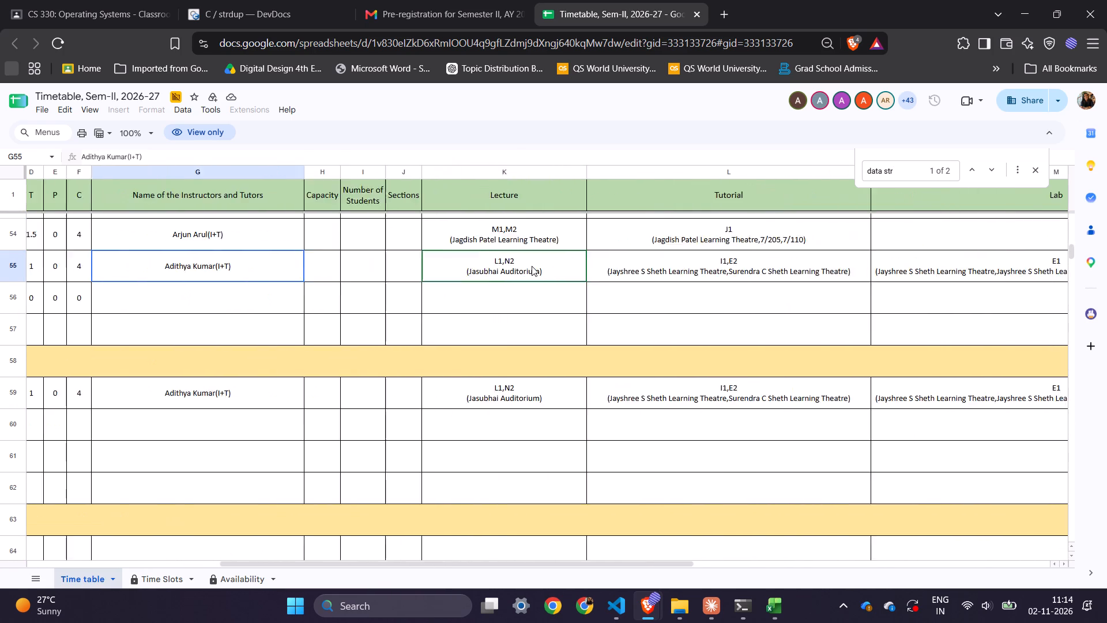
scroll(532, 266, "left", 9)
scroll(532, 266, "right", 11)
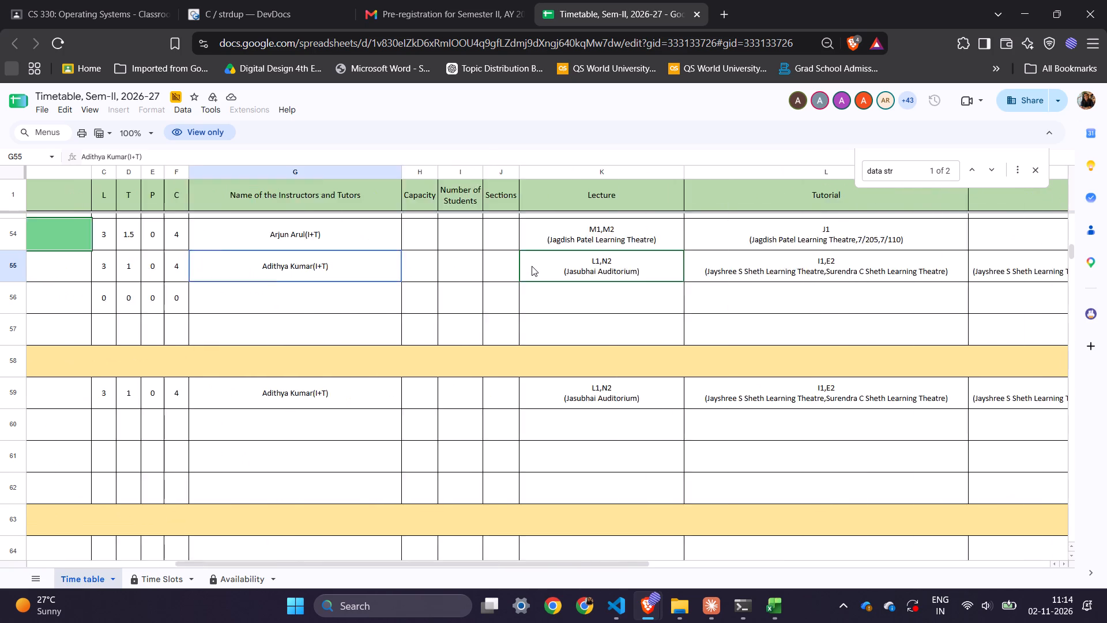
scroll(532, 266, "right", 1)
Look through the courses listed above Data Structures and Algorithms II in the timetable.
scroll(532, 266, "up", 1)
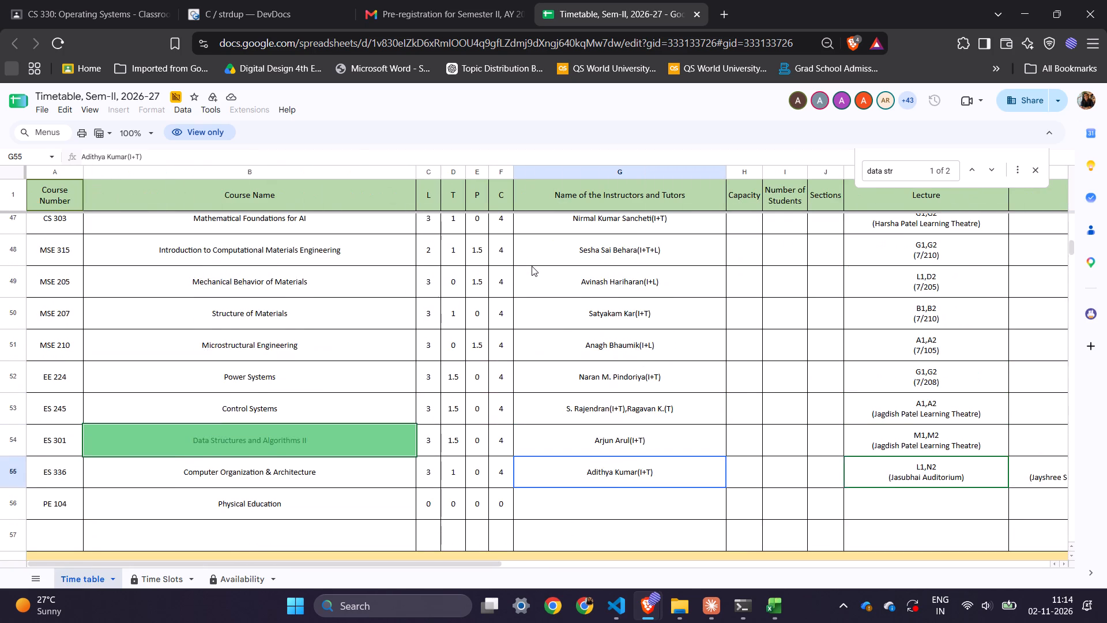
scroll(532, 266, "up", 2)
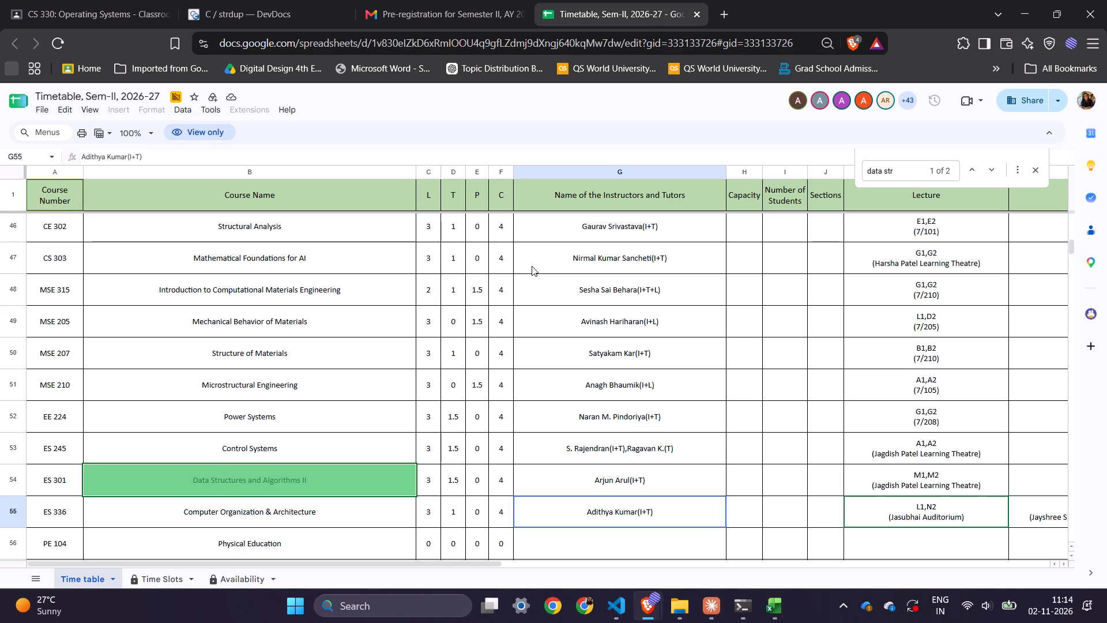
scroll(532, 266, "up", 1)
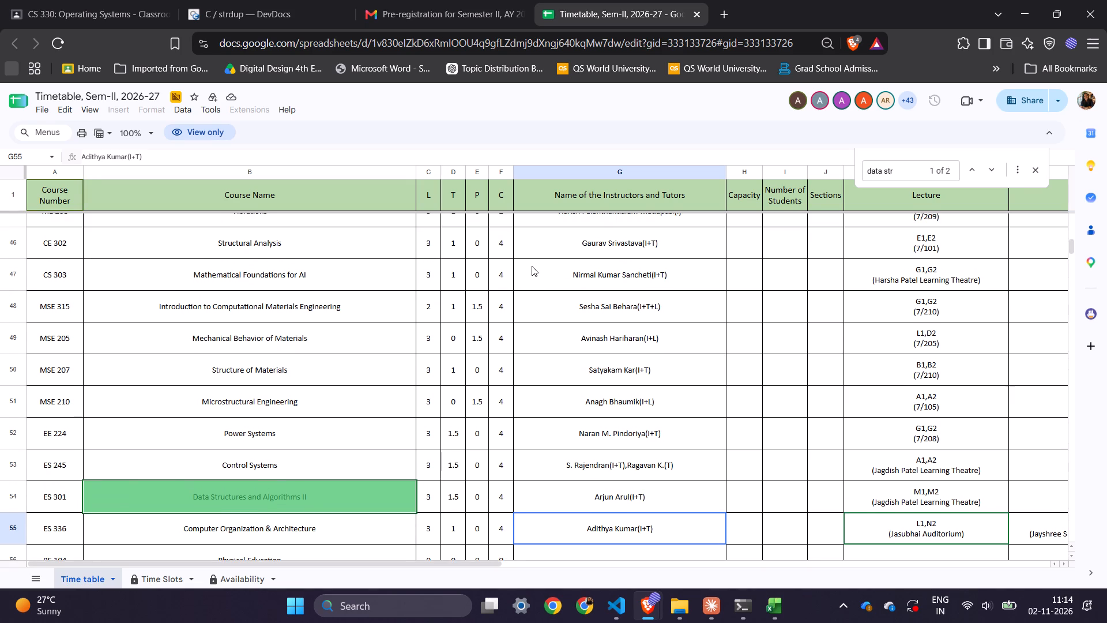
scroll(532, 266, "up", 1)
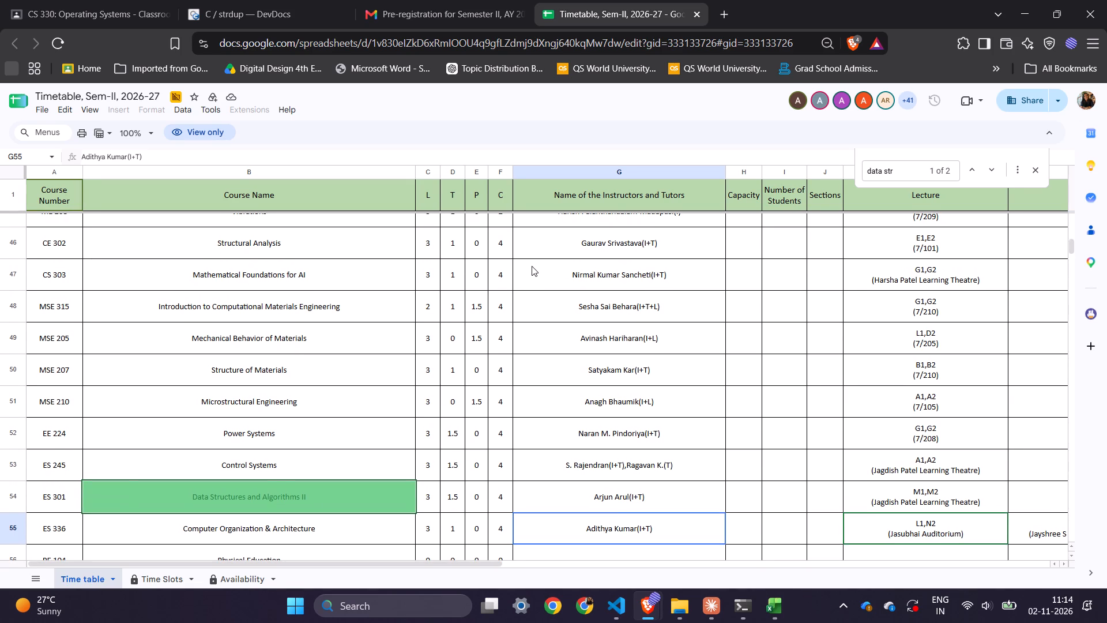
scroll(532, 266, "up", 4)
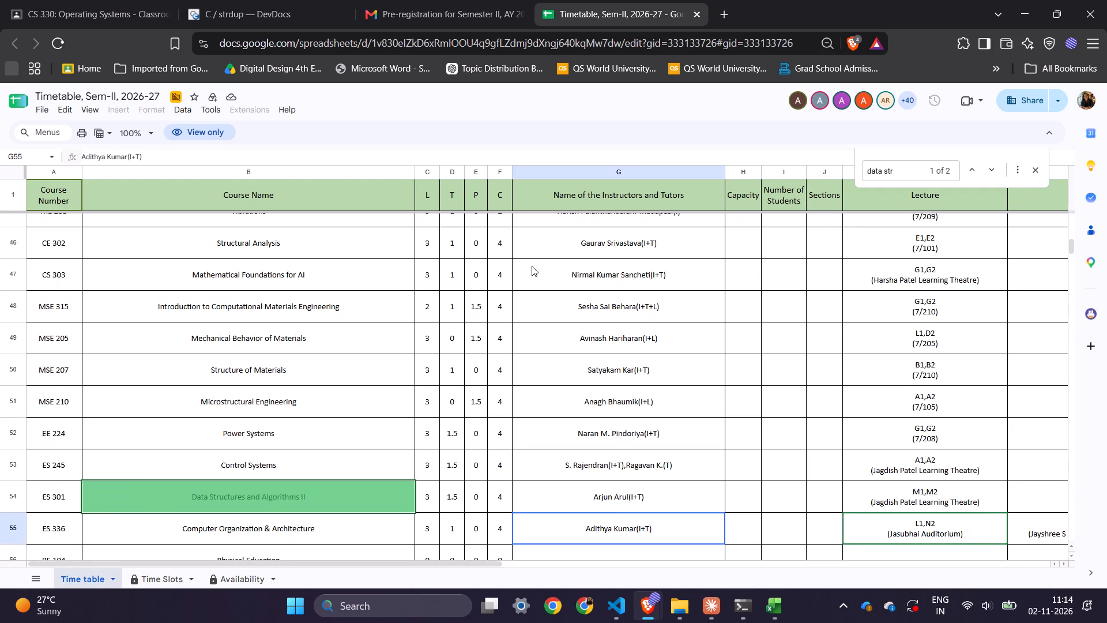
scroll(532, 266, "up", 1)
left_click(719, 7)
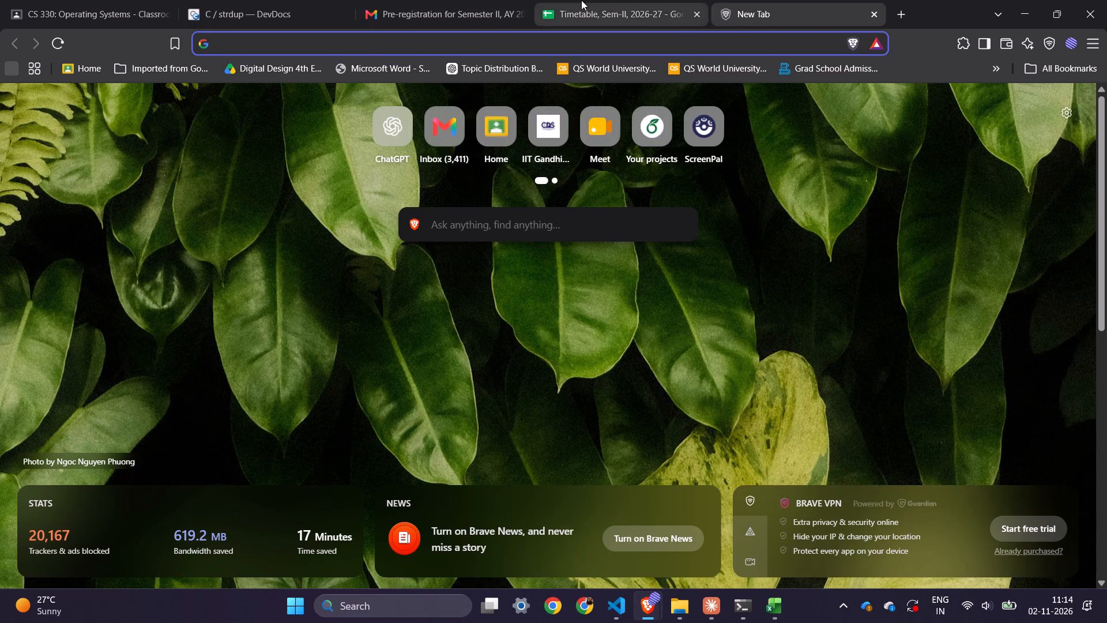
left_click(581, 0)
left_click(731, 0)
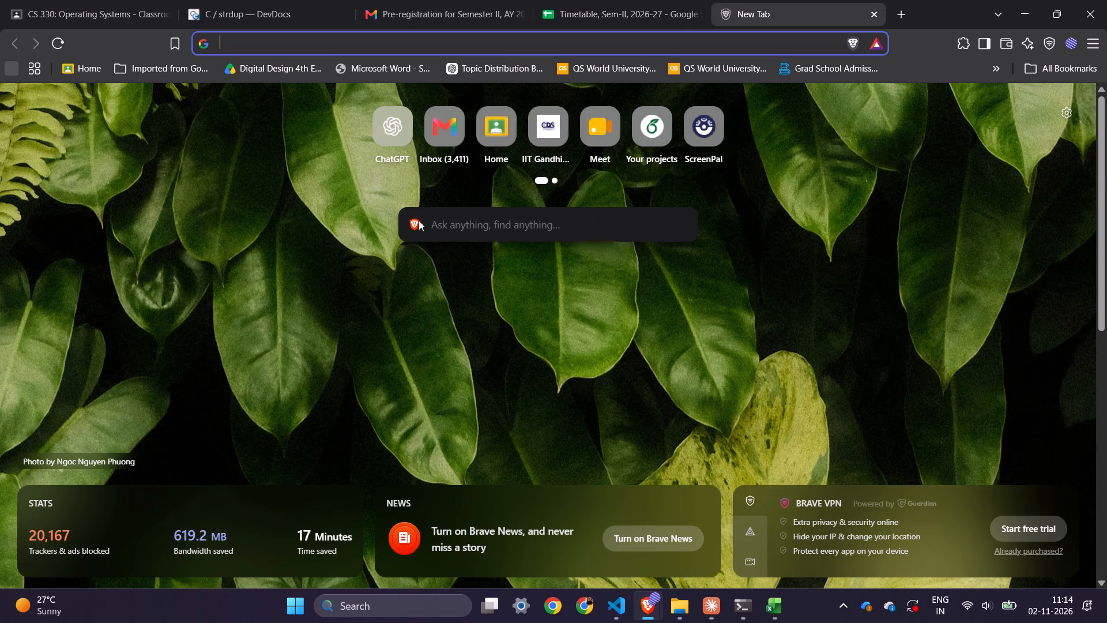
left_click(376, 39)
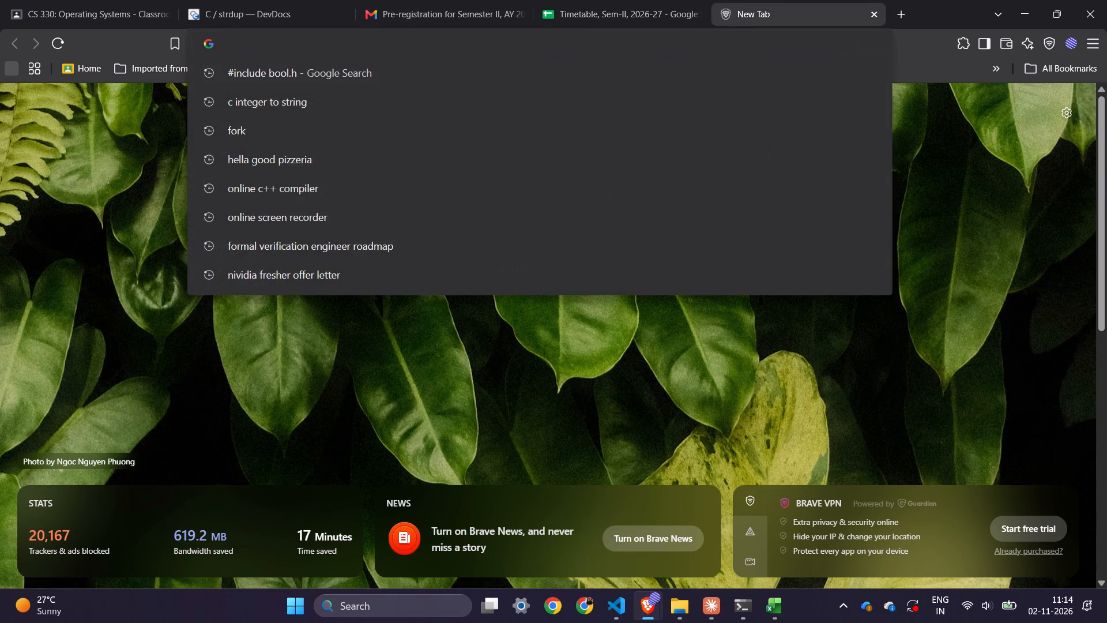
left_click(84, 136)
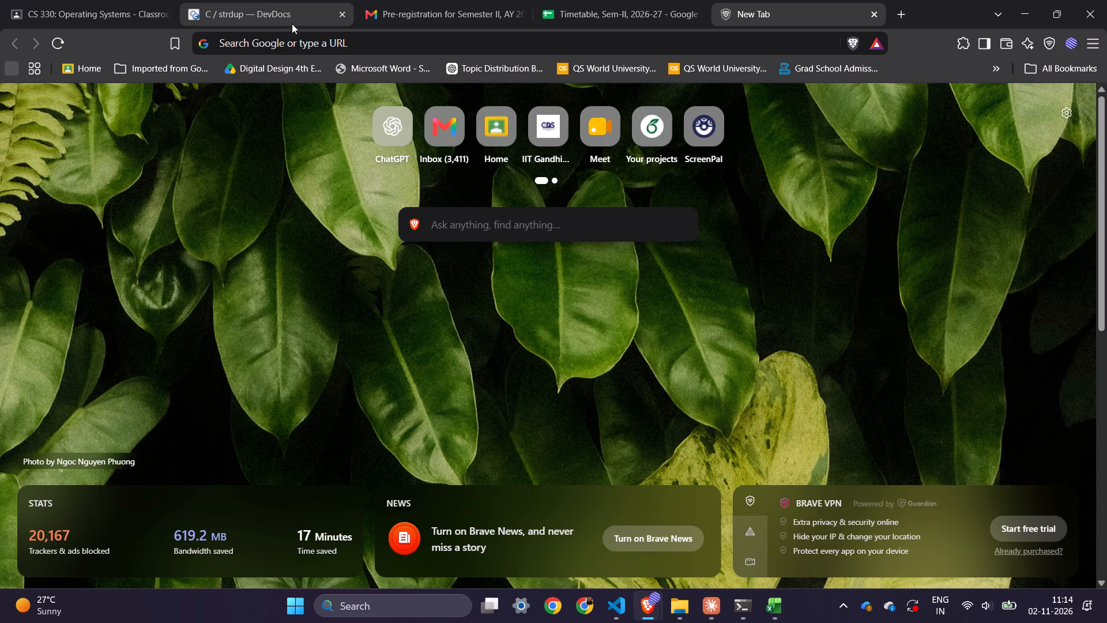
Return to the Sem-II timetable and review the B Tech 6th and 8th semester sections from Artificial Intelligence through Computer Science and Engineering.
left_click(628, 0)
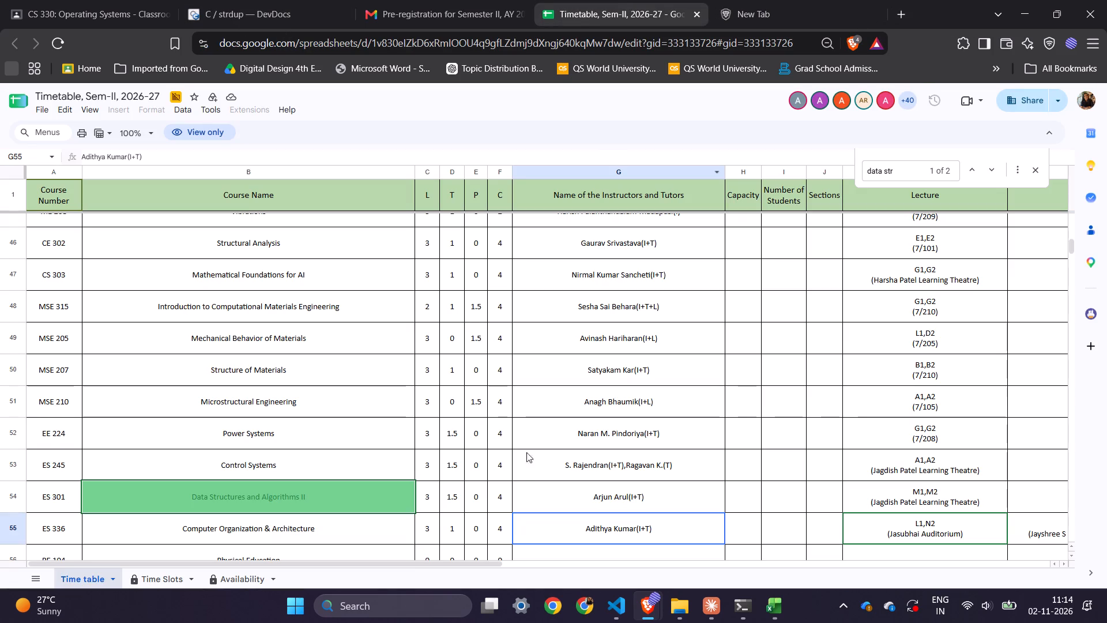
scroll(524, 471, "down", 5)
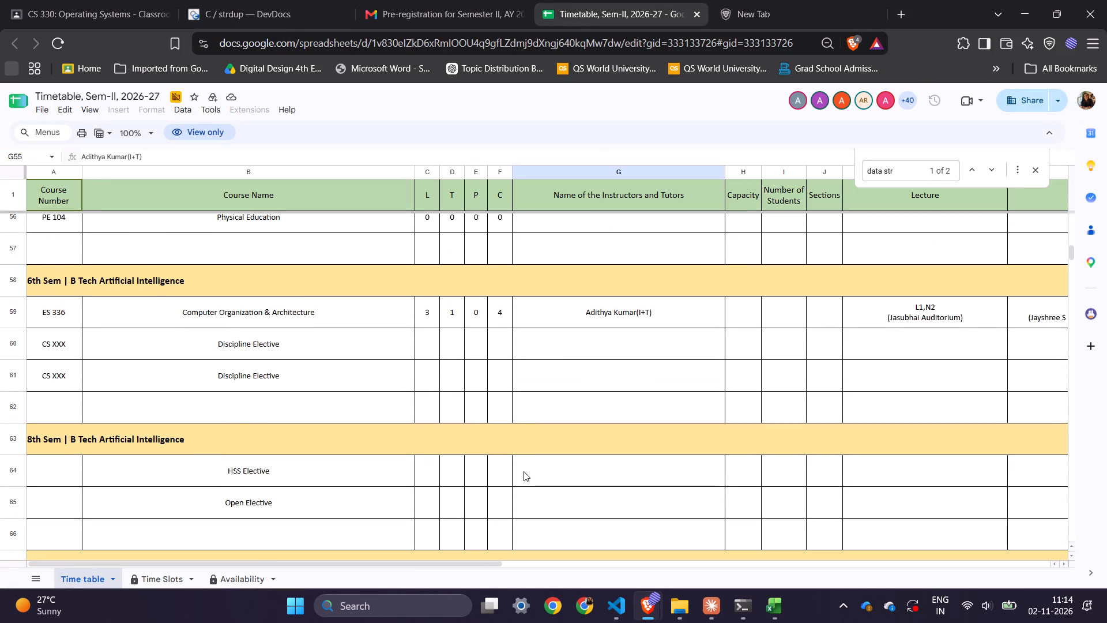
scroll(524, 471, "down", 2)
scroll(524, 471, "up", 1)
scroll(524, 471, "down", 1)
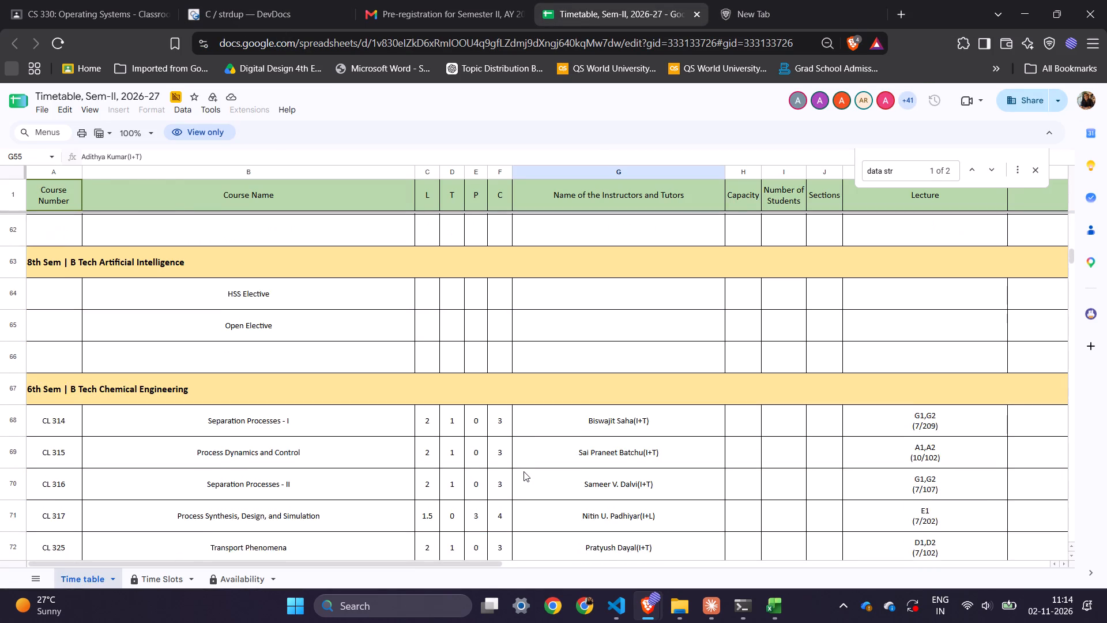
scroll(524, 471, "down", 2)
scroll(524, 471, "up", 2)
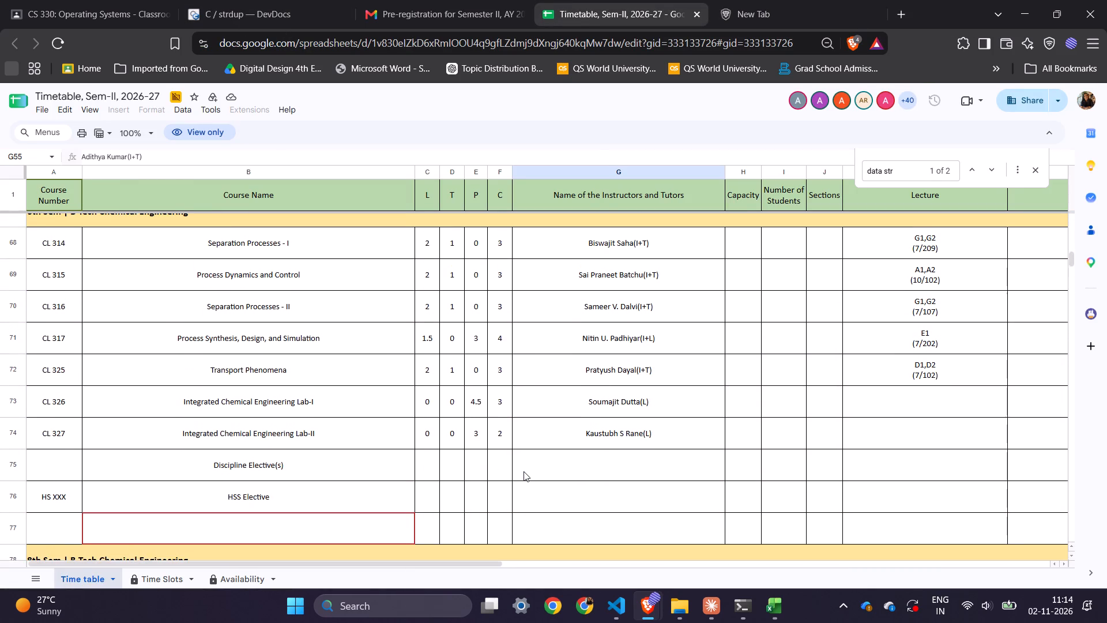
scroll(524, 471, "up", 2)
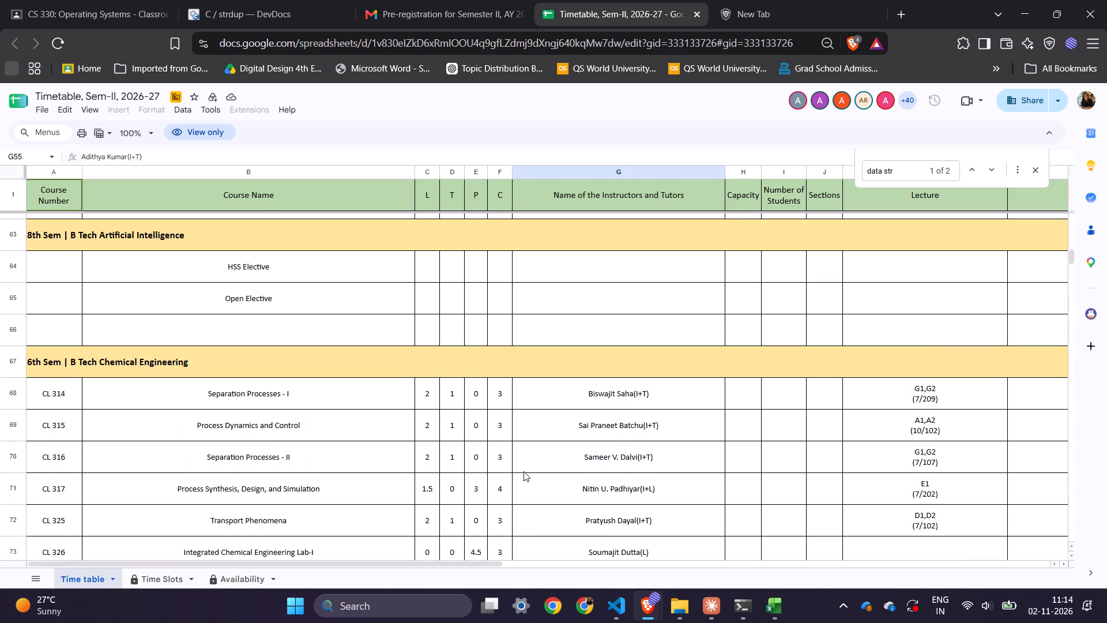
scroll(524, 471, "up", 1)
scroll(524, 471, "down", 6)
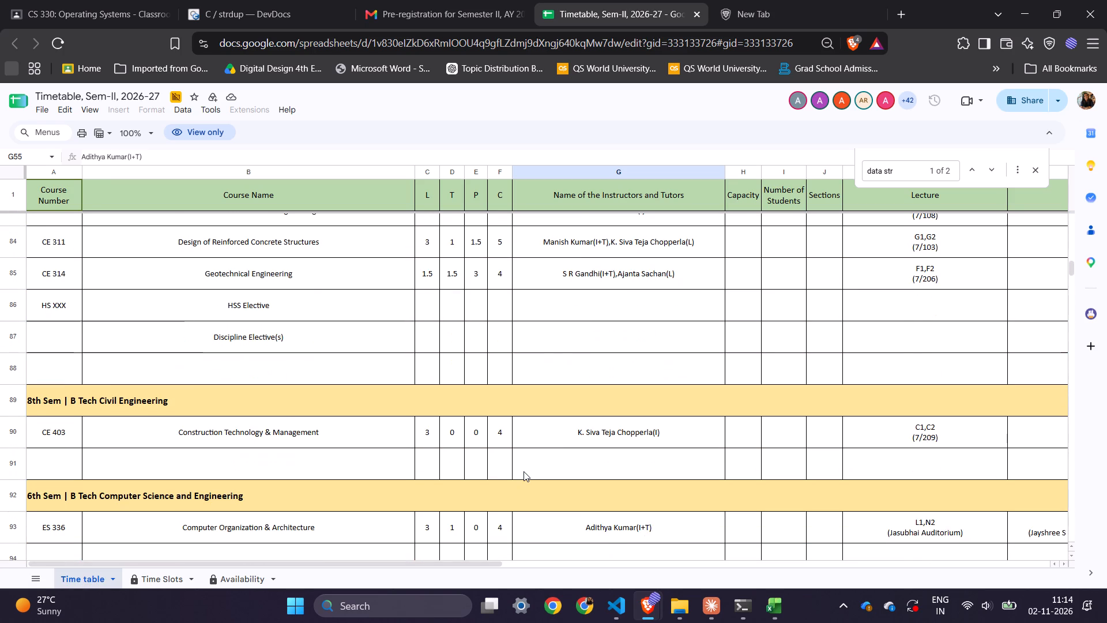
scroll(524, 471, "up", 1)
scroll(524, 471, "down", 3)
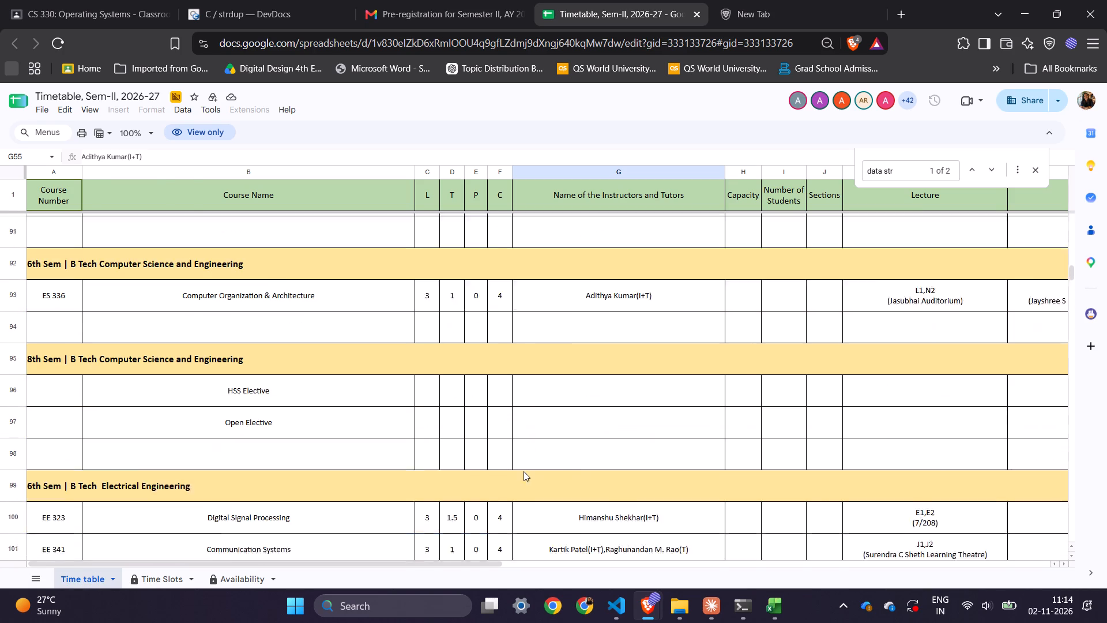
Examine the B Tech Electrical Engineering sections, including tutorial and lab columns, and the Integrated Circuit Design & Technology section.
scroll(524, 471, "down", 2)
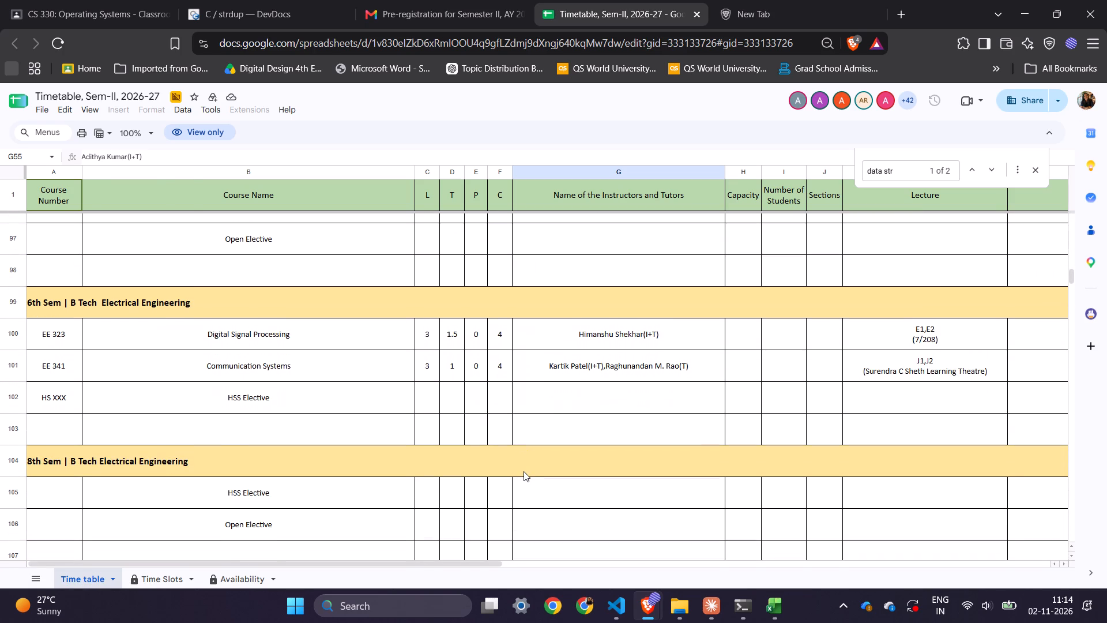
scroll(524, 471, "down", 1)
scroll(524, 471, "left", 8)
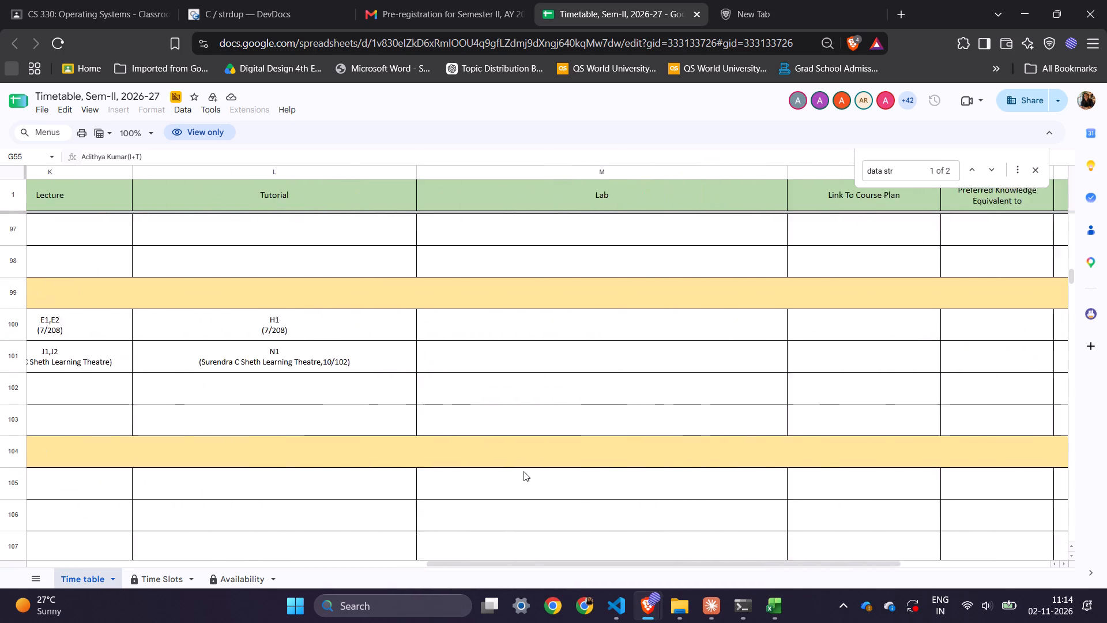
scroll(524, 471, "left", 5)
scroll(524, 471, "right", 12)
scroll(524, 471, "down", 4)
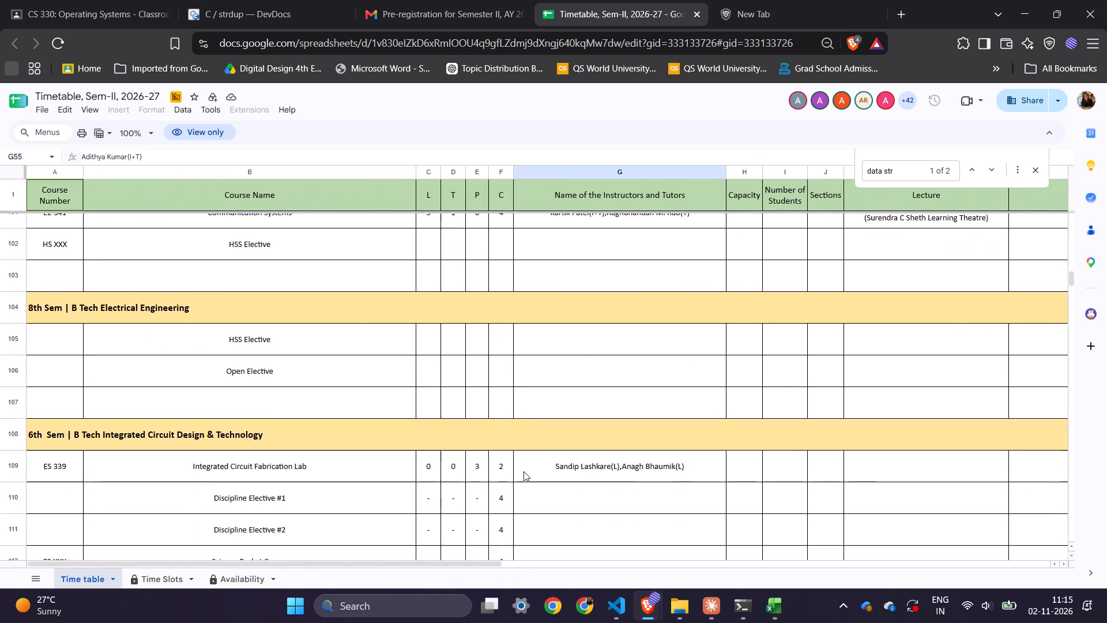
scroll(524, 471, "down", 4)
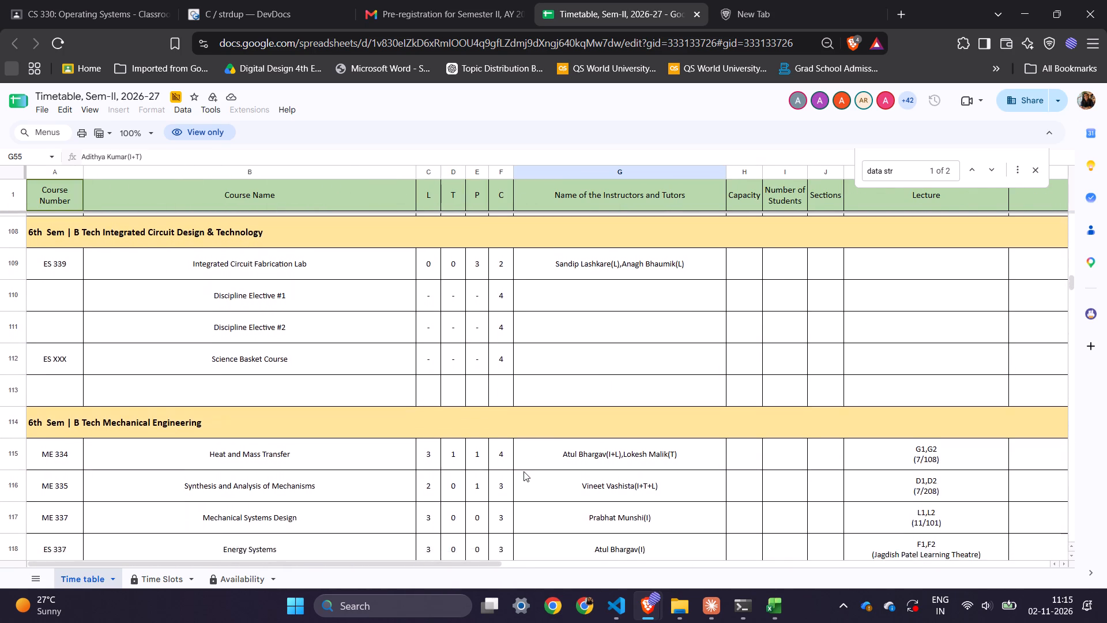
Examine the timetable from the 6th semester Mechanical Engineering section through the additional Civil and Chemical Engineering courses.
scroll(524, 471, "down", 4)
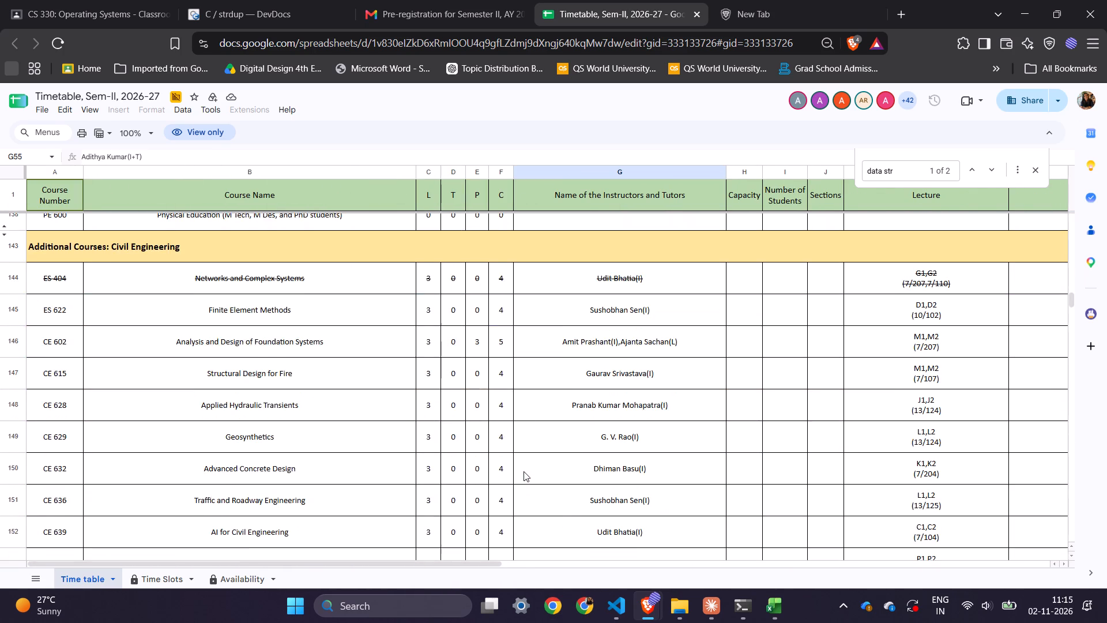
scroll(524, 471, "down", 5)
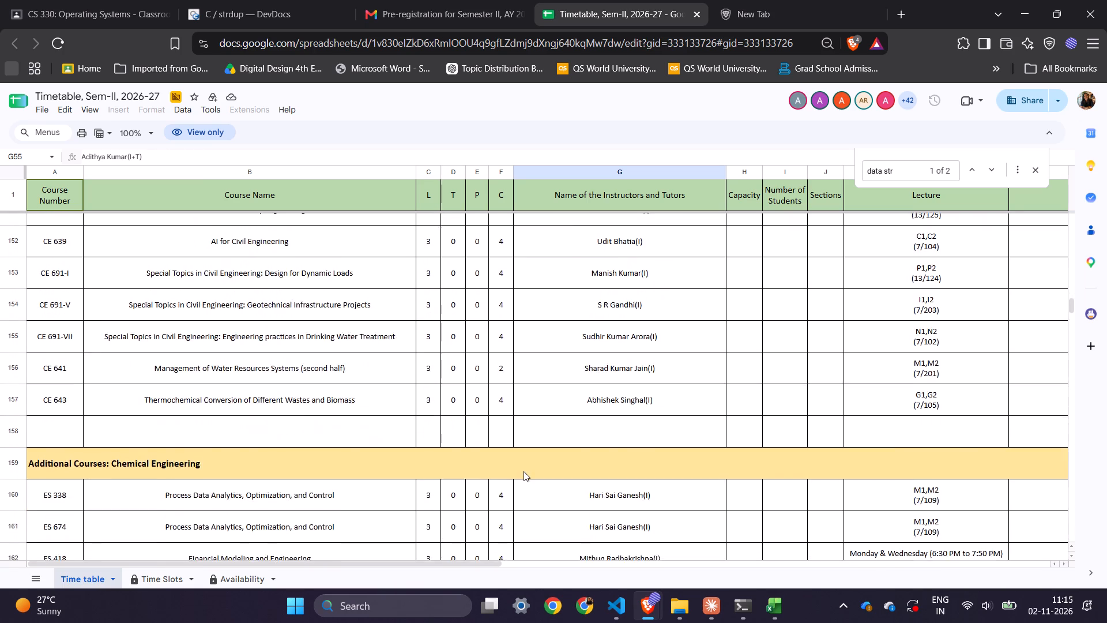
scroll(524, 471, "down", 3)
scroll(524, 471, "up", 2)
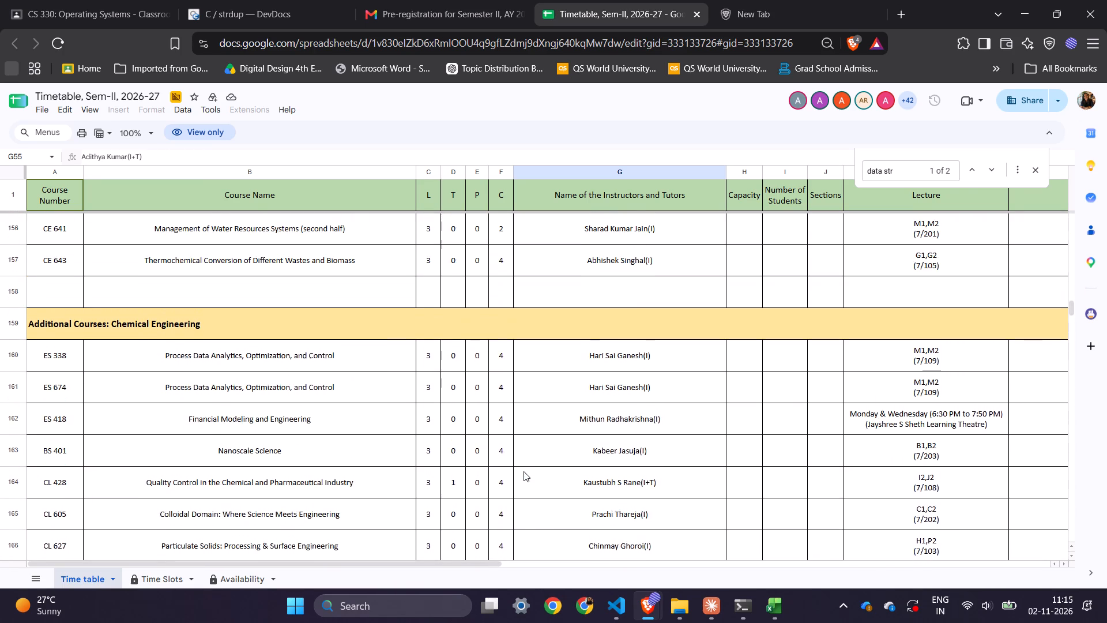
scroll(524, 471, "up", 3)
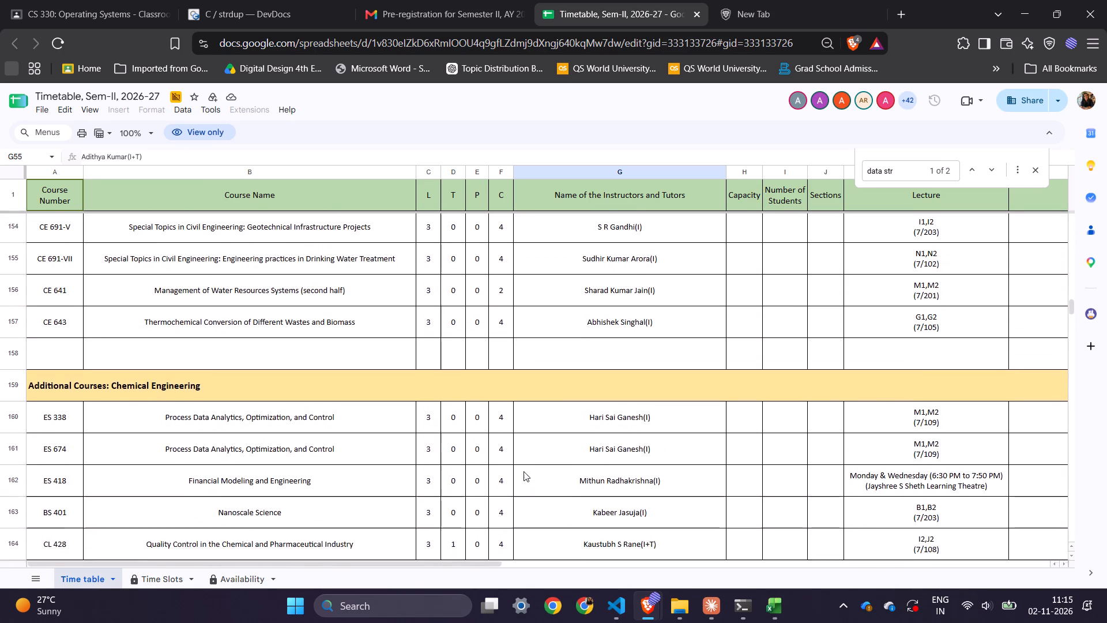
scroll(524, 471, "up", 2)
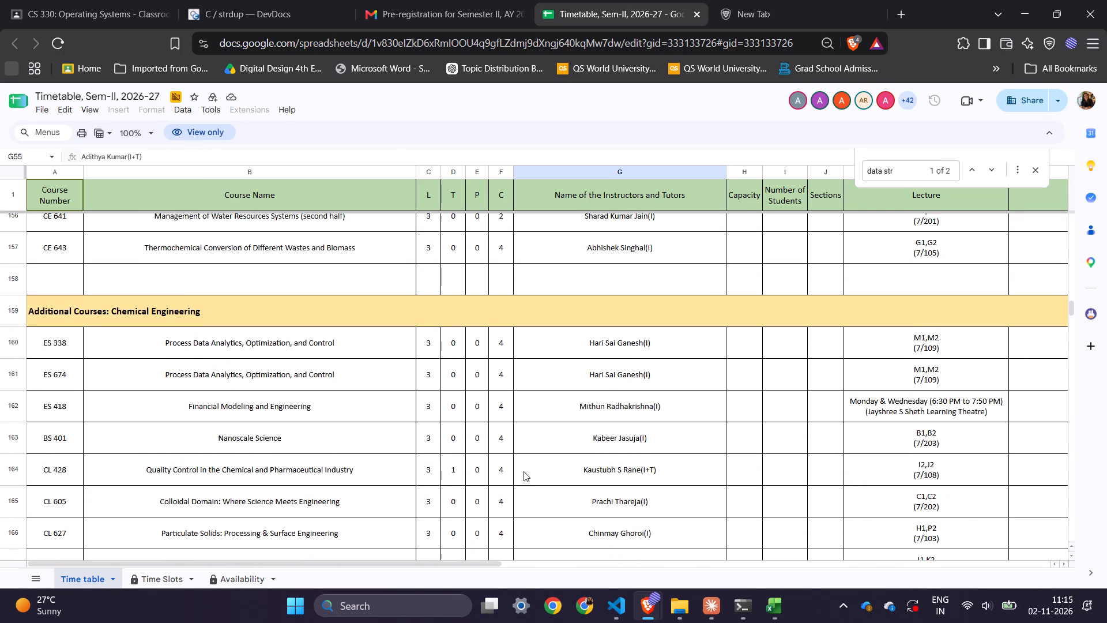
scroll(524, 471, "up", 1)
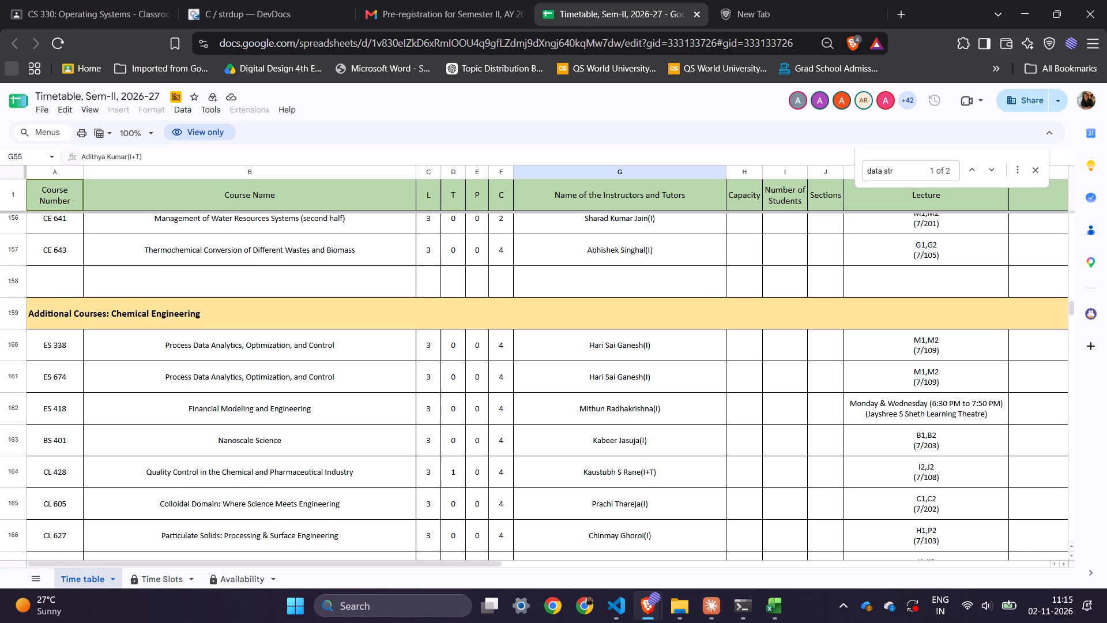
Search the timetable for "comp" and examine the lecture, tutorial and lab slots of Computer Organization & Architecture.
left_click(894, 172)
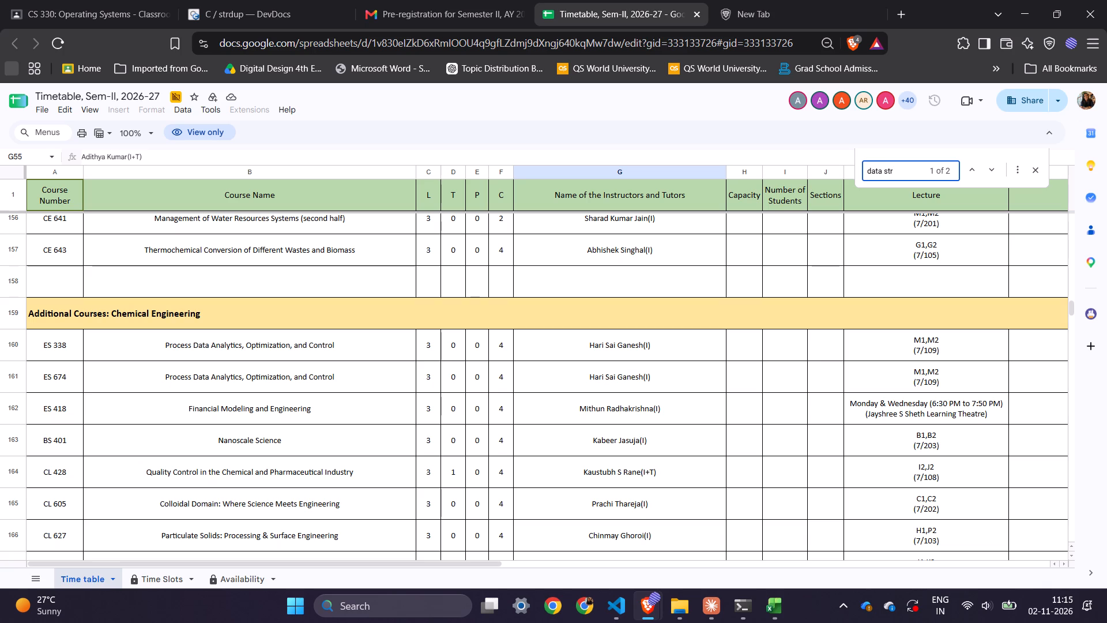
left_click(894, 172)
key("Return")
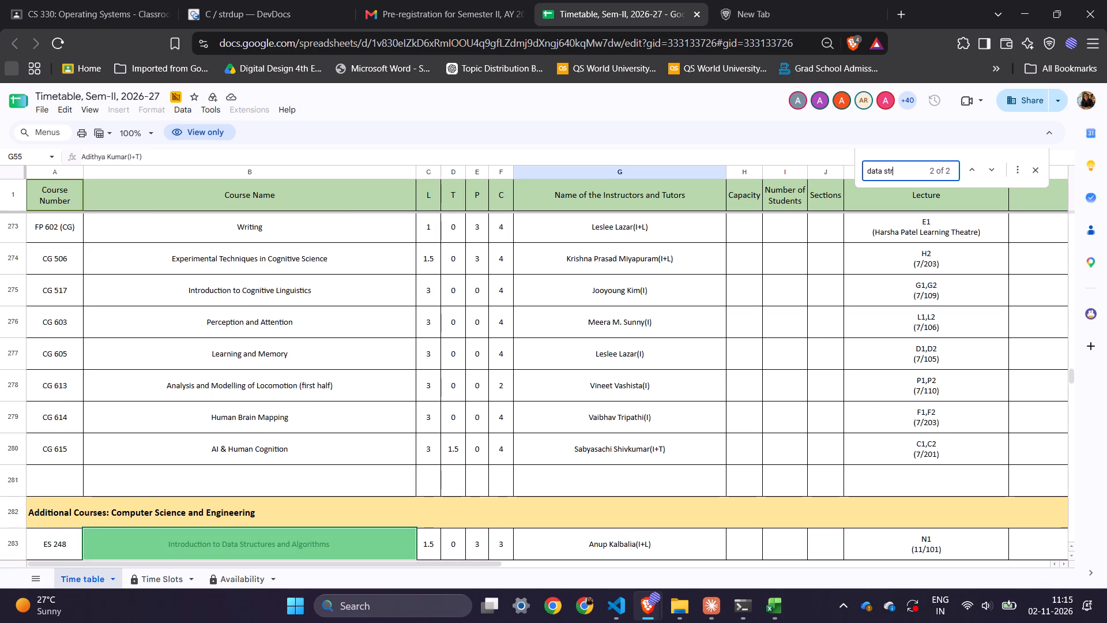
key("BackSpace")
key("BackSpace")
key("BackSpace")
key("BackSpace")
key("BackSpace")
key("BackSpace")
key("BackSpace")
key("BackSpace")
key("BackSpace")
key("BackSpace")
key("BackSpace")
key("BackSpace")
key("BackSpace")
key("BackSpace")
key("BackSpace")
key("BackSpace")
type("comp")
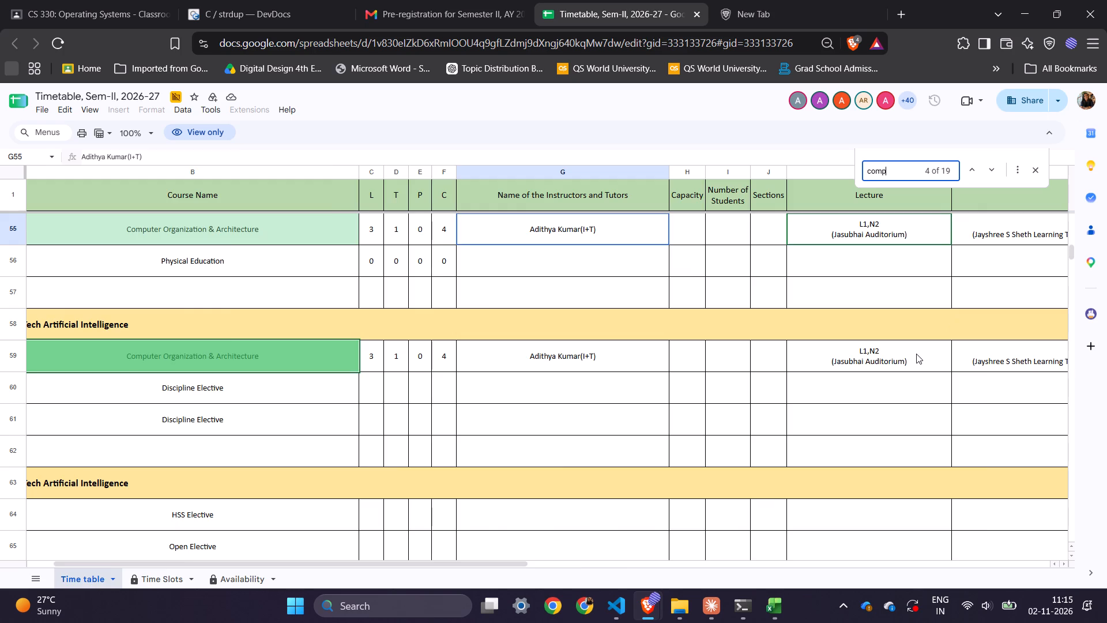
scroll(916, 354, "left", 6)
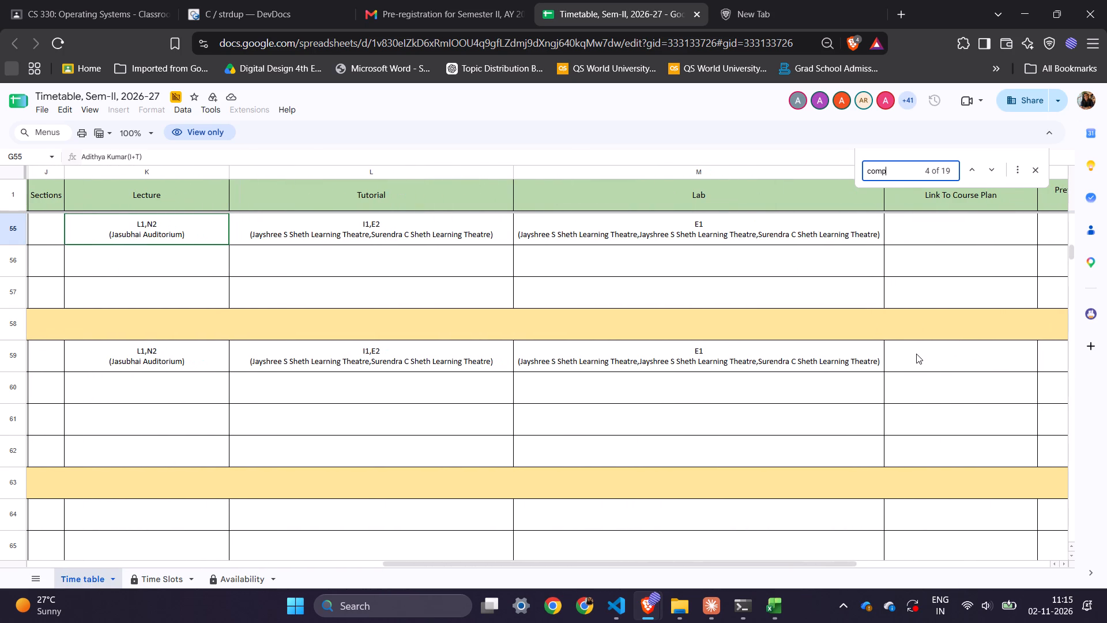
Open the Sem 7 workbook from the desktop to view its weekly timetable, and close it.
left_click(1105, 622)
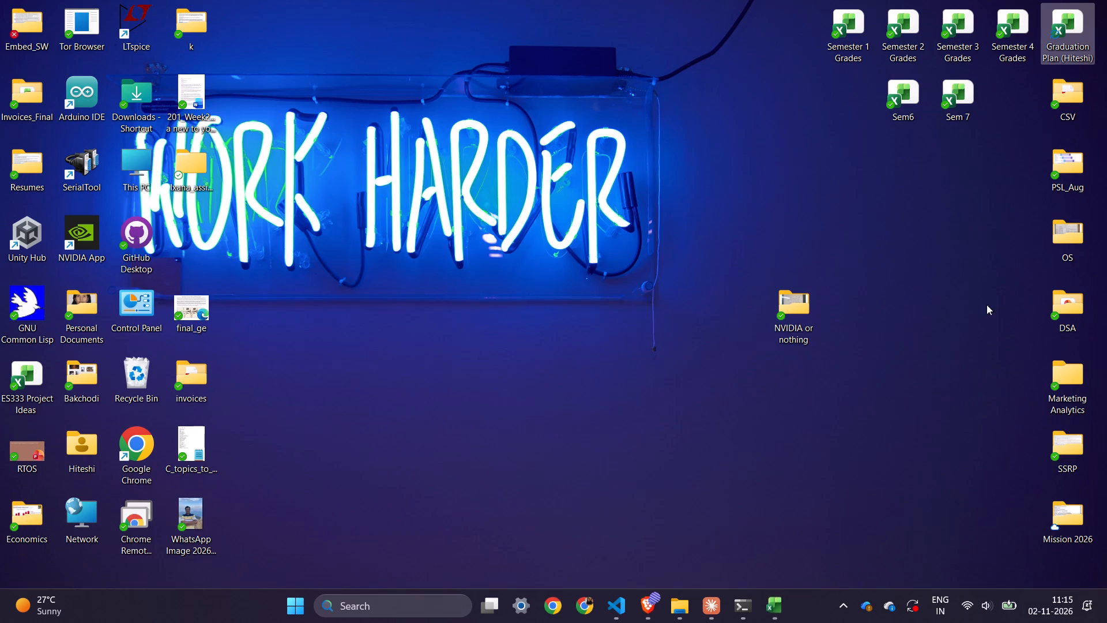
double_click(958, 81)
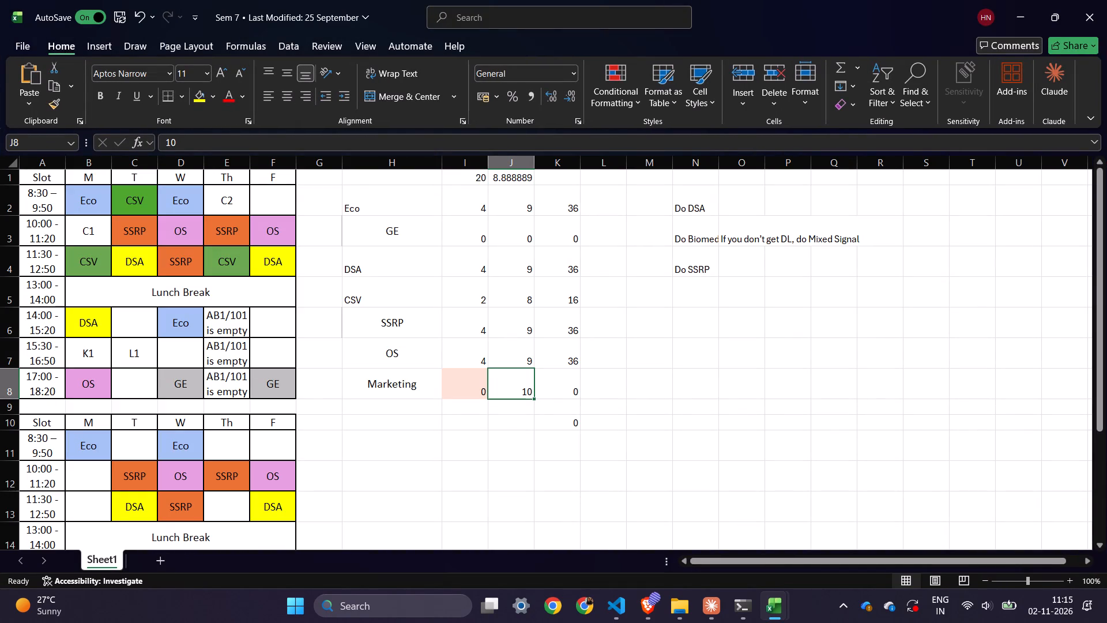
left_click(1106, 17)
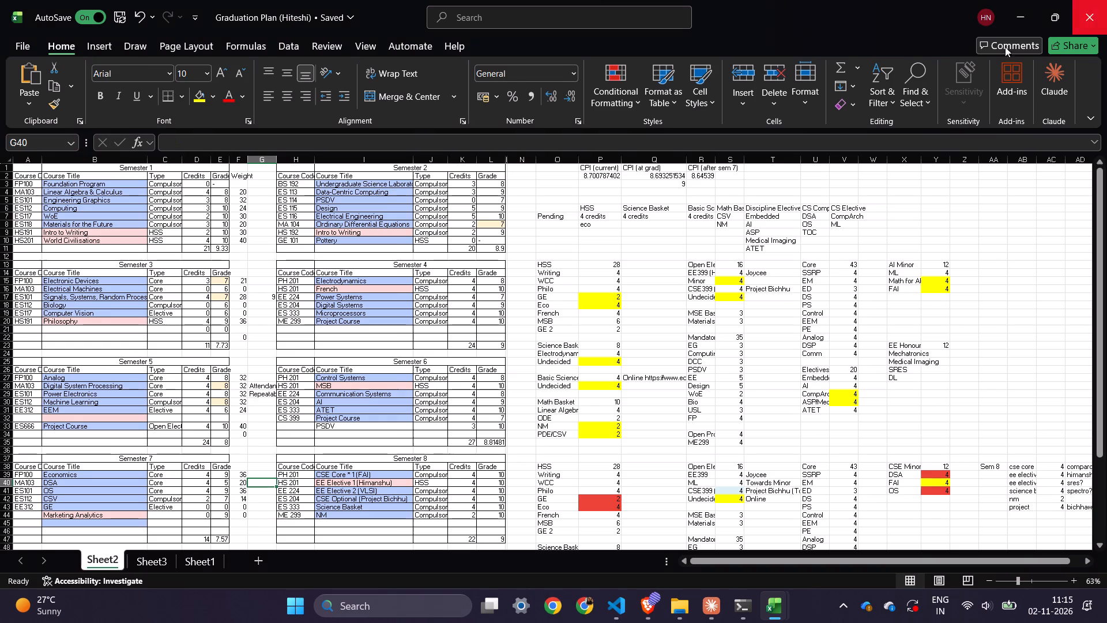
Close the Graduation Plan workbook.
left_click(1090, 18)
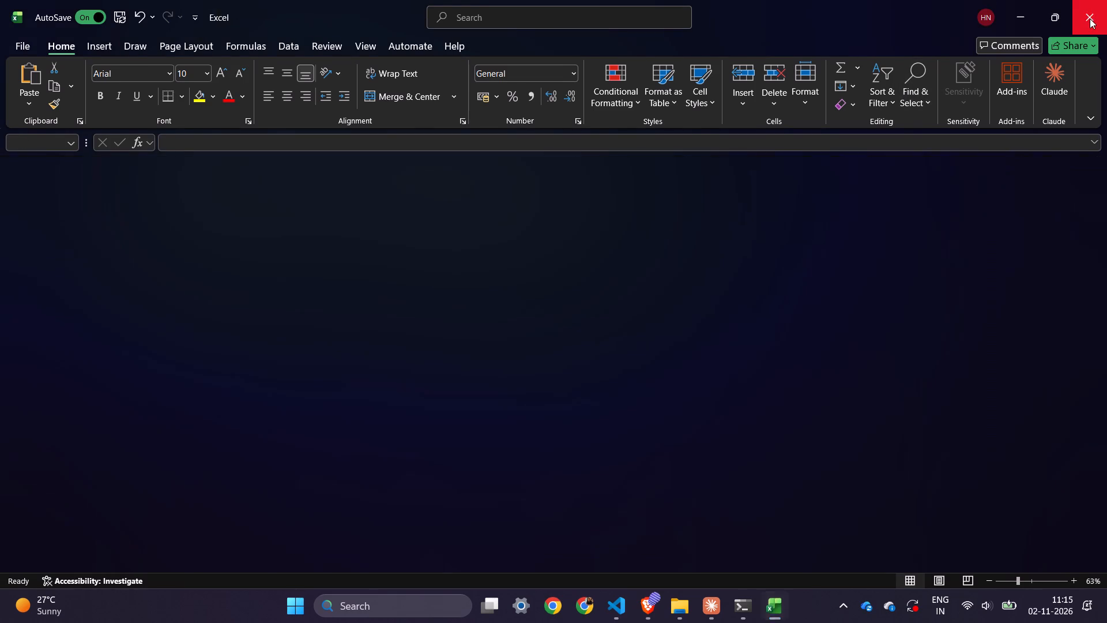
Duplicate the Sem 7 workbook on the desktop and place the copy beside the original.
left_click(959, 87)
key("ctrl+c")
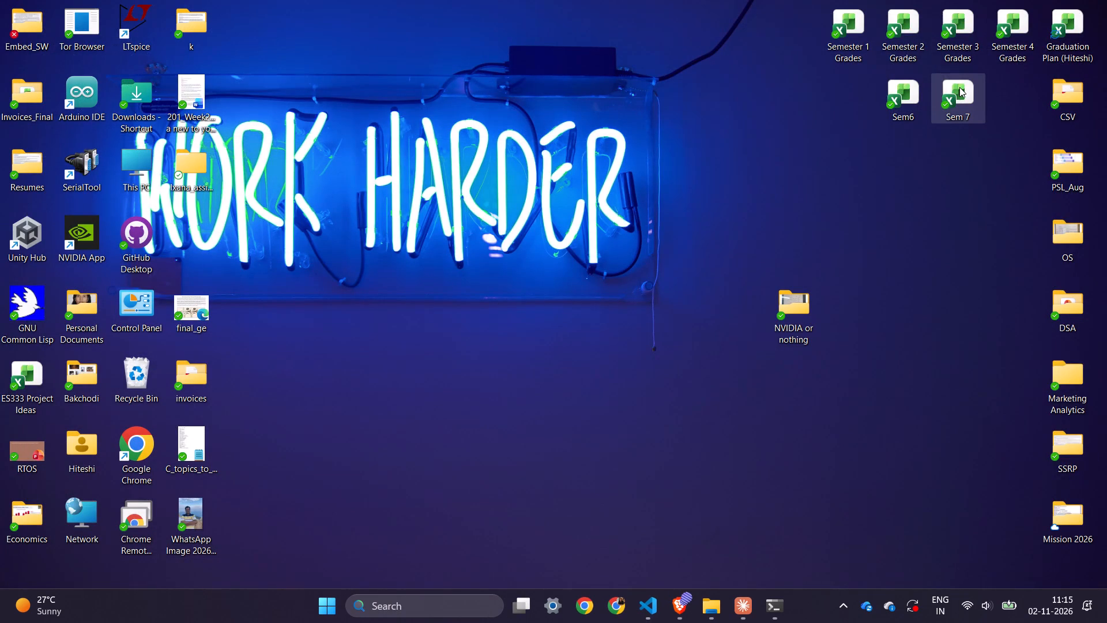
key("ctrl+v")
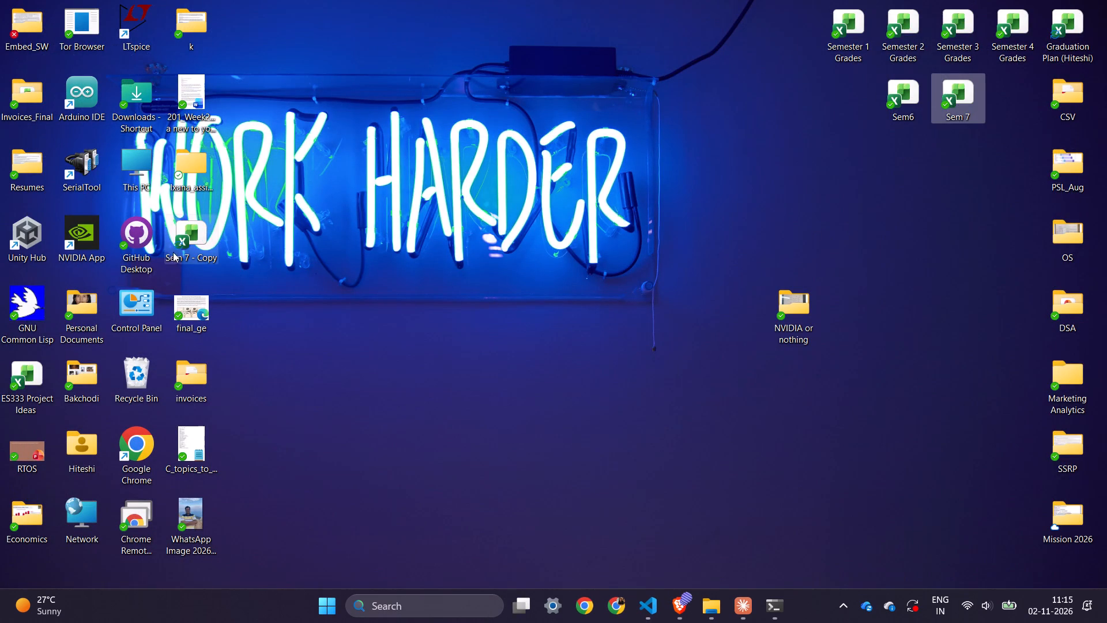
left_click_drag(178, 253, 985, 118)
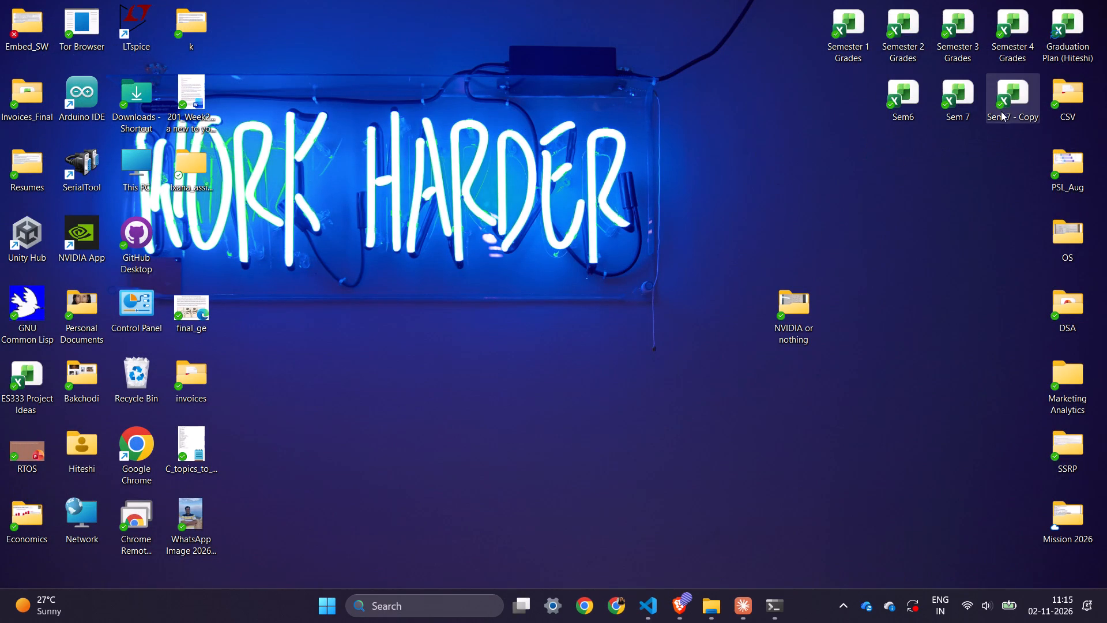
Rename the copied Sem 7 workbook as Sem 8.
left_click(1002, 111)
right_click(1002, 111)
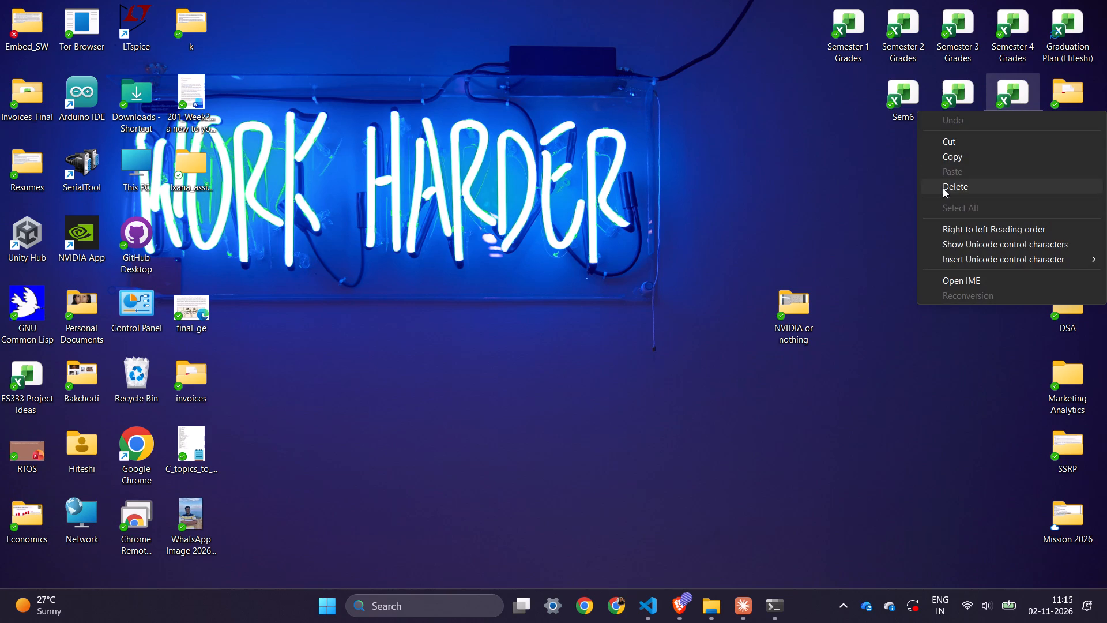
left_click(869, 223)
left_click(1026, 99)
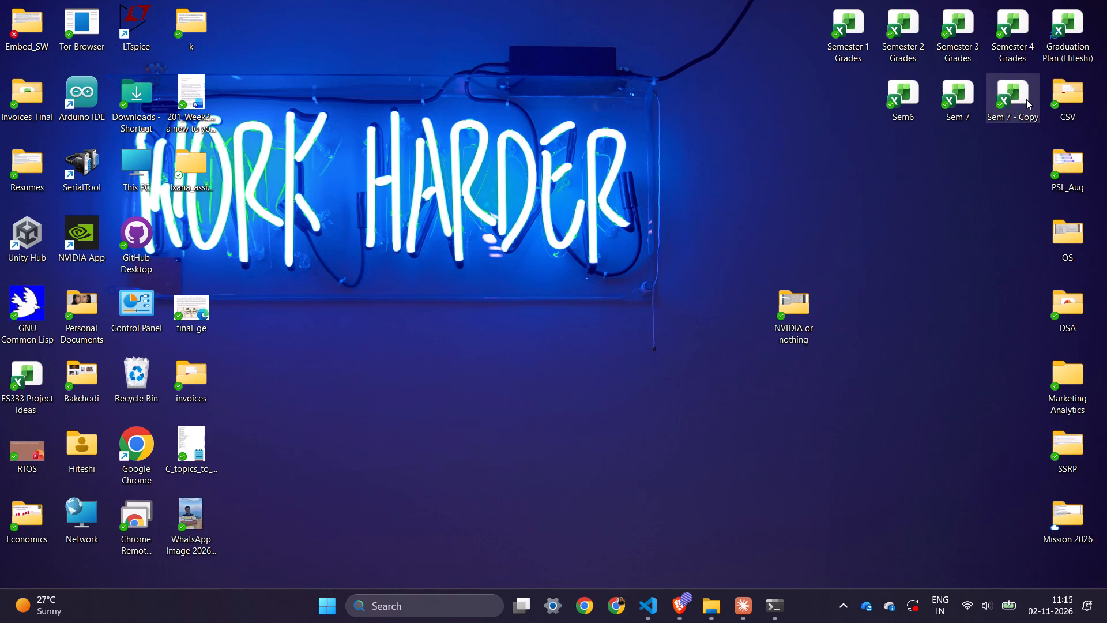
right_click(1016, 108)
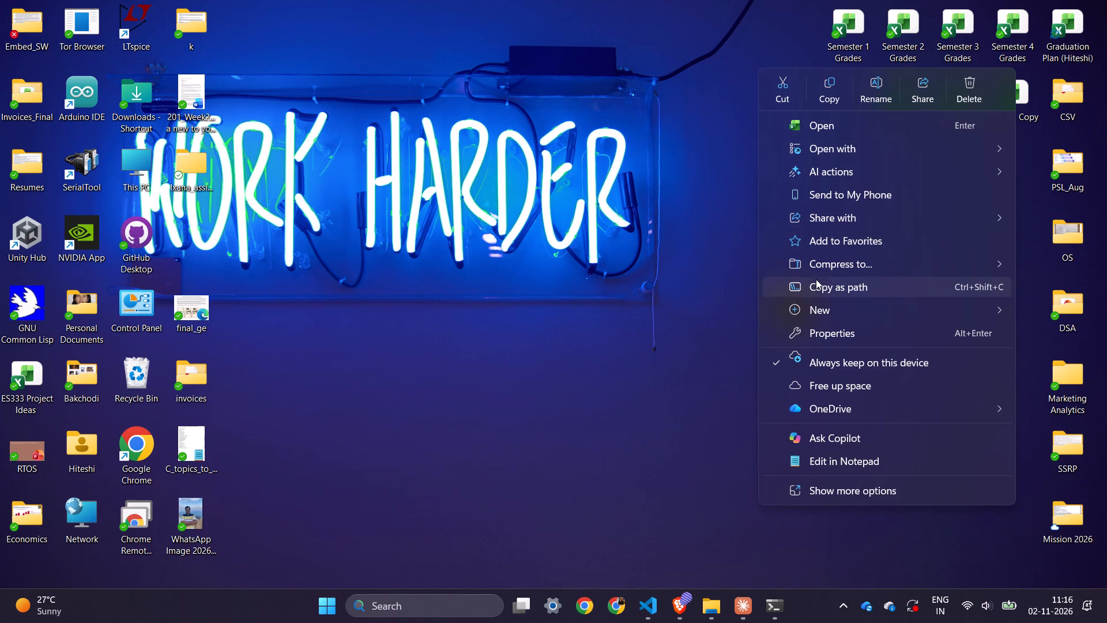
left_click(872, 84)
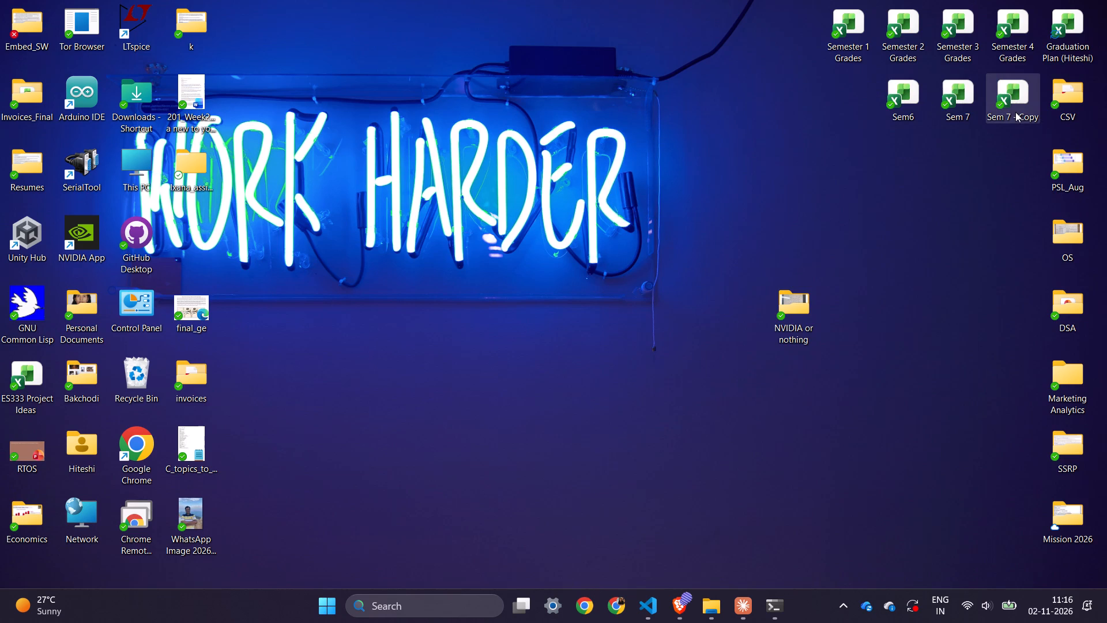
left_click(1015, 112)
right_click(1011, 111)
left_click(878, 94)
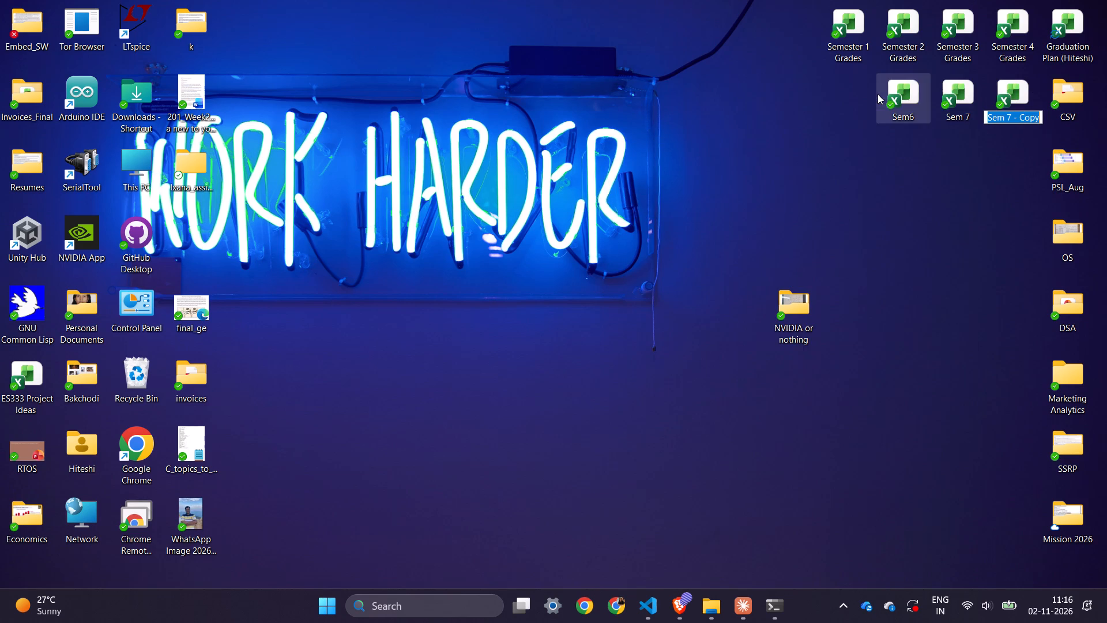
key("BackSpace")
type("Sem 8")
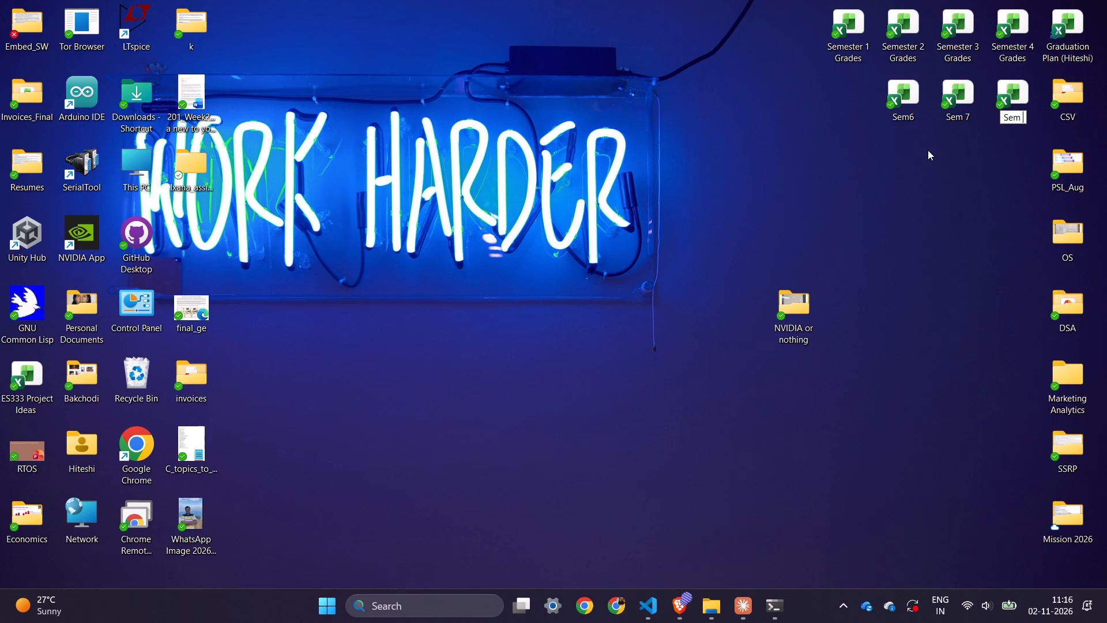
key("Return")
Open the Sem 8 workbook.
double_click(1008, 88)
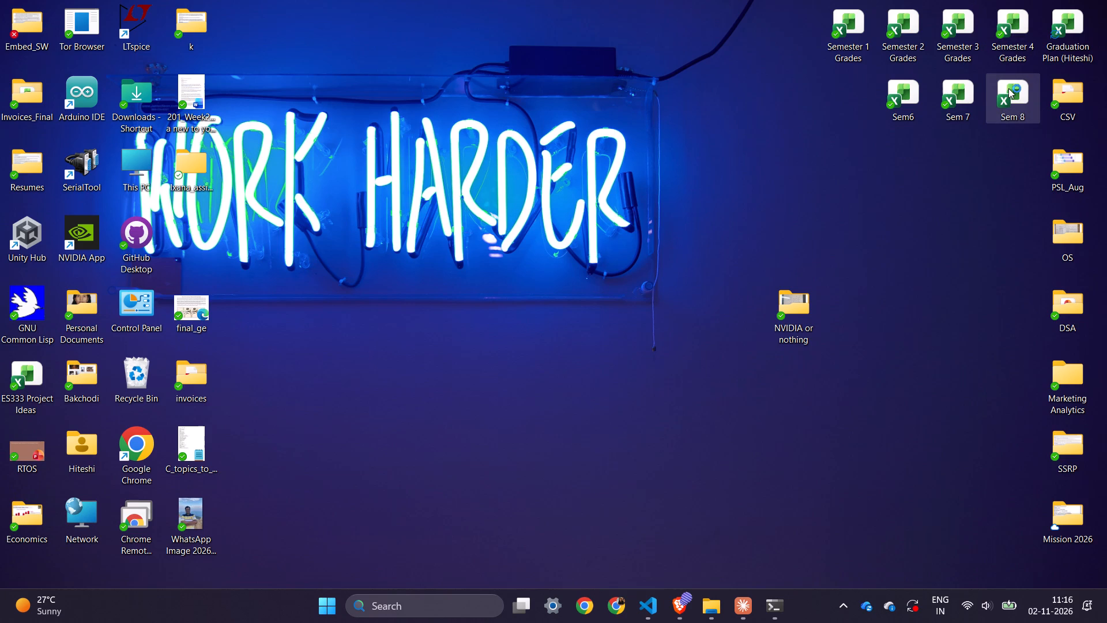
Switch to the Sem-II timetable in Brave and copy the weekly slot grid A1:F8 from the Time Slots sheet.
key("alt+Tab")
key("alt+Tab")
key("alt+Tab")
key("alt+Tab")
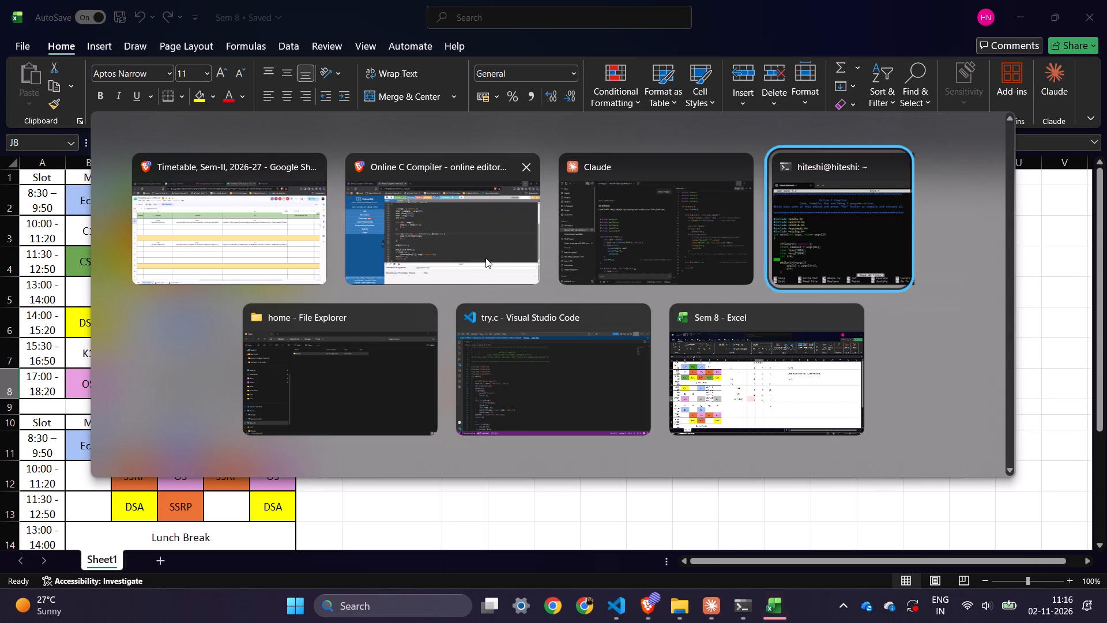
key("alt+Tab")
key("alt+Tab")
key("alt+Tab")
key("alt+Tab")
key("alt+Tab")
key("alt+Tab")
key("alt+Tab")
key("alt+Tab")
key("alt+Tab")
key("alt+Tab")
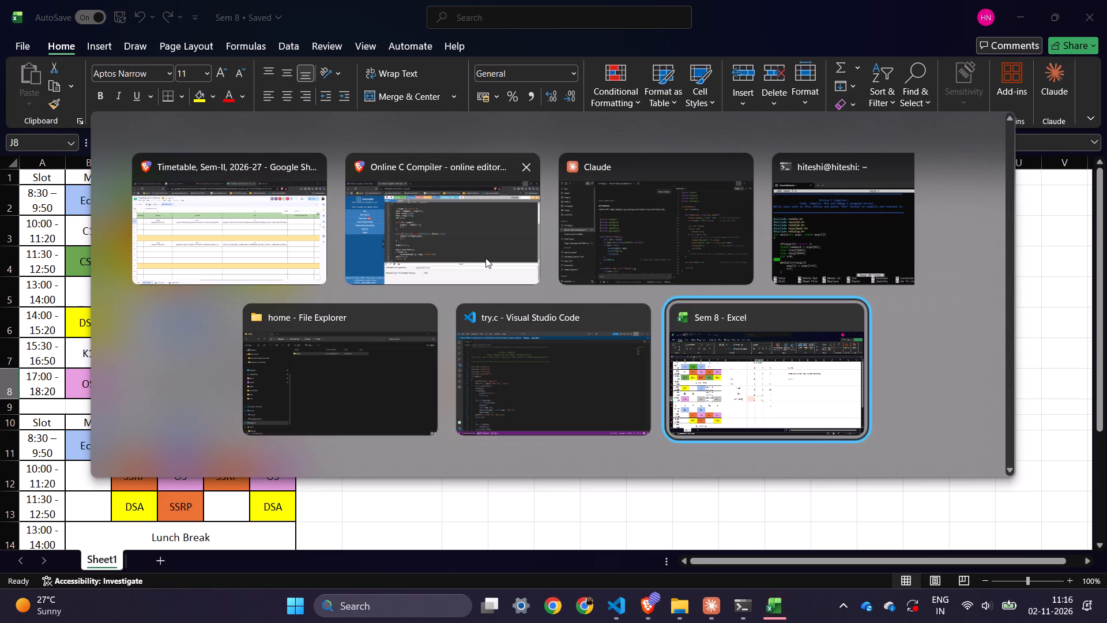
key("alt+Tab")
key("alt+Tab")
key("alt+Tab")
key("alt+Tab")
key("alt+Tab")
key("alt+Tab")
key("alt+Tab")
key("alt+Tab")
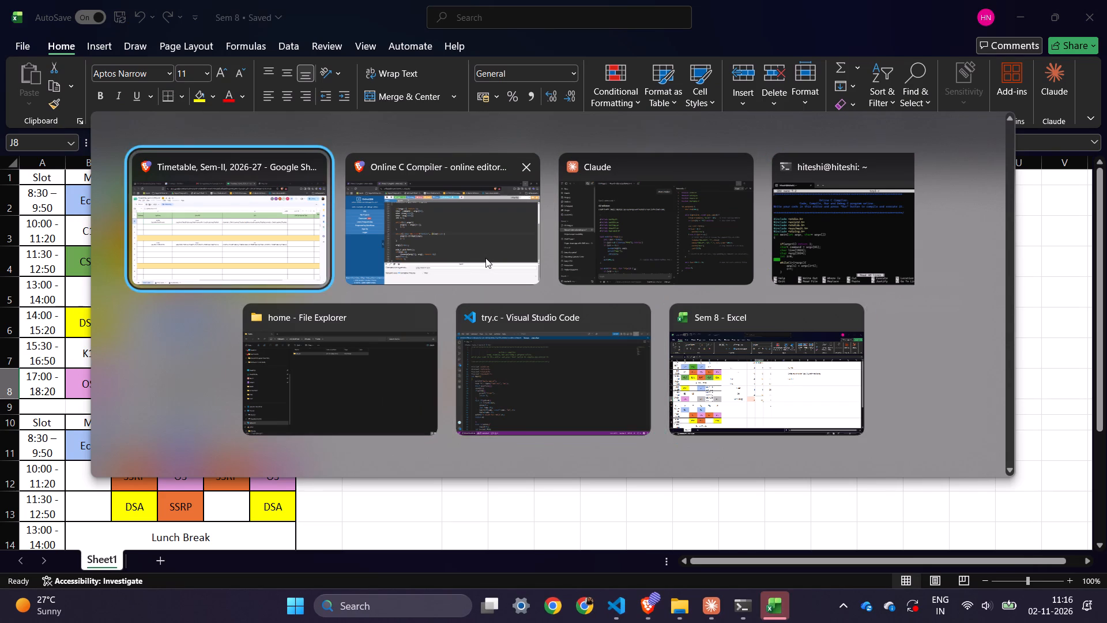
left_click(169, 575)
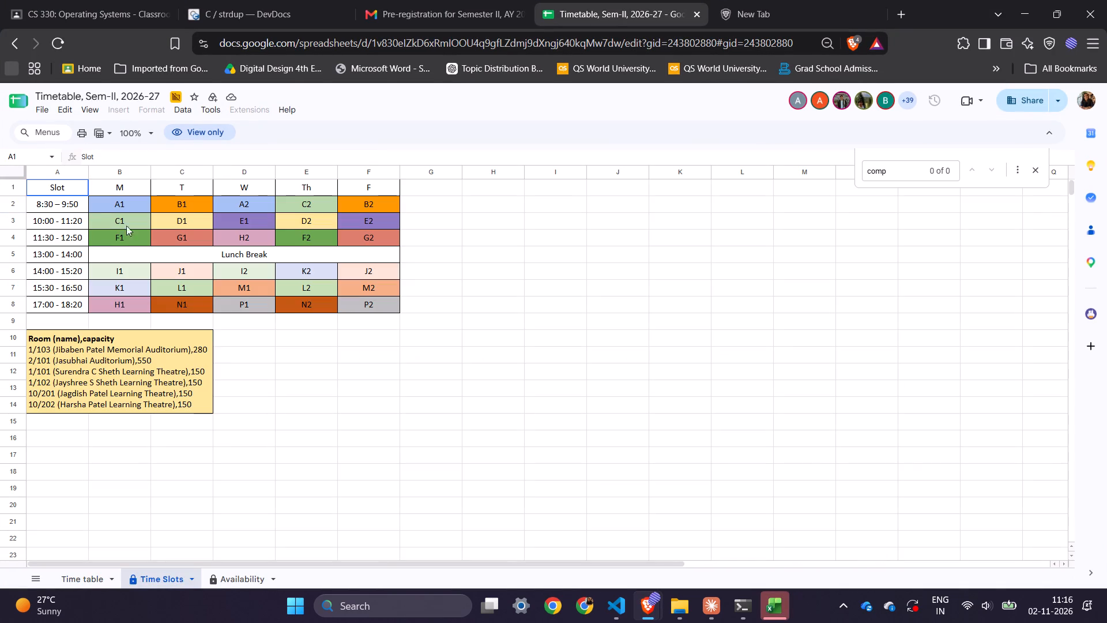
left_click_drag(49, 190, 385, 305)
key("ctrl+c")
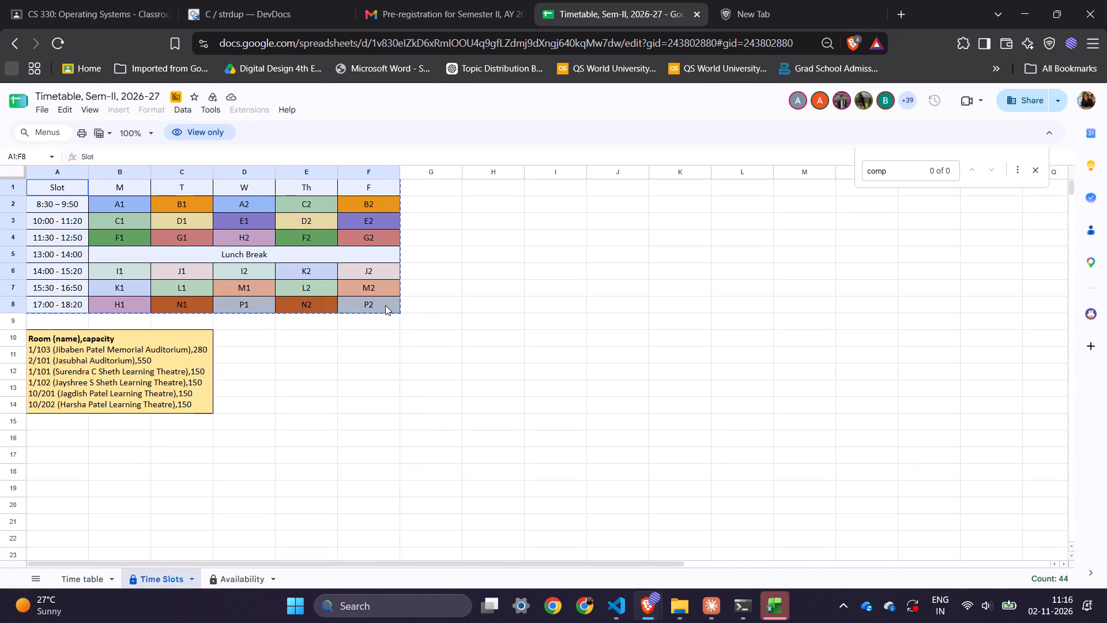
Switch back to the Sem 8 workbook in Excel and add a new blank sheet after Sheet1.
key("alt+Tab")
key("alt+Tab")
key("alt+Tab")
key("alt+Tab")
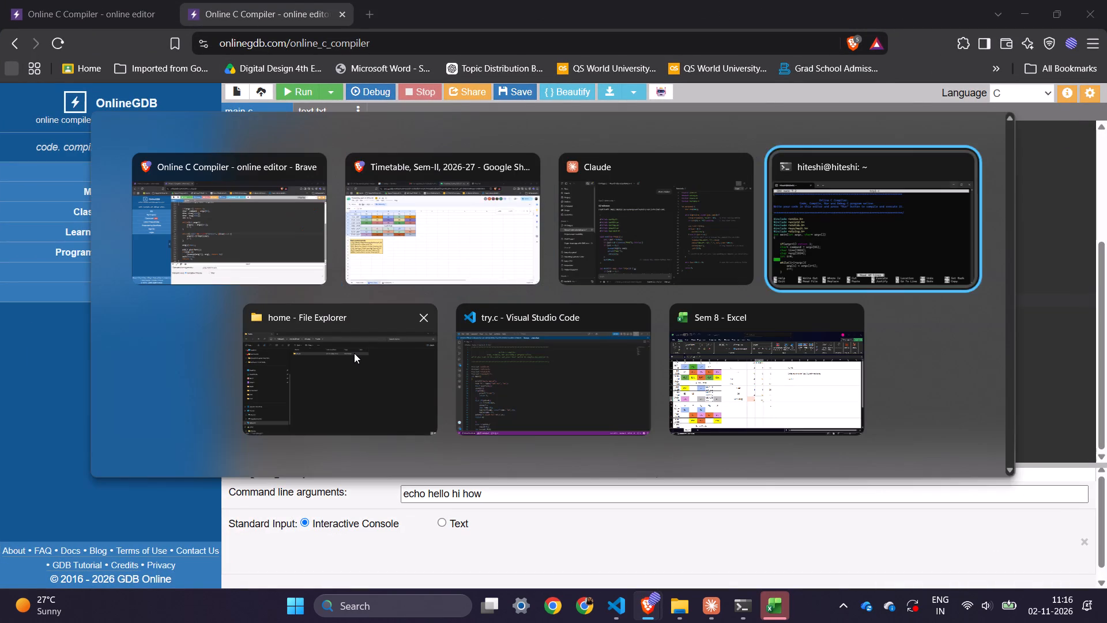
key("alt+Tab")
key("alt+Tab")
key("alt+Tab")
scroll(276, 505, "down", 1)
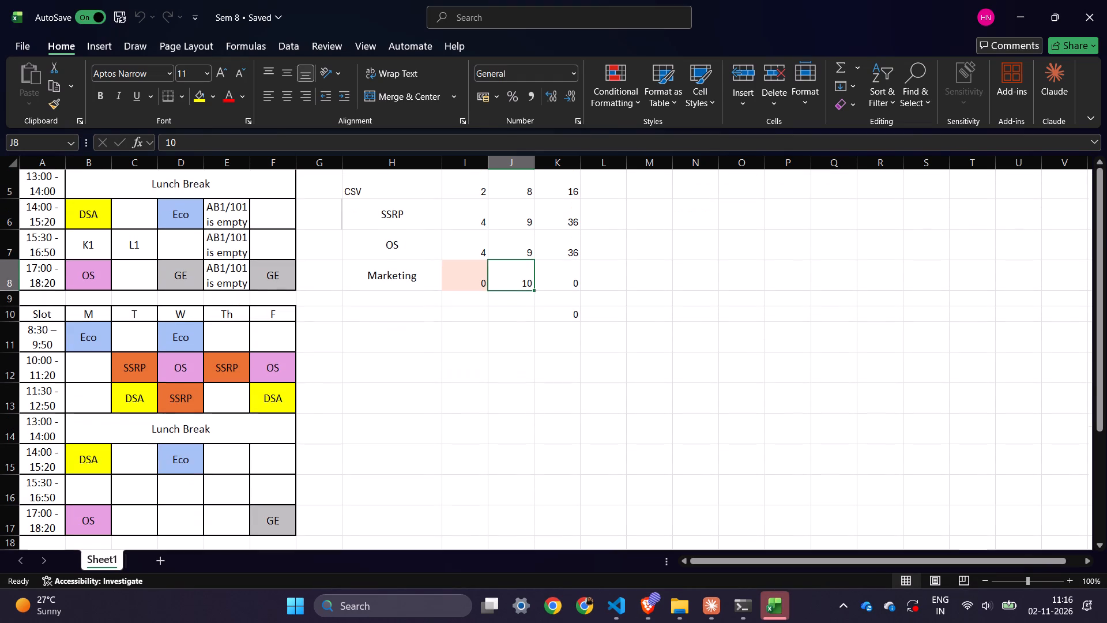
left_click(282, 516)
scroll(281, 514, "up", 3)
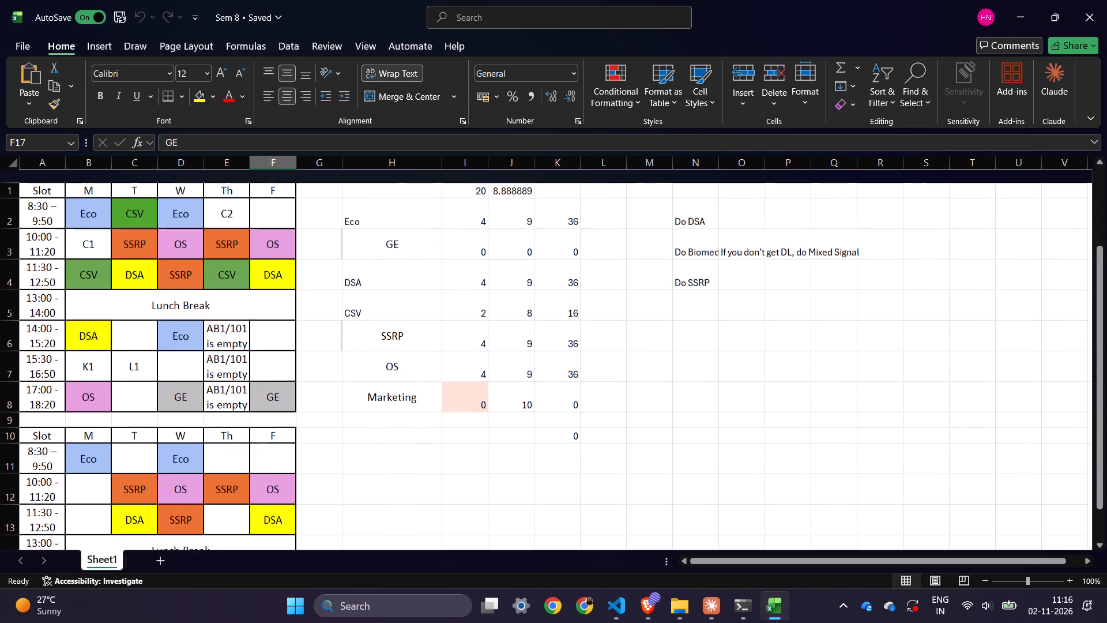
scroll(285, 516, "down", 2)
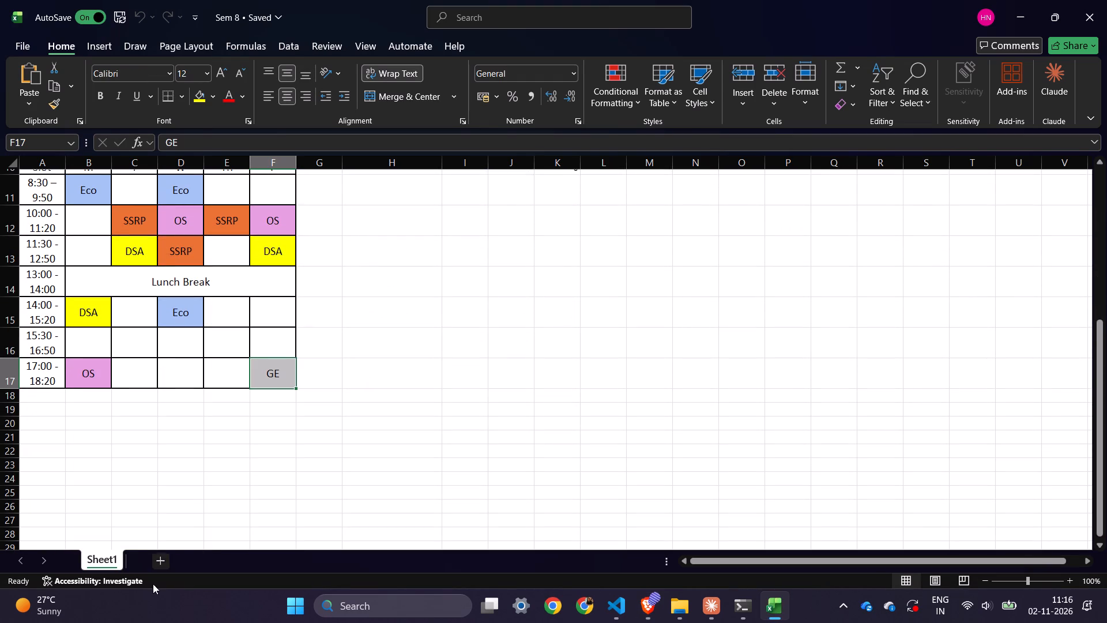
left_click(157, 564)
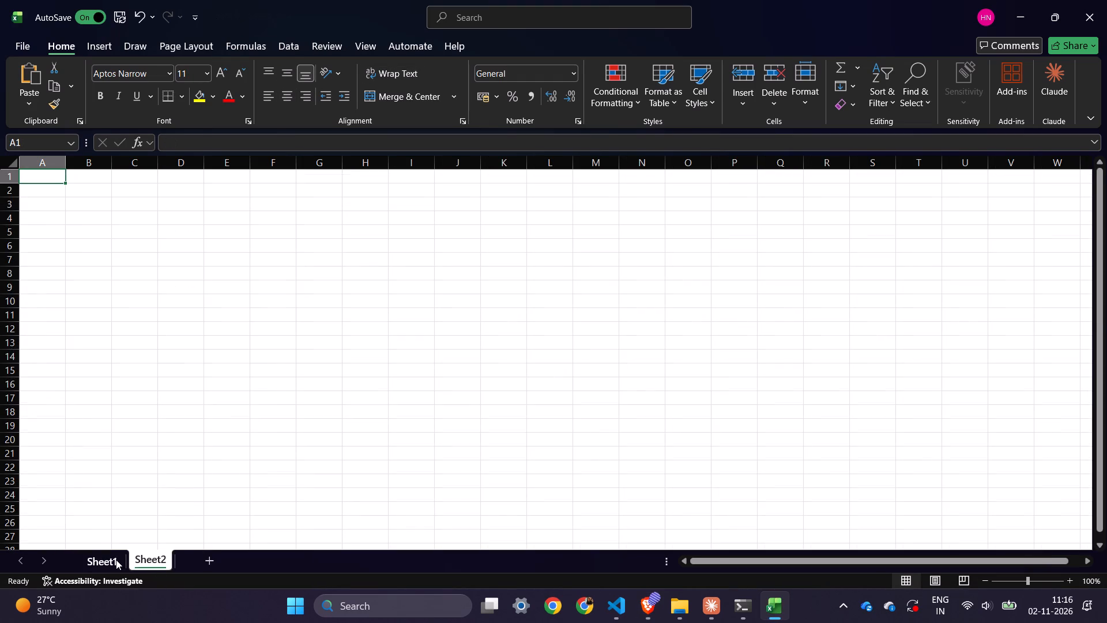
Paste the copied weekly slot grid over the old Sem 7 schedule in A1:F8 of Sheet1.
left_click(107, 566)
scroll(238, 362, "up", 4)
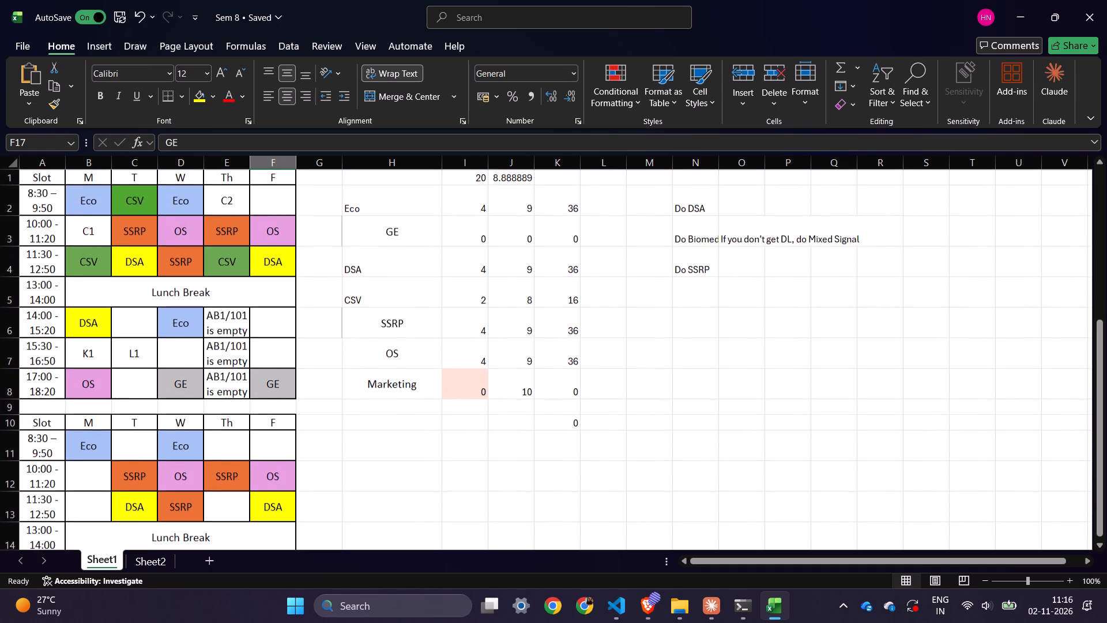
left_click_drag(274, 381, 33, 182)
key("ctrl+v")
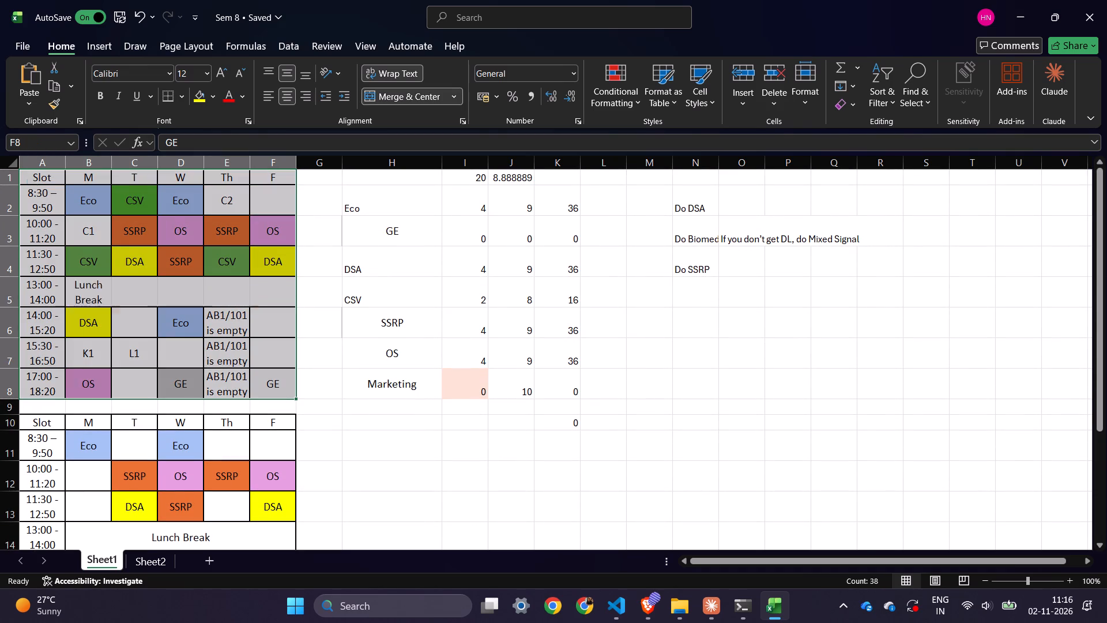
left_click(336, 293)
Switch to the Sem-II timetable in Brave and check the Computer Organization & Architecture row on the Time table sheet.
key("alt+Tab")
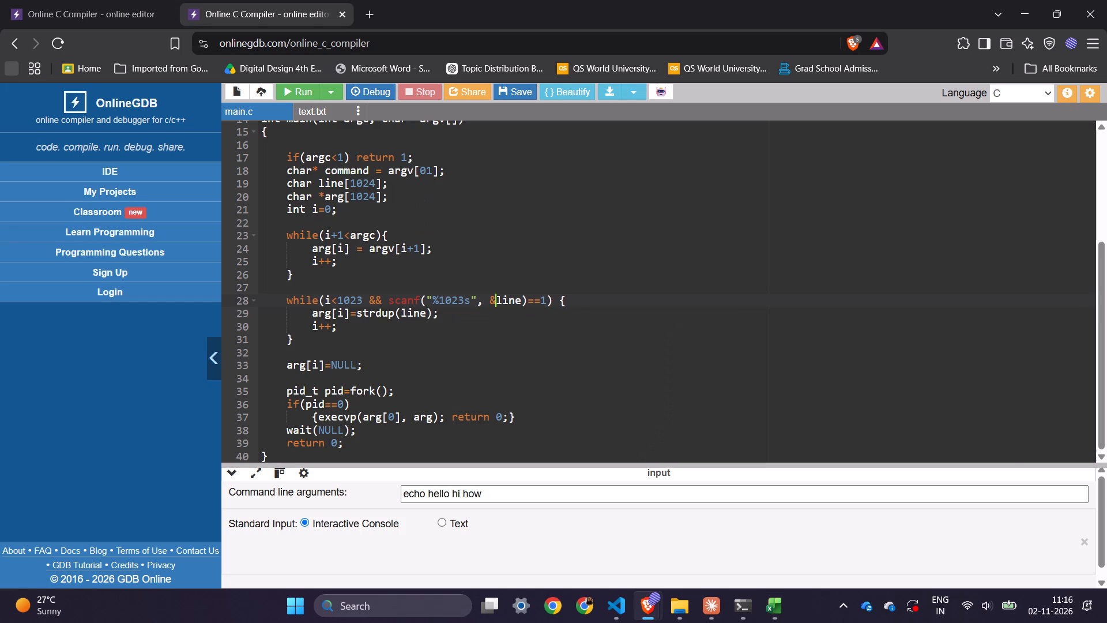
key("alt+Tab")
key("alt+Tab")
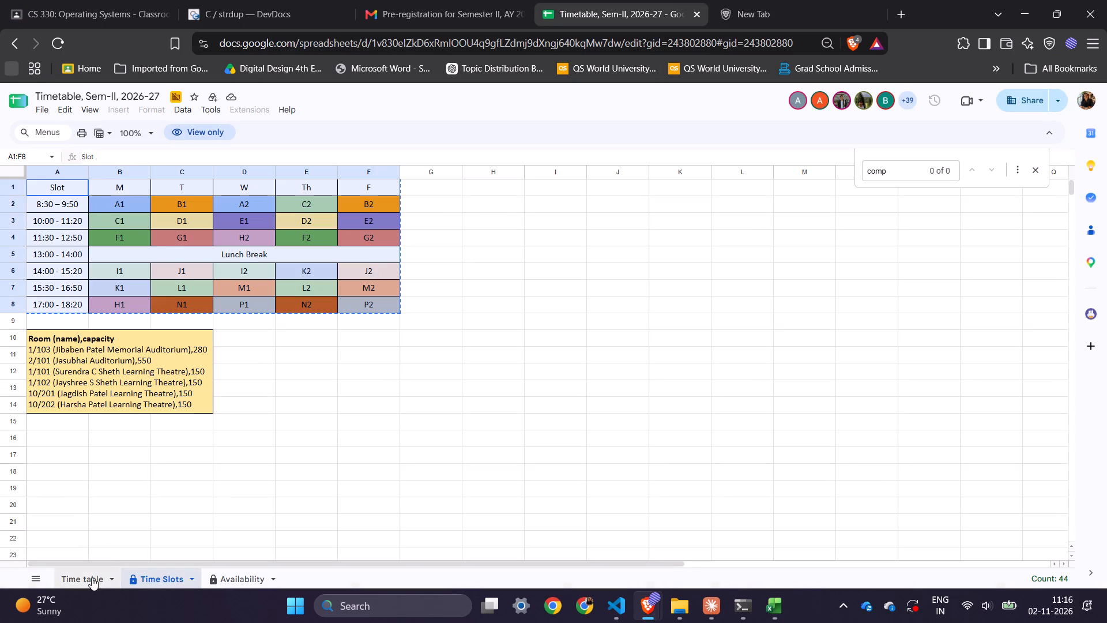
left_click(92, 576)
left_click(329, 386)
scroll(329, 386, "right", 10)
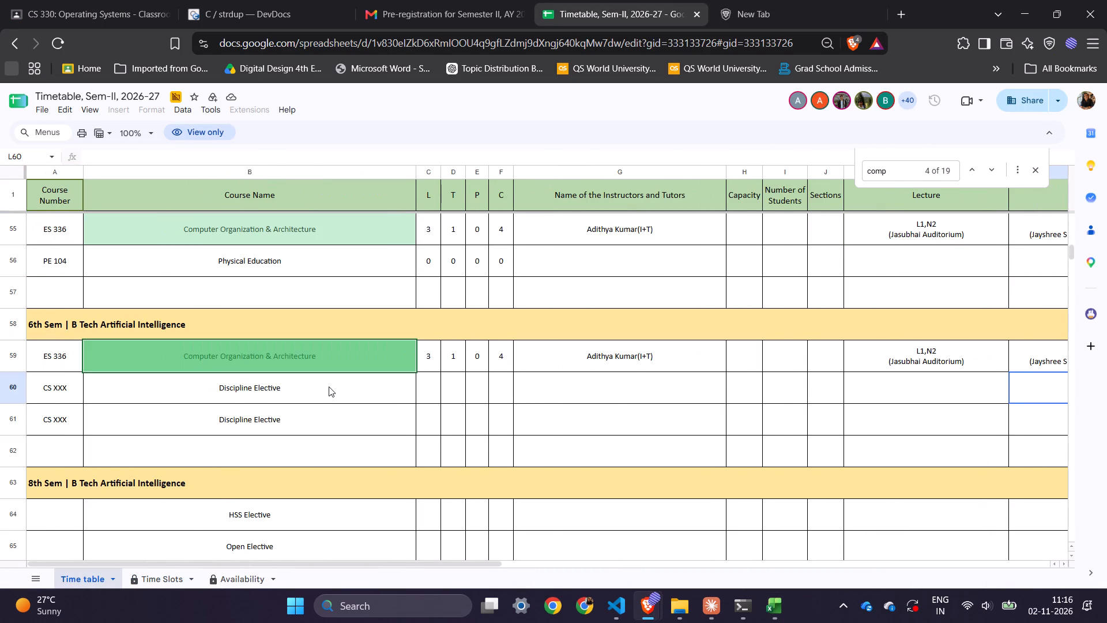
scroll(329, 386, "right", 1)
left_click(638, 355)
Search the web for the Computer Organization & Architecture instructor at IITGN, read the faculty profile page, and close it.
key("ctrl+t")
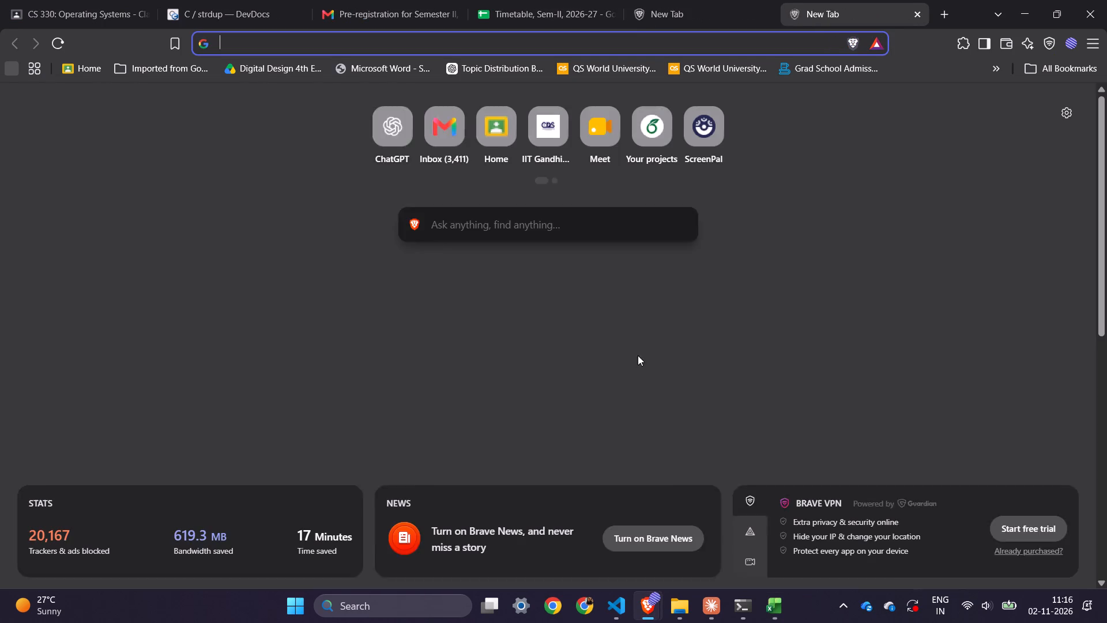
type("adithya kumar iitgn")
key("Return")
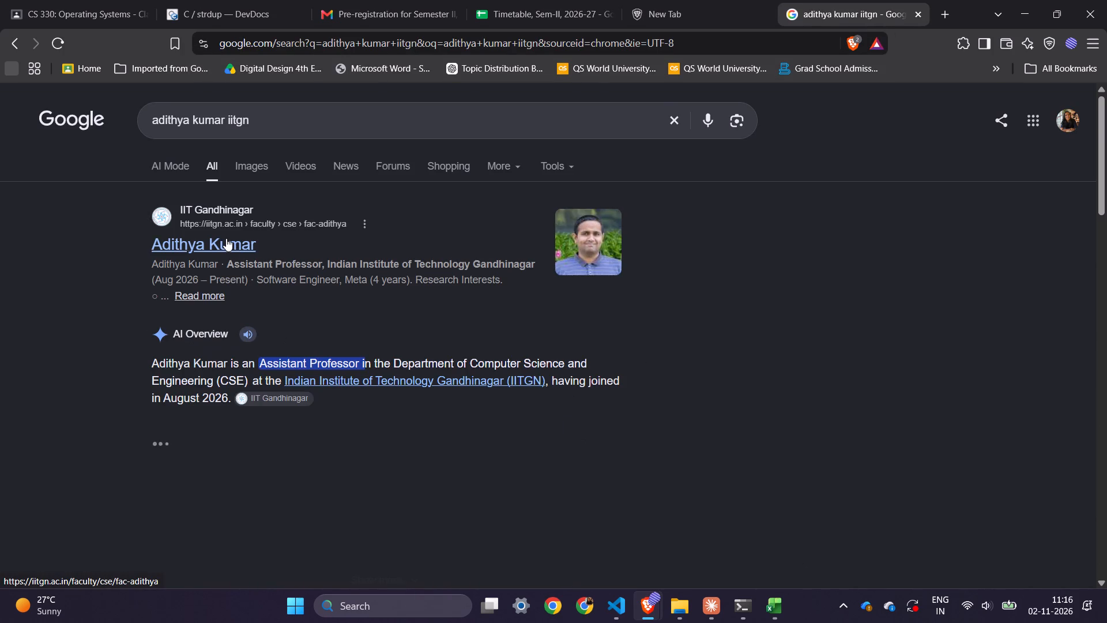
left_click(226, 238)
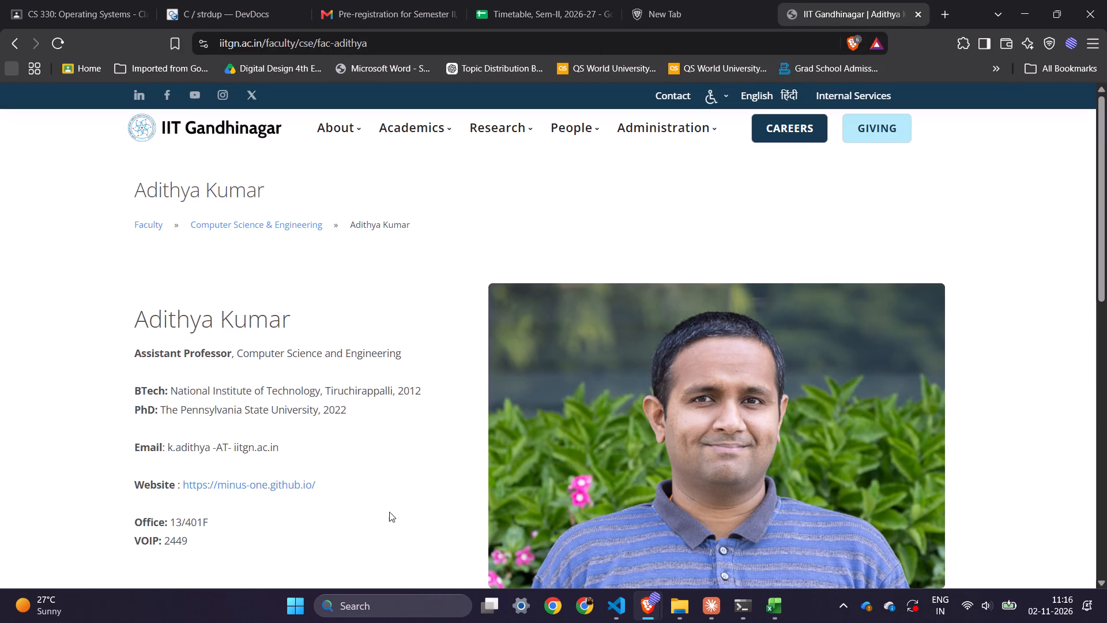
scroll(386, 505, "down", 1)
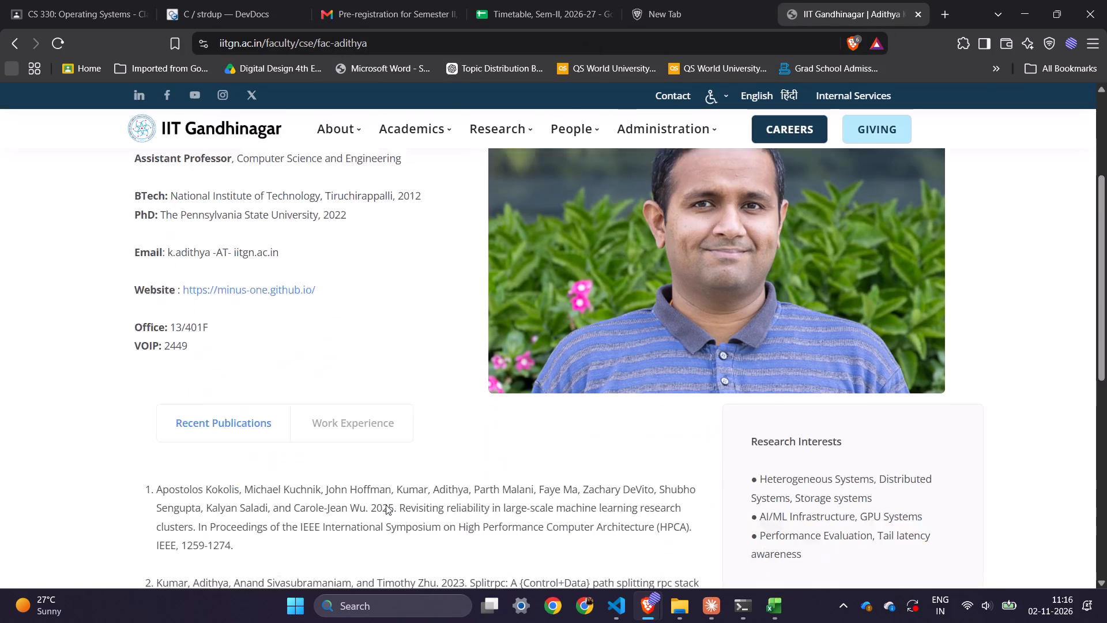
scroll(386, 505, "down", 1)
scroll(386, 505, "up", 1)
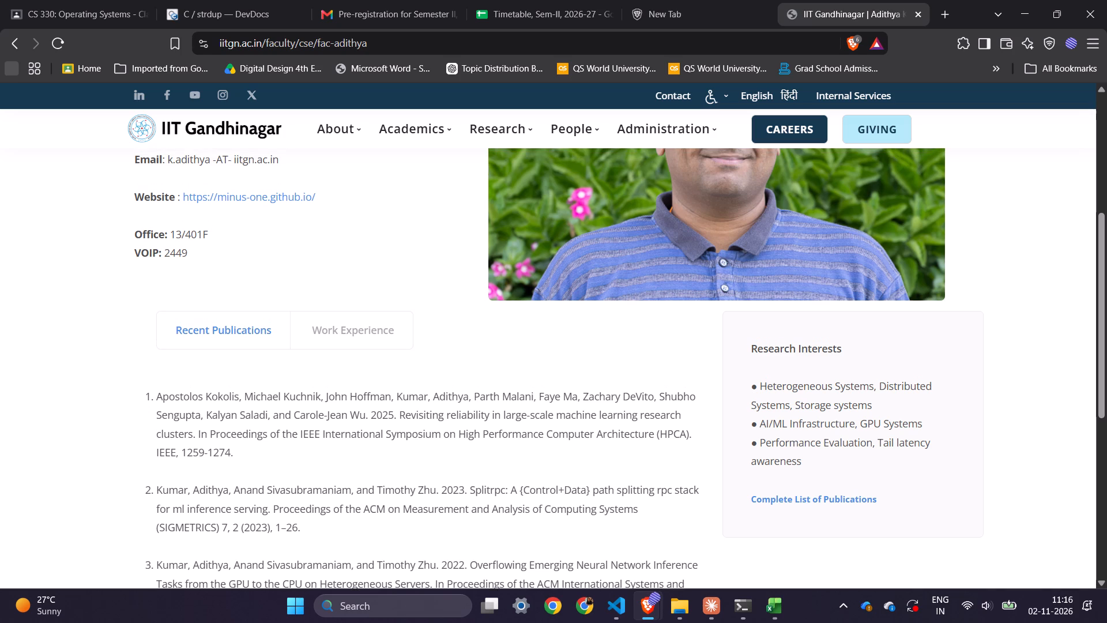
scroll(386, 505, "up", 3)
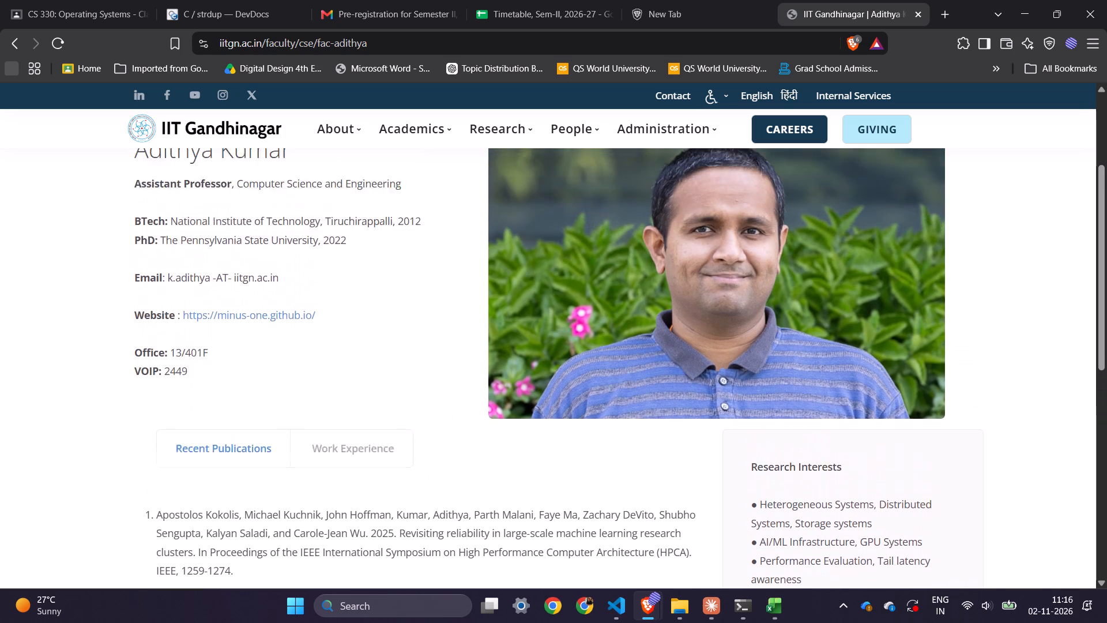
scroll(386, 505, "up", 2)
key("alt+Tab")
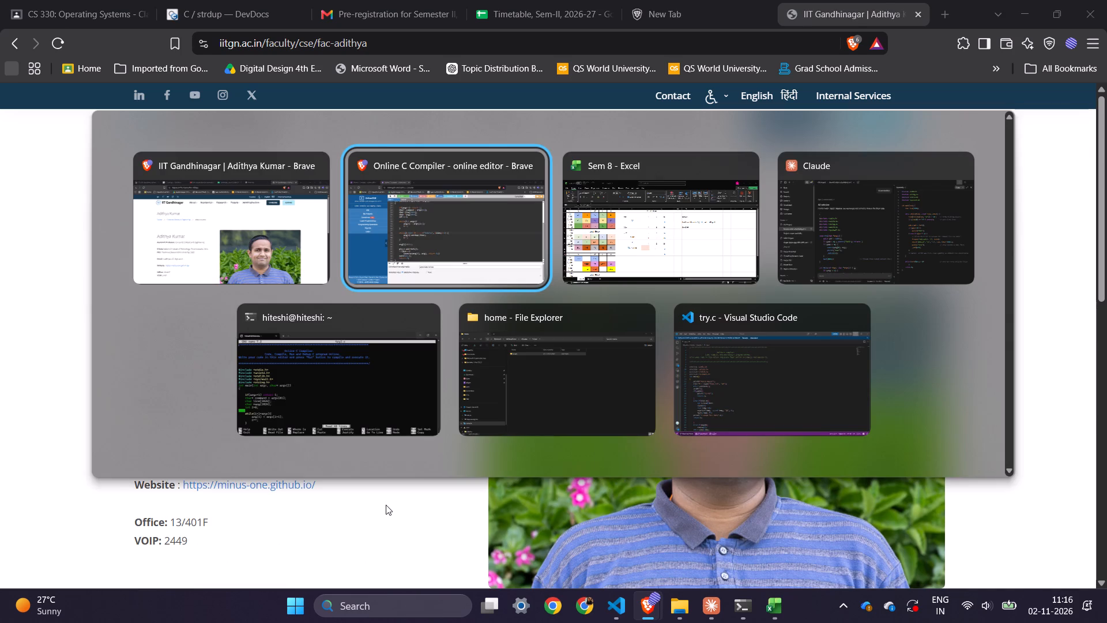
key("alt+Tab")
key("alt+Tab")
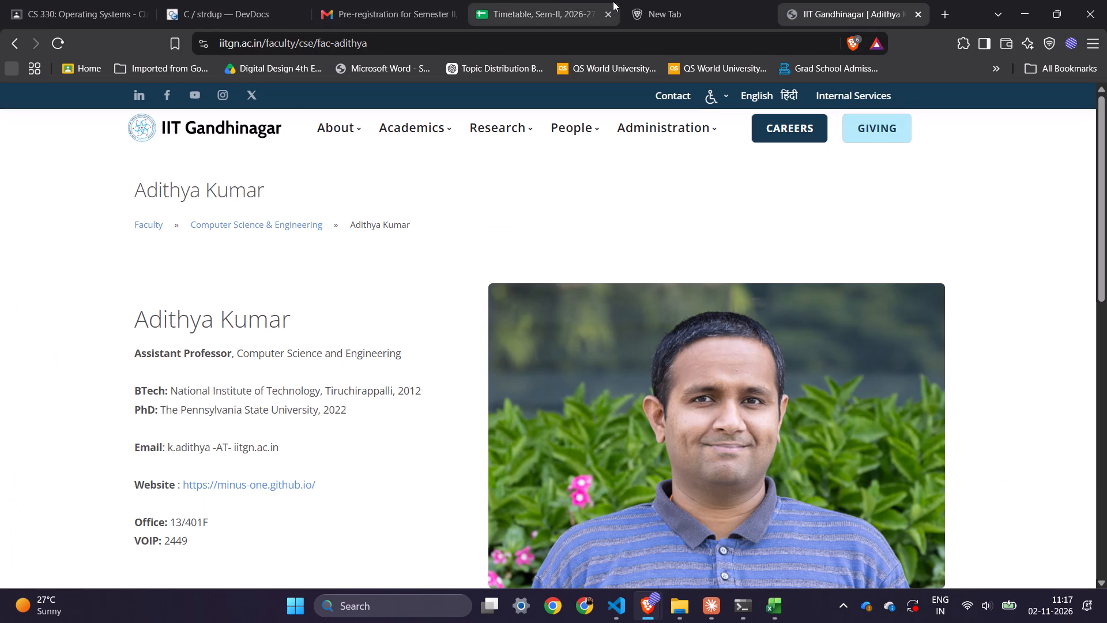
key("ctrl+w")
Check the Computer Organization & Architecture lecture slots in the timetable and replace slot L1 in the Sem 8 workbook in Excel with CompArch.
left_click(587, 0)
scroll(534, 392, "left", 2)
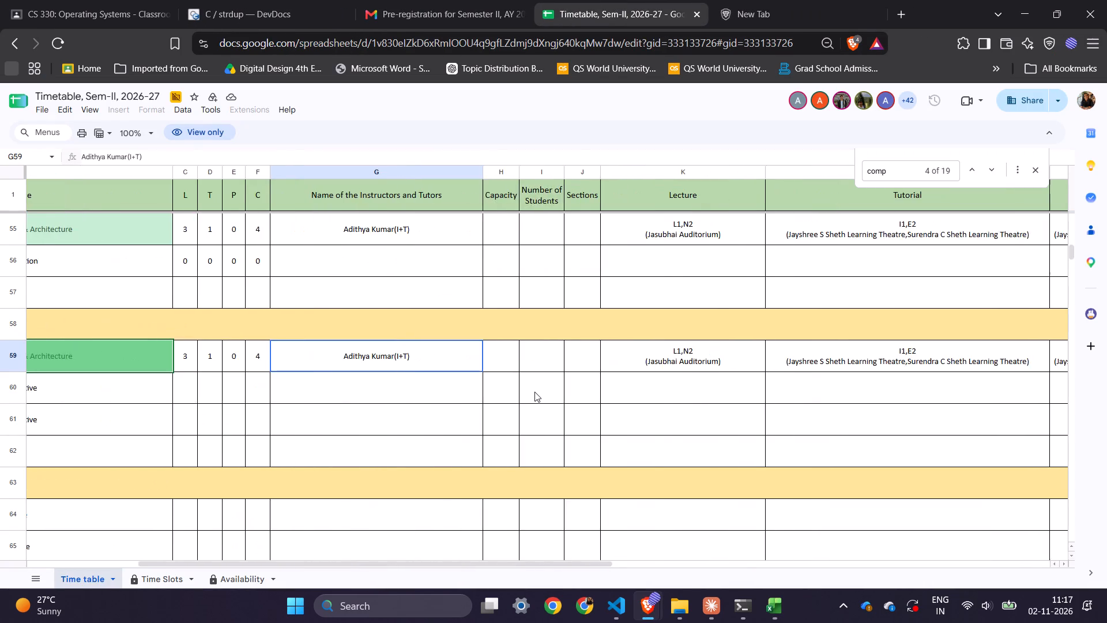
scroll(534, 392, "left", 5)
key("alt+Tab")
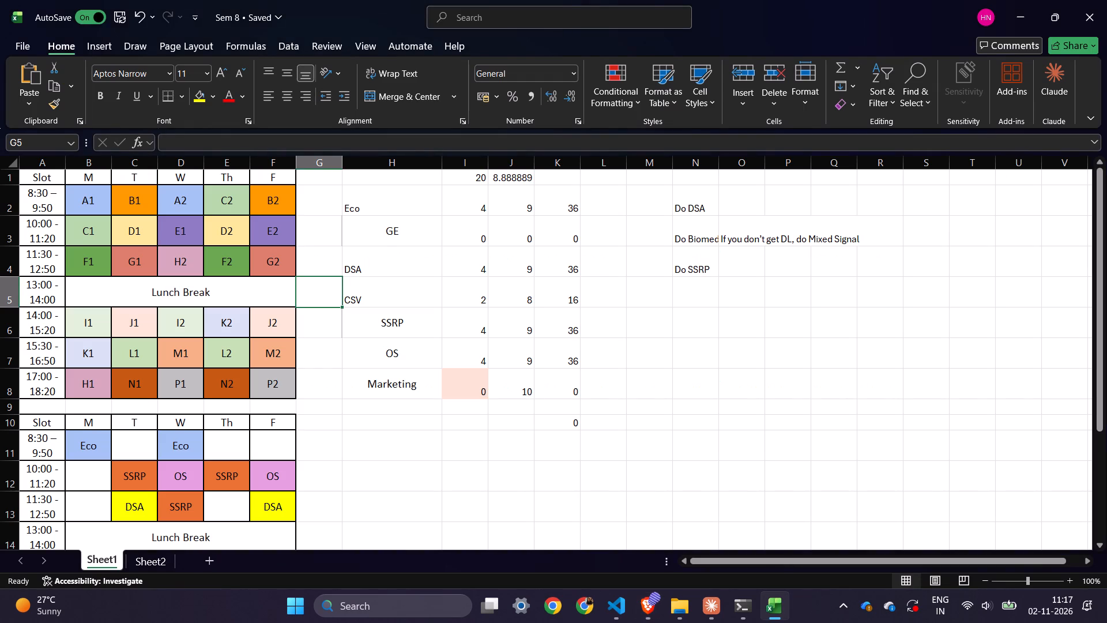
left_click(138, 352)
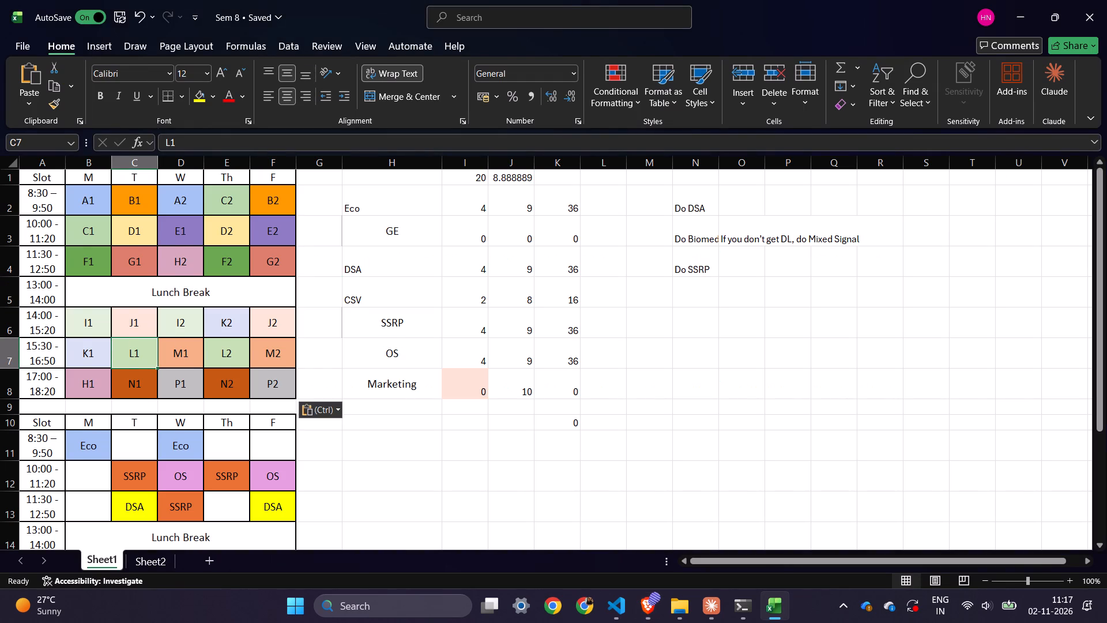
scroll(138, 352, "up", 2)
key("alt+Tab")
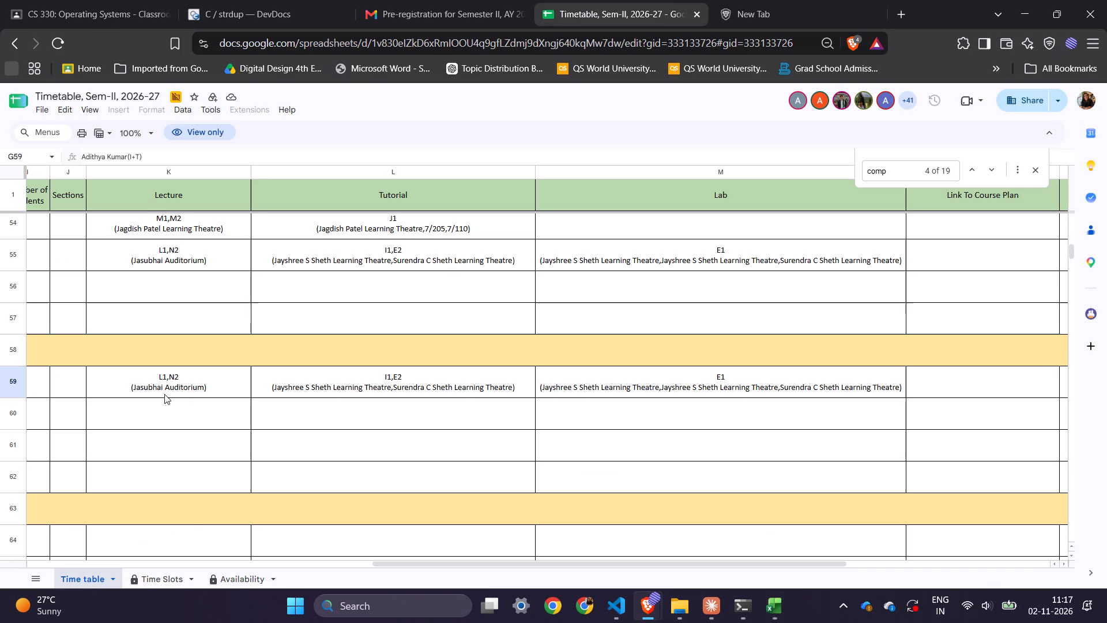
scroll(177, 373, "right", 3)
key("alt+Tab")
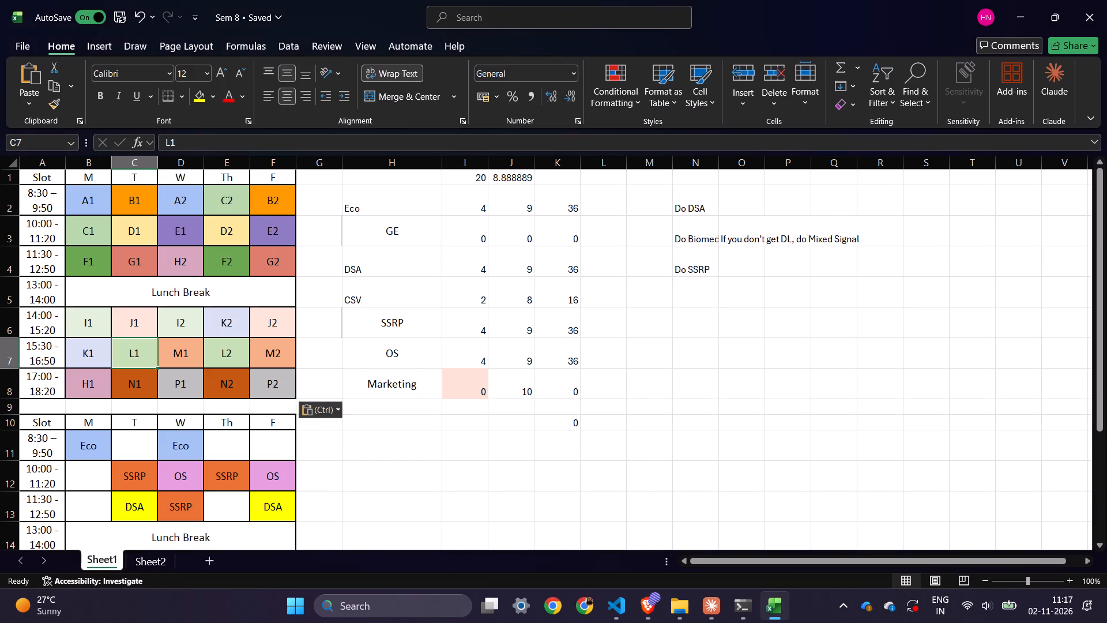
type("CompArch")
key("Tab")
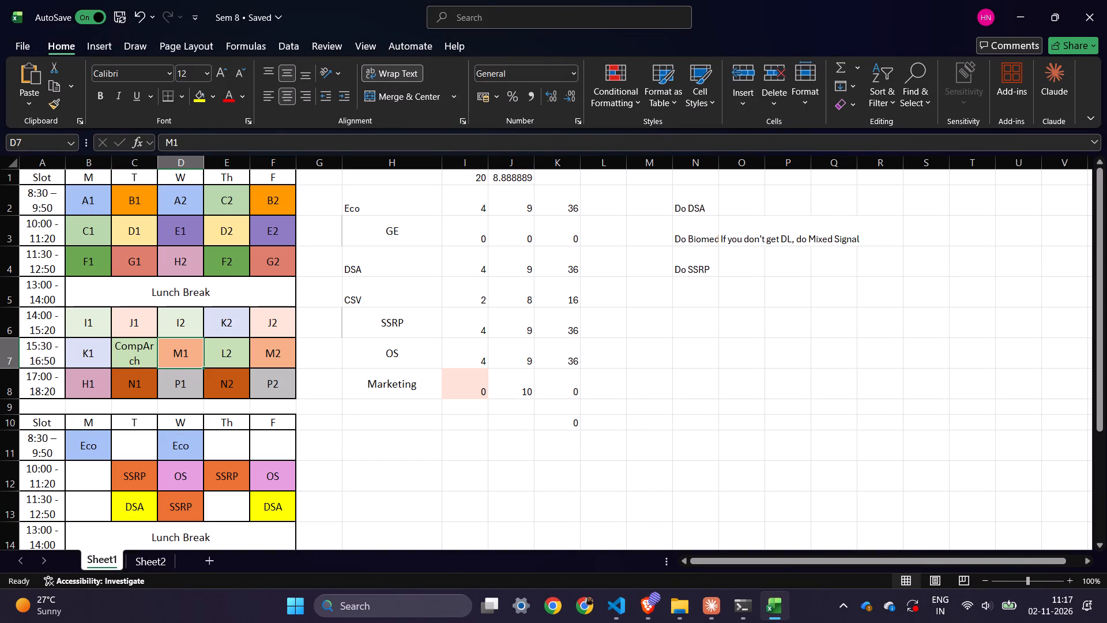
Replace slot N2, Thursday 17:00-18:20, with CompArch.
left_click(230, 384)
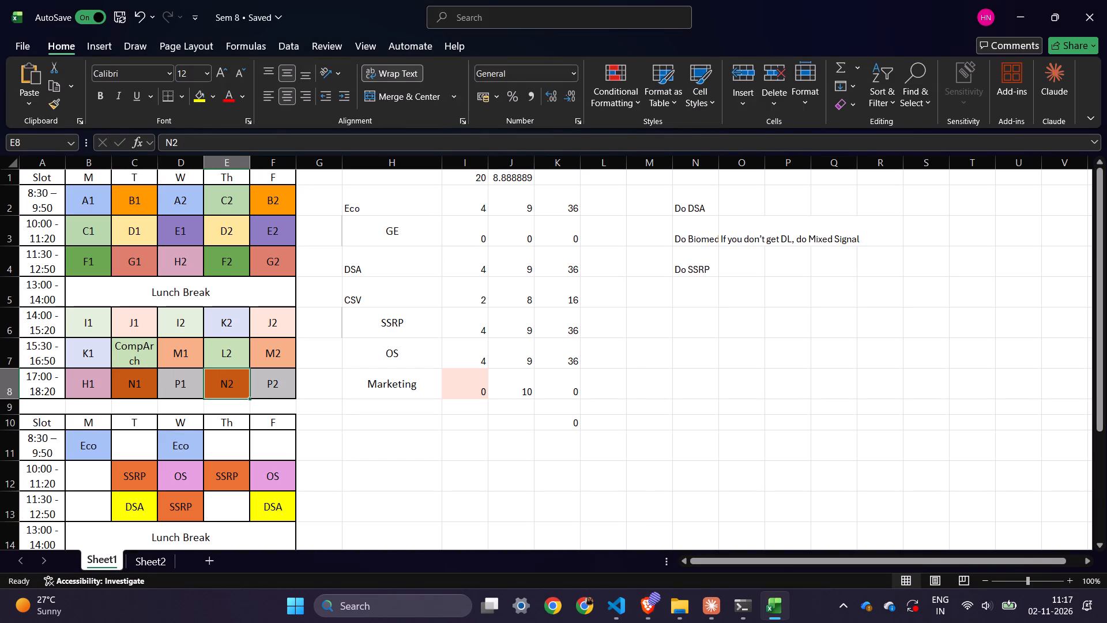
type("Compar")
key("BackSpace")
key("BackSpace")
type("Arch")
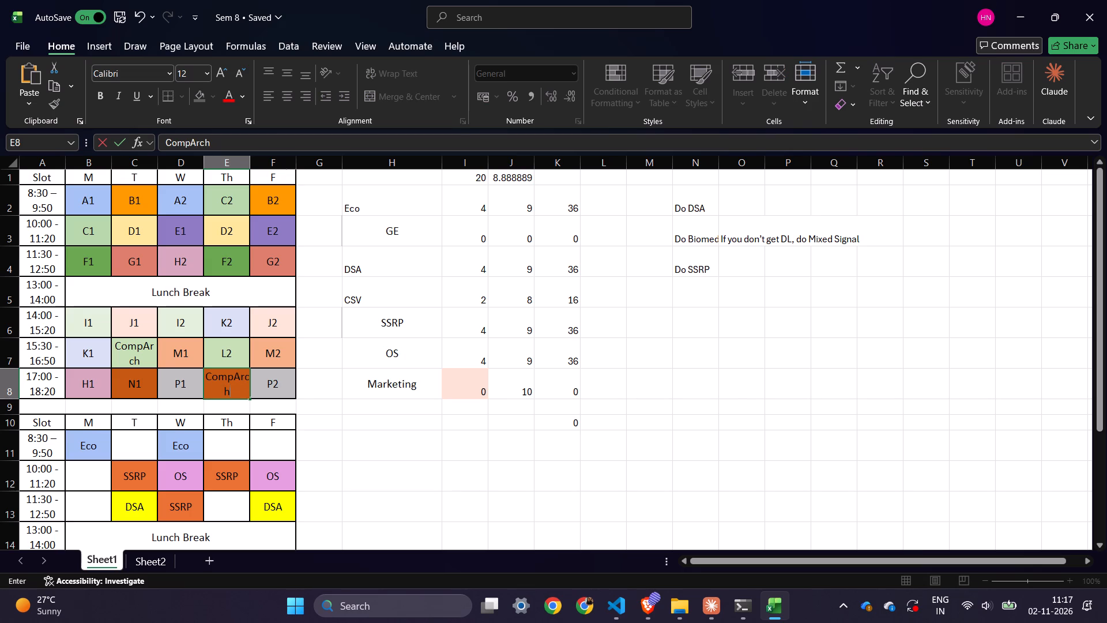
left_click(333, 397)
Remove the fill colours from the slot cells B2:F8.
left_click_drag(272, 386, 61, 205)
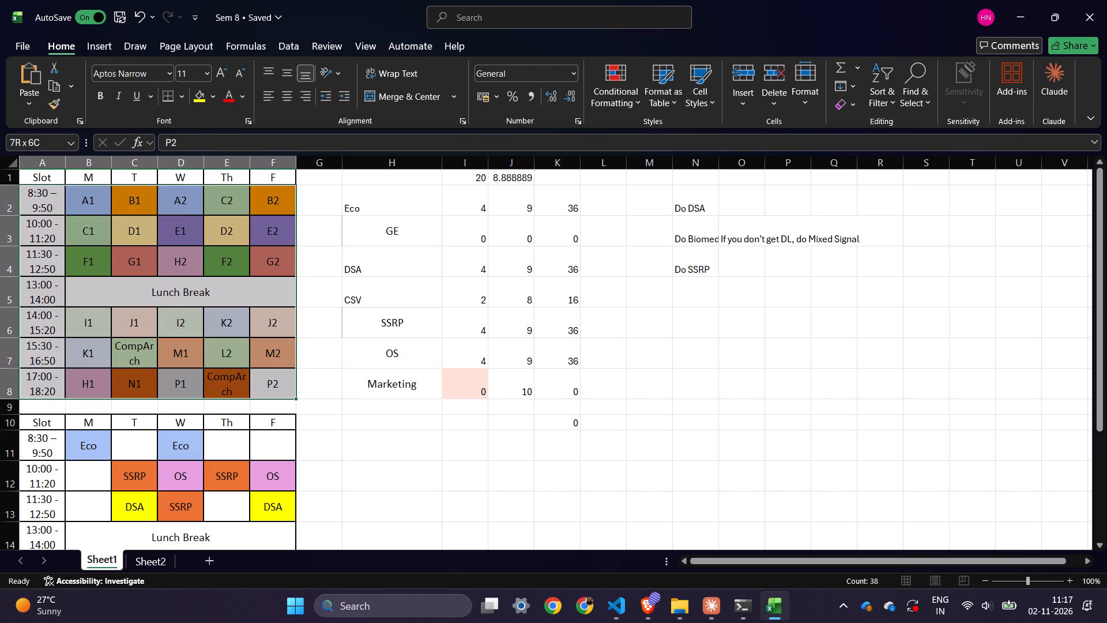
left_click_drag(61, 205, 76, 187)
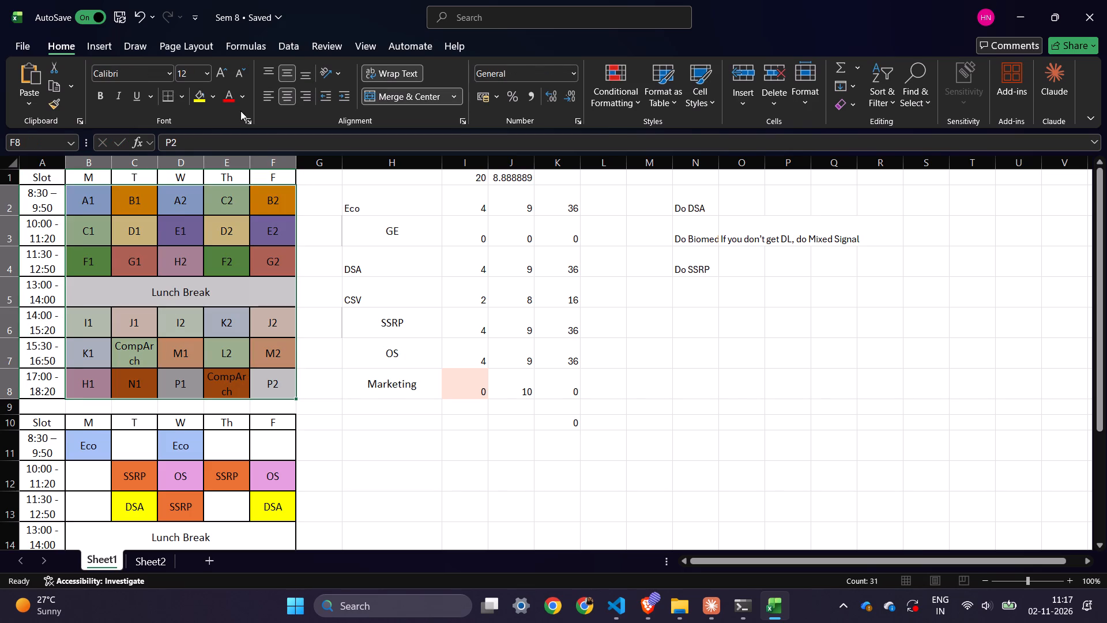
left_click(213, 97)
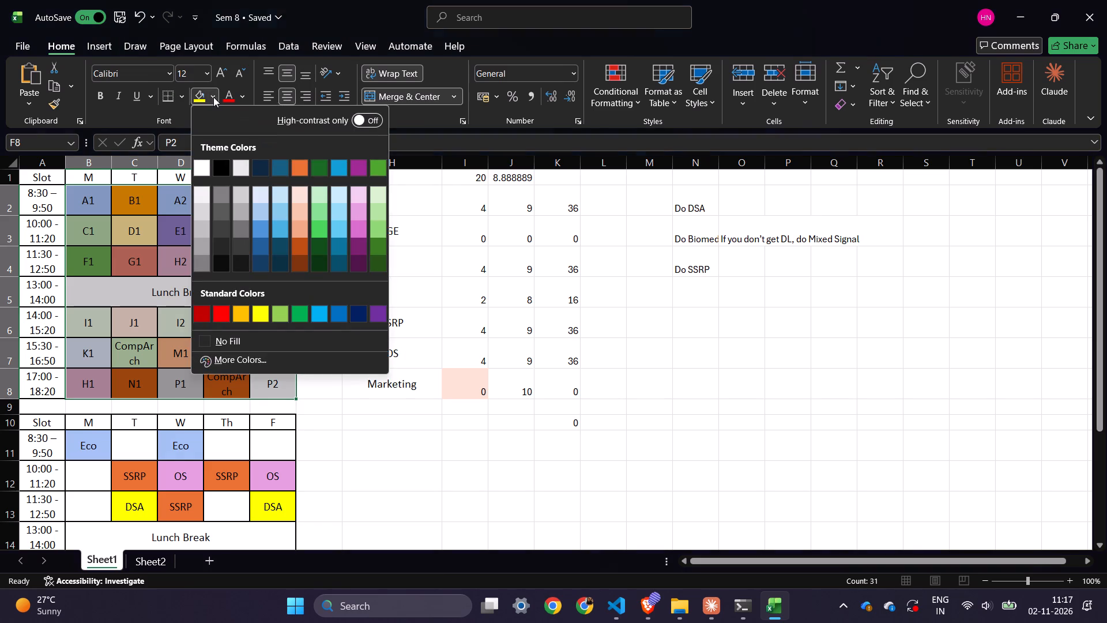
left_click(222, 337)
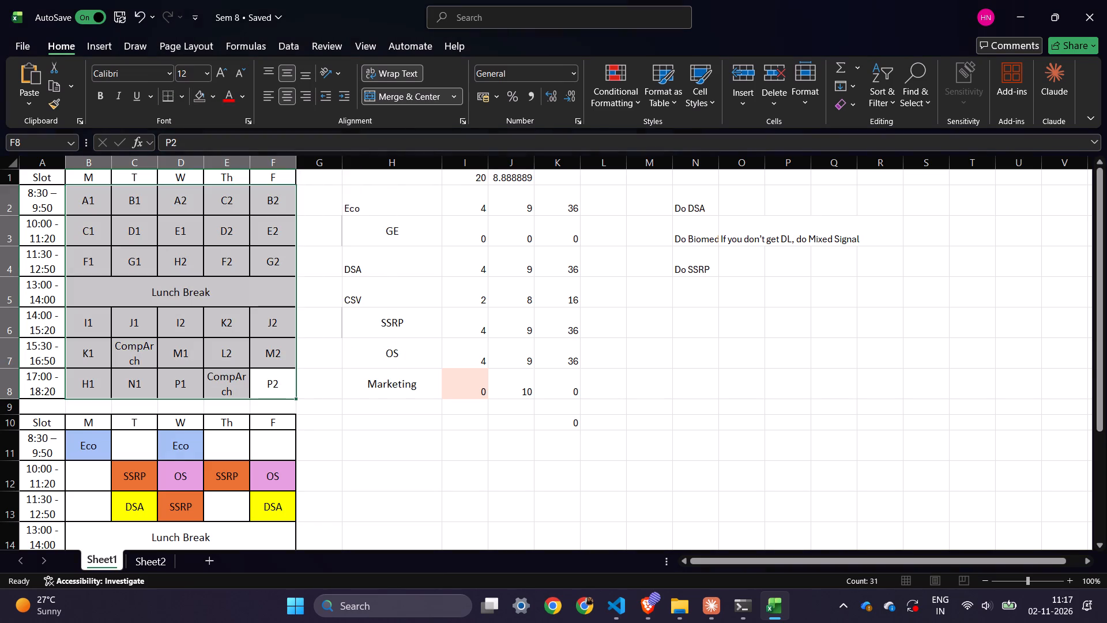
Fill both CompArch cells, C7 and E8, with the dark teal theme colour.
left_click(137, 354)
left_click(212, 100)
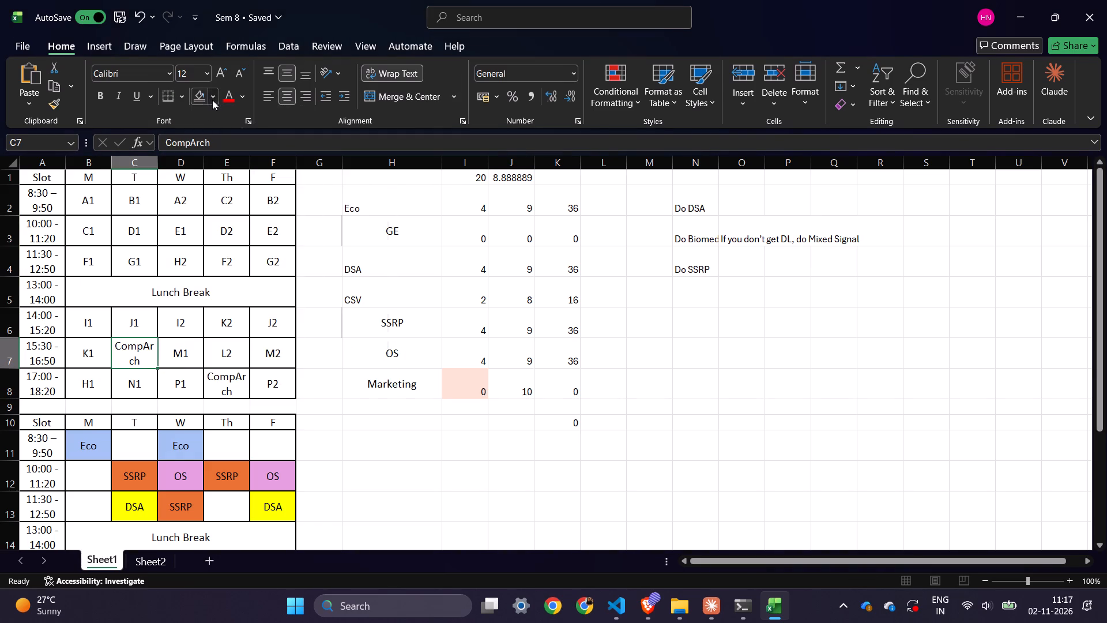
left_click(282, 168)
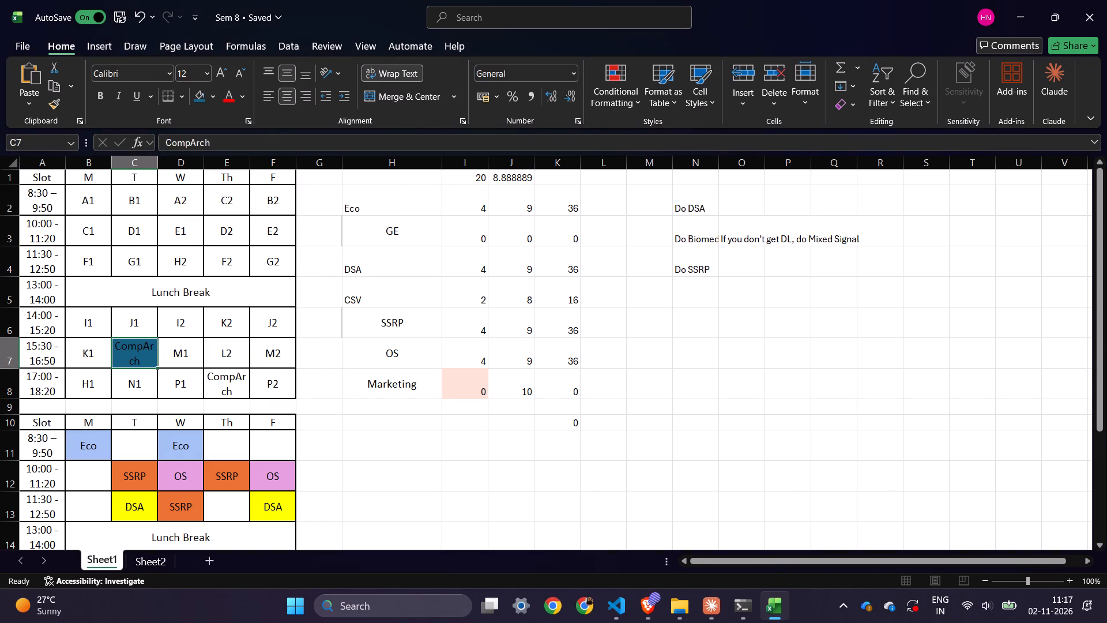
left_click(238, 385)
left_click(199, 97)
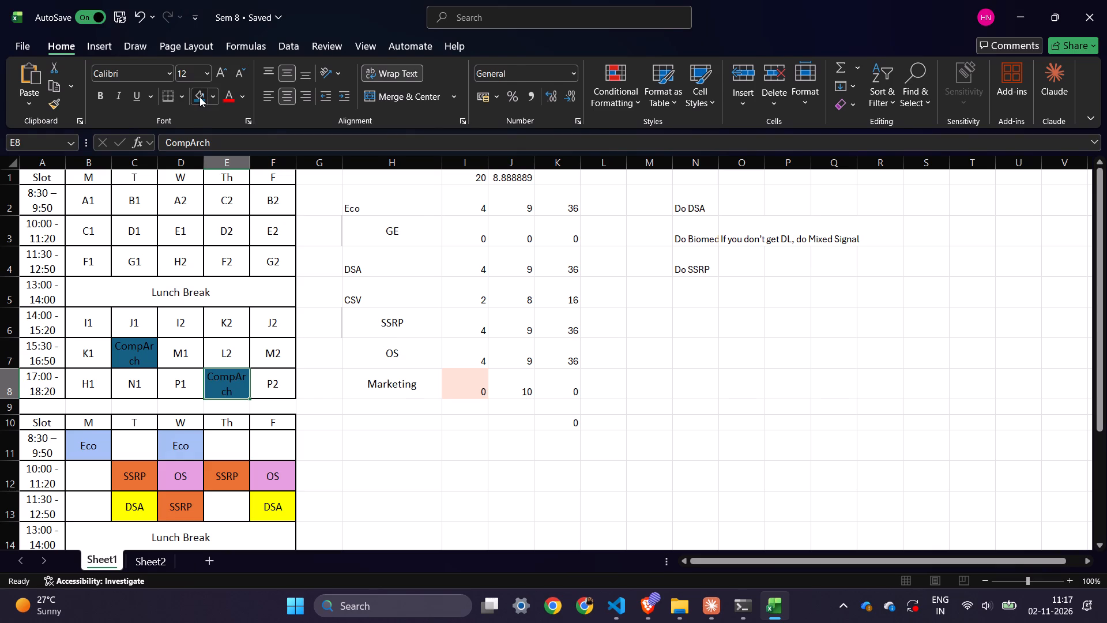
Switch to the timetable in Brave and check the tutorial and lab slots of Computer Organization & Architecture.
key("alt+Tab")
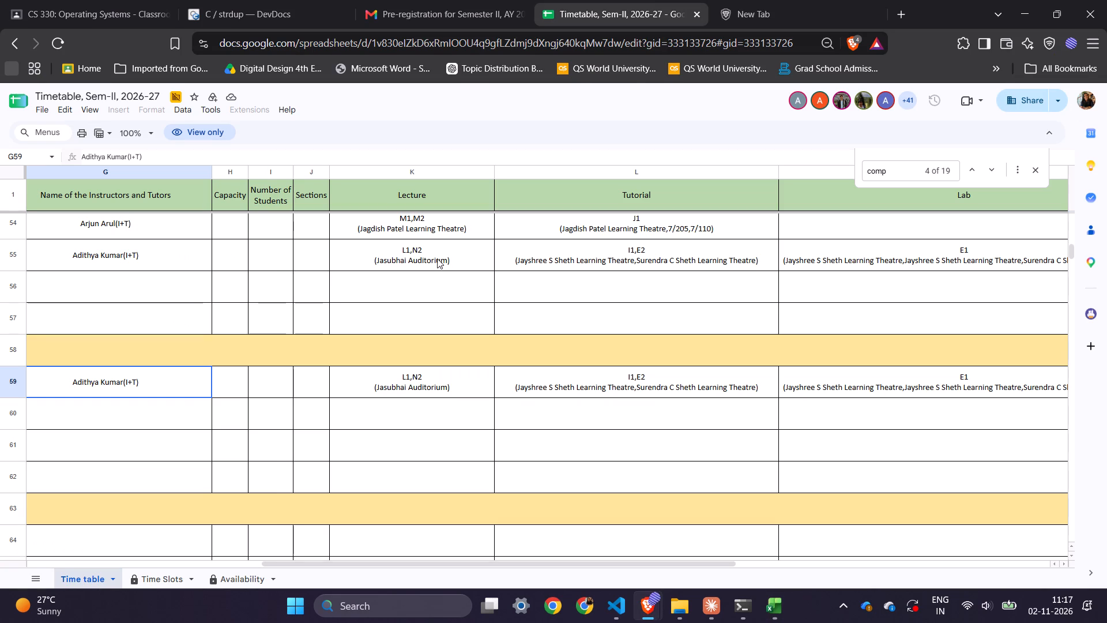
scroll(437, 258, "up", 2)
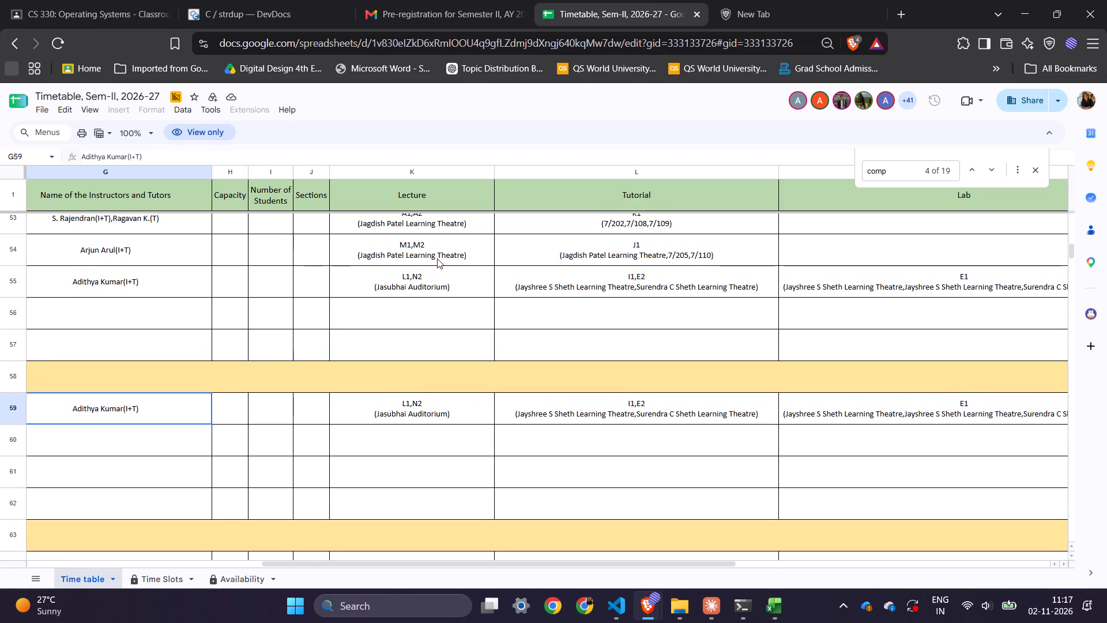
scroll(437, 258, "up", 1)
scroll(437, 258, "left", 2)
scroll(437, 258, "up", 1)
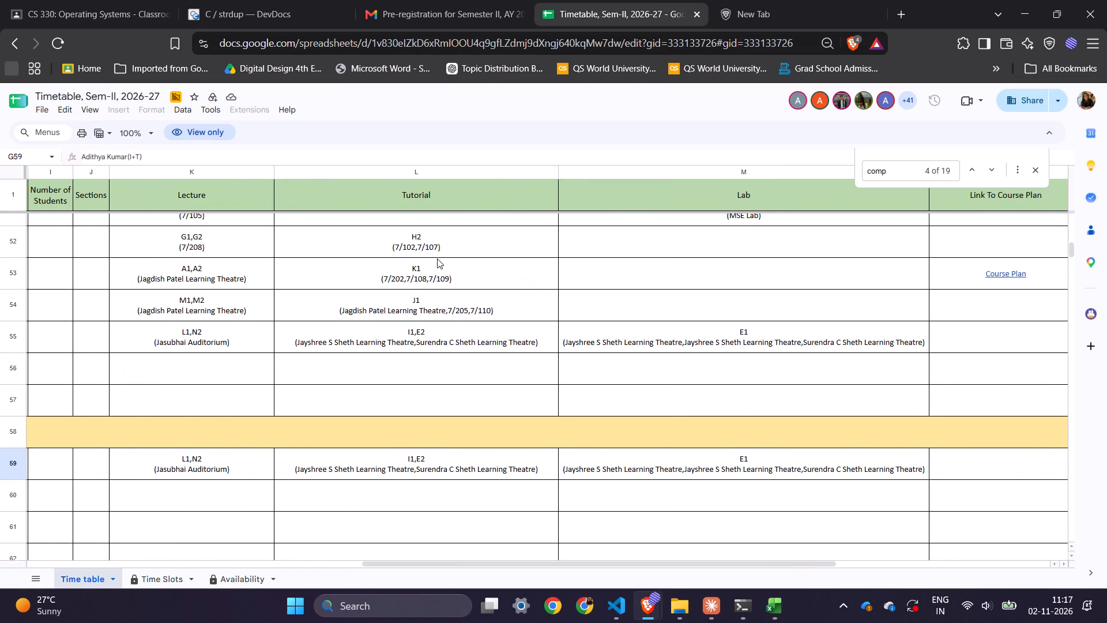
scroll(437, 258, "up", 2)
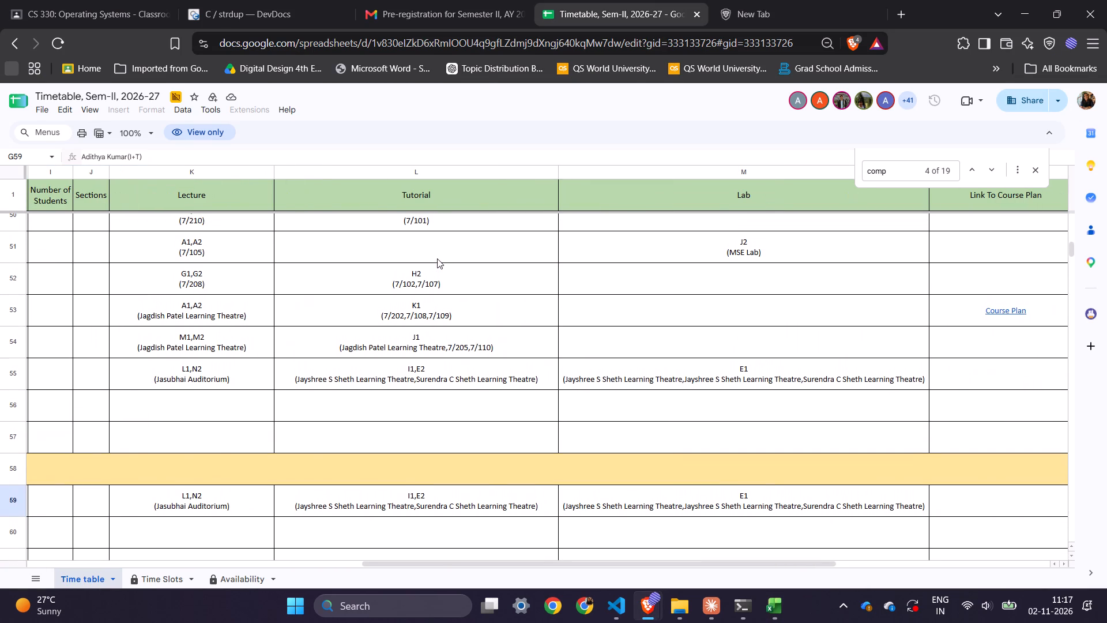
scroll(437, 258, "up", 2)
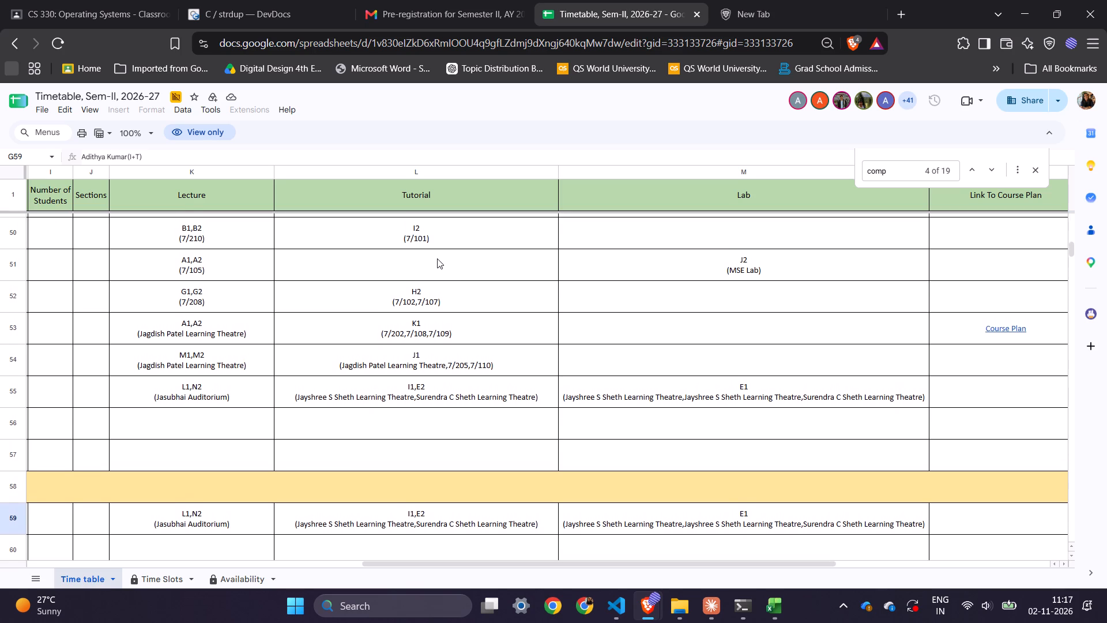
scroll(437, 258, "up", 1)
scroll(437, 258, "left", 5)
scroll(437, 258, "down", 1)
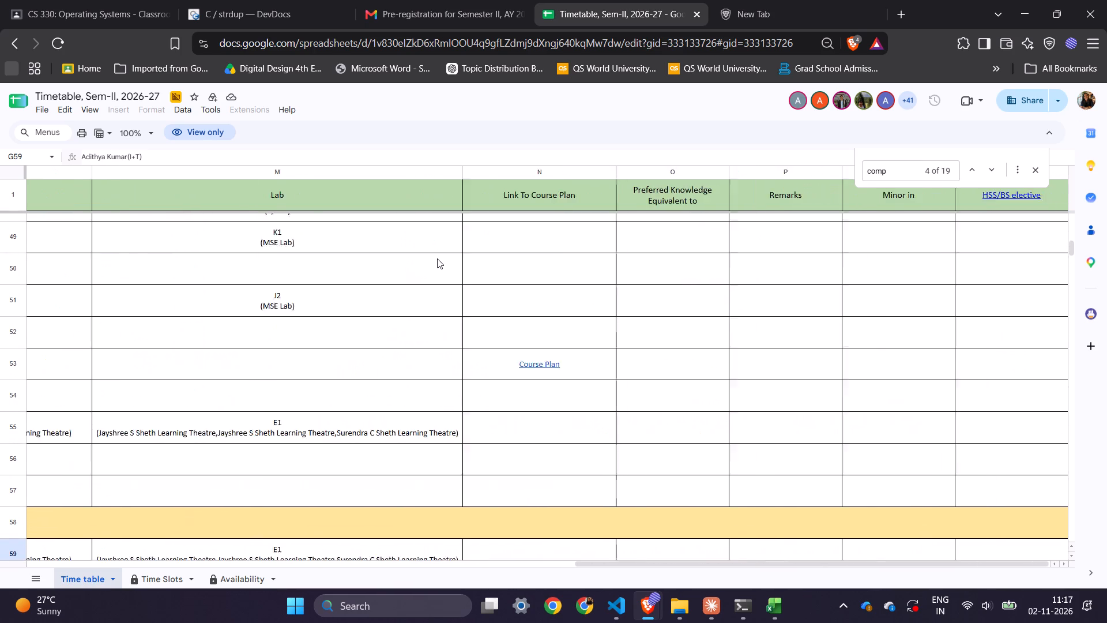
scroll(437, 258, "down", 1)
Switch back to the Sem 8 workbook in Excel and copy the CompArch cell into slot I1, Monday 14:00-15:20.
key("alt+Tab")
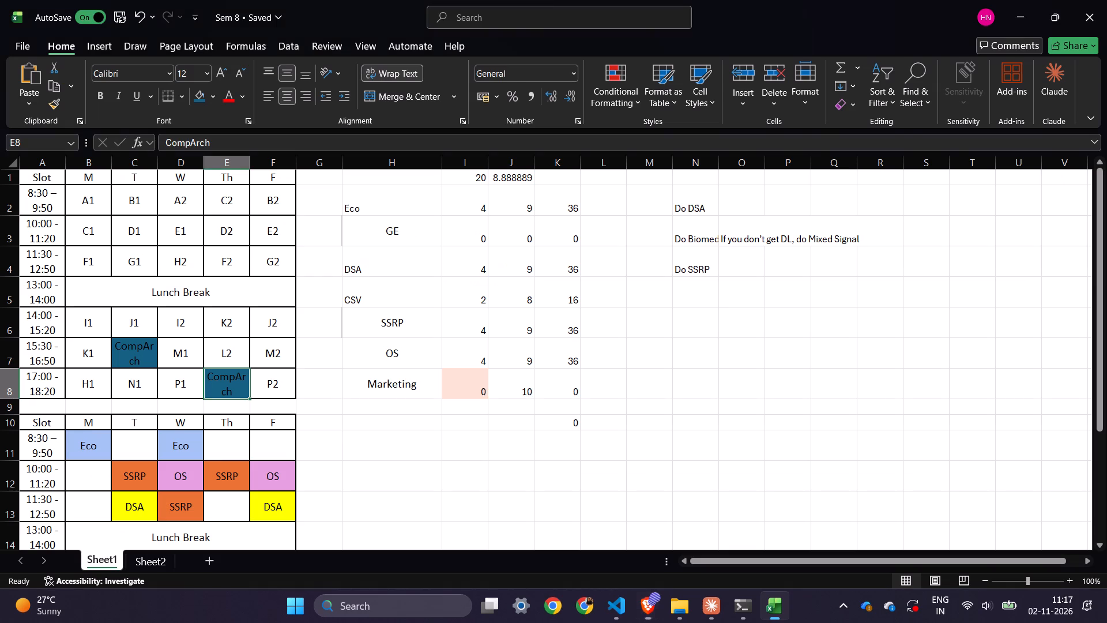
left_click(93, 331)
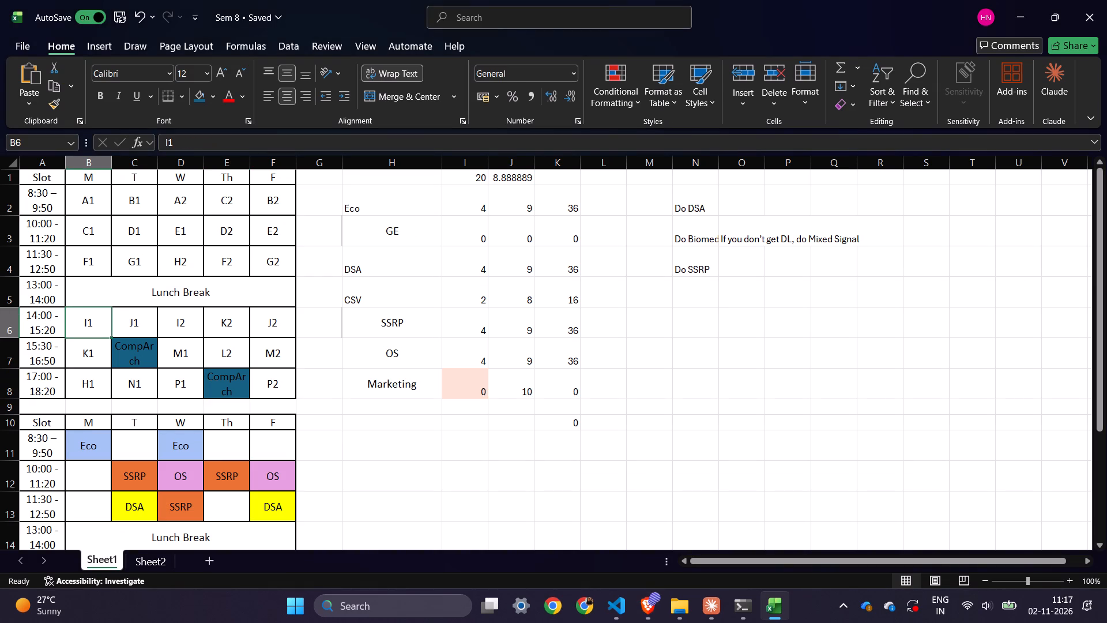
left_click(79, 324)
left_click(133, 355)
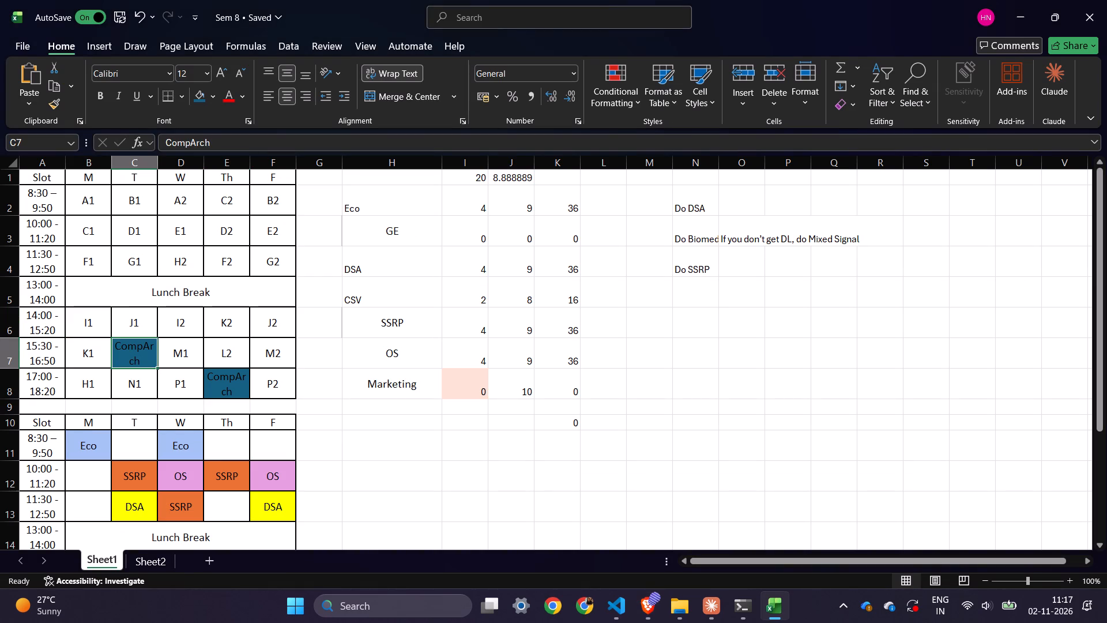
key("ctrl+c")
left_click(78, 322)
key("ctrl+v")
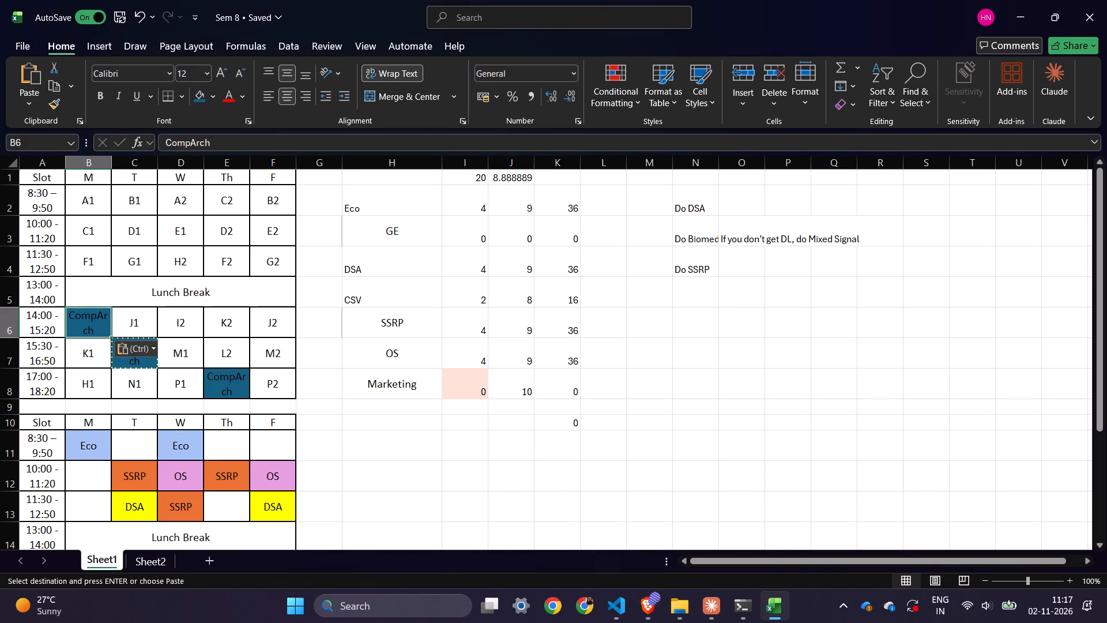
Switch to the Sem-II timetable in Brave to check the remaining Computer Organization & Architecture slots.
key("alt+Tab")
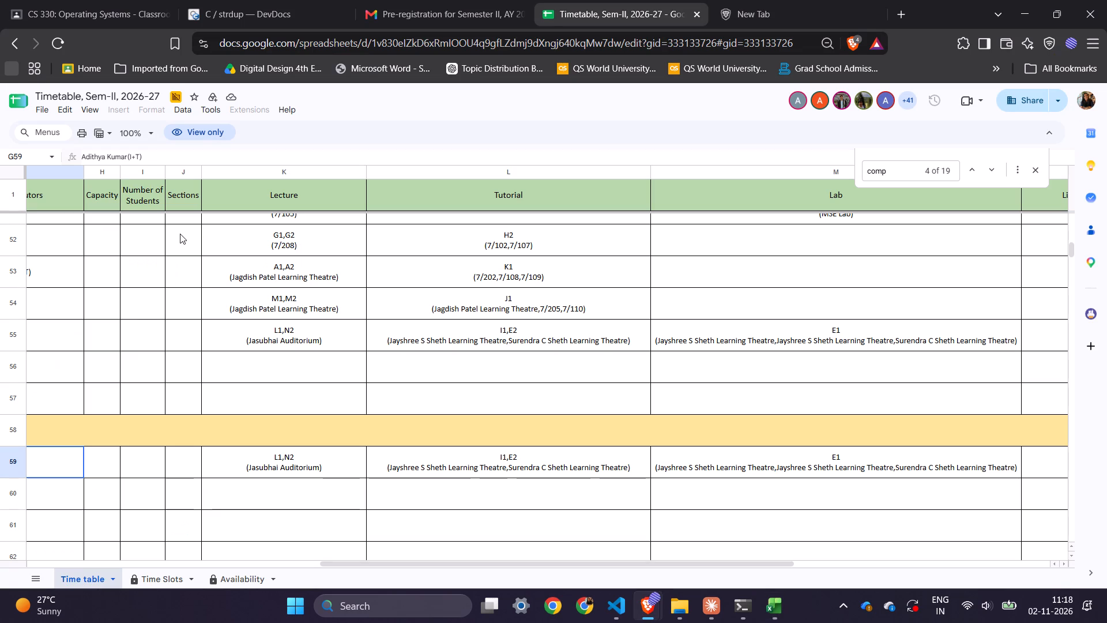
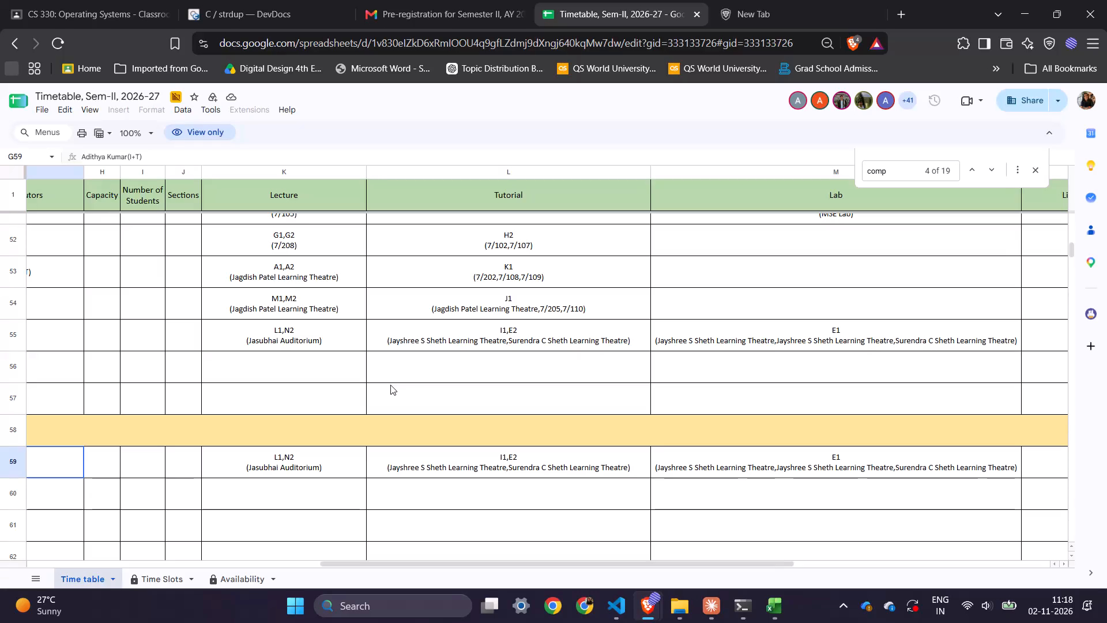
Switch to the Sem 8 workbook in Excel and paste CompArch into slots E2, Friday 10:00-11:20, and E1, Wednesday 10:00-11:20.
key("alt+Tab")
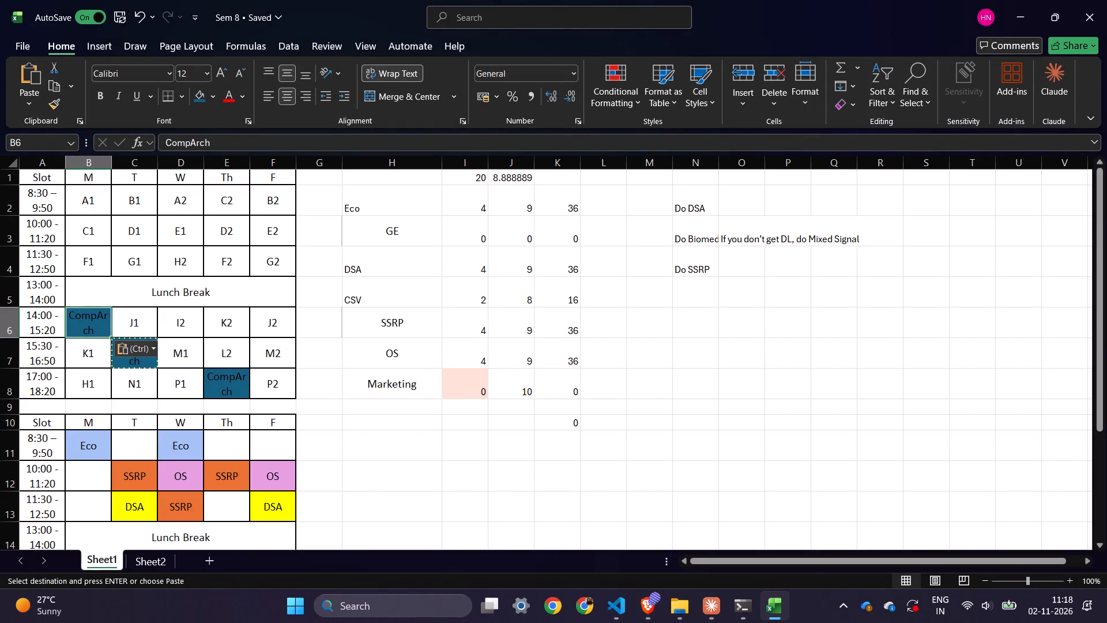
left_click(283, 239)
key("ctrl+v")
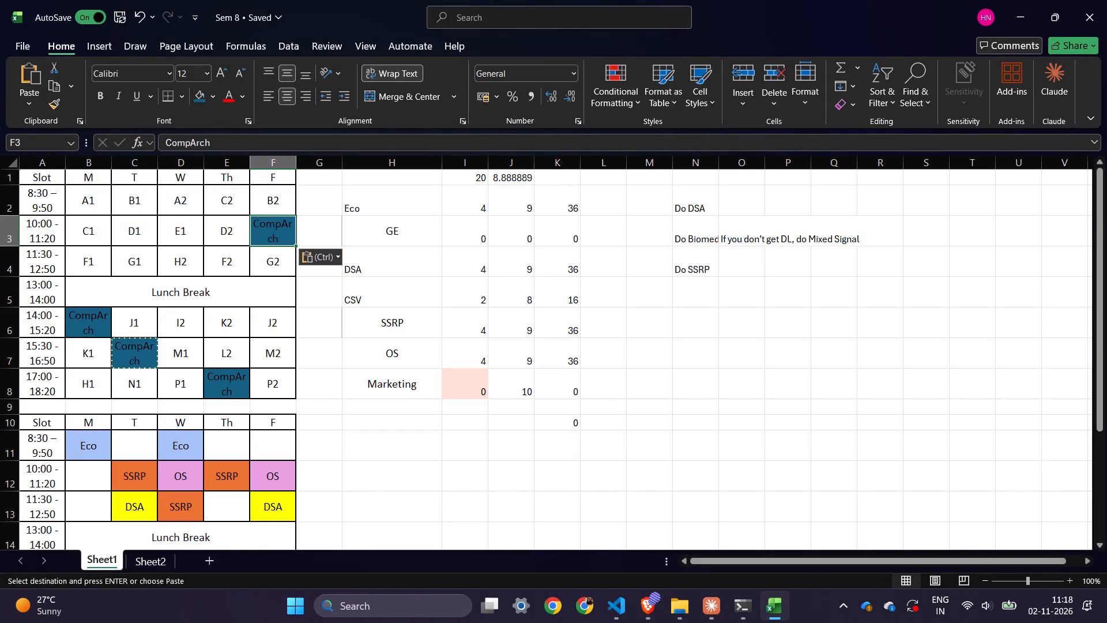
key("alt+Tab")
key("alt+Tab")
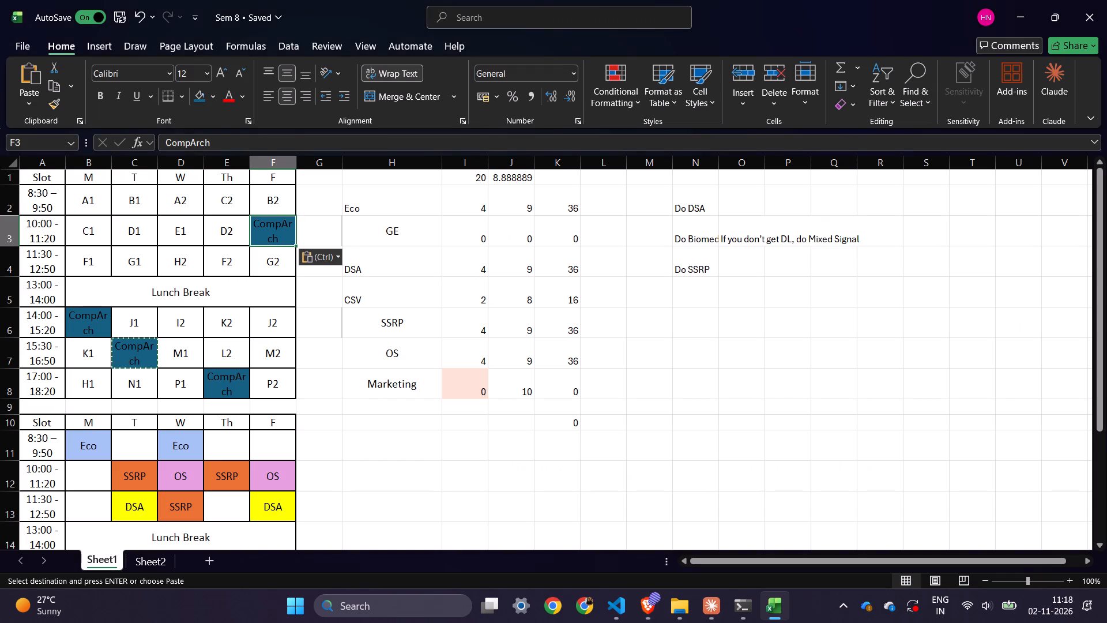
left_click(173, 230)
key("ctrl+v")
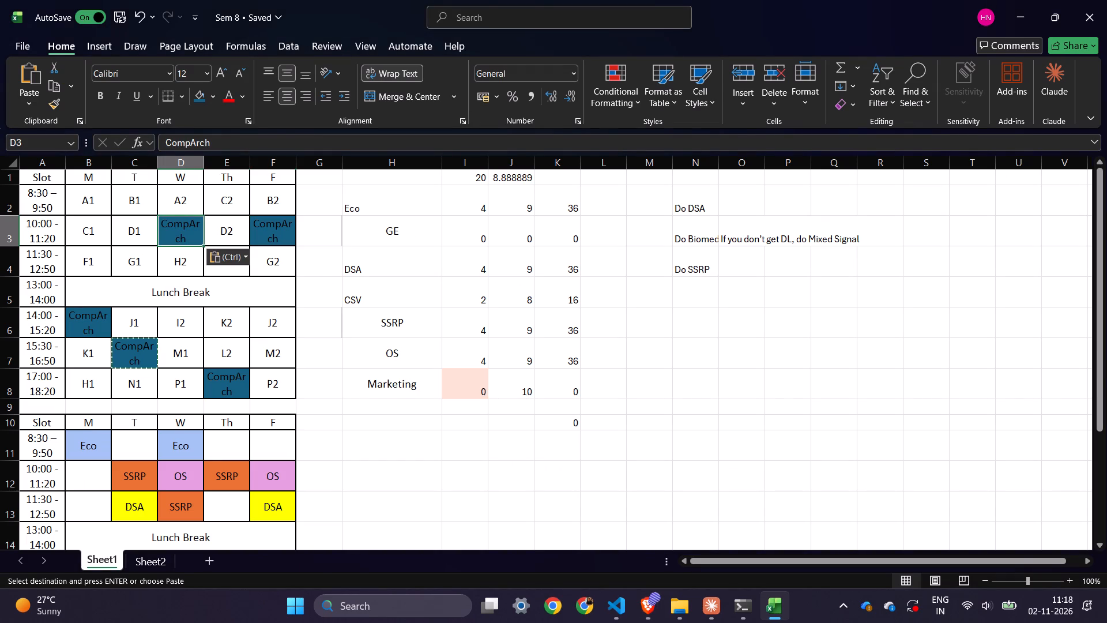
left_click(324, 342)
key("Escape")
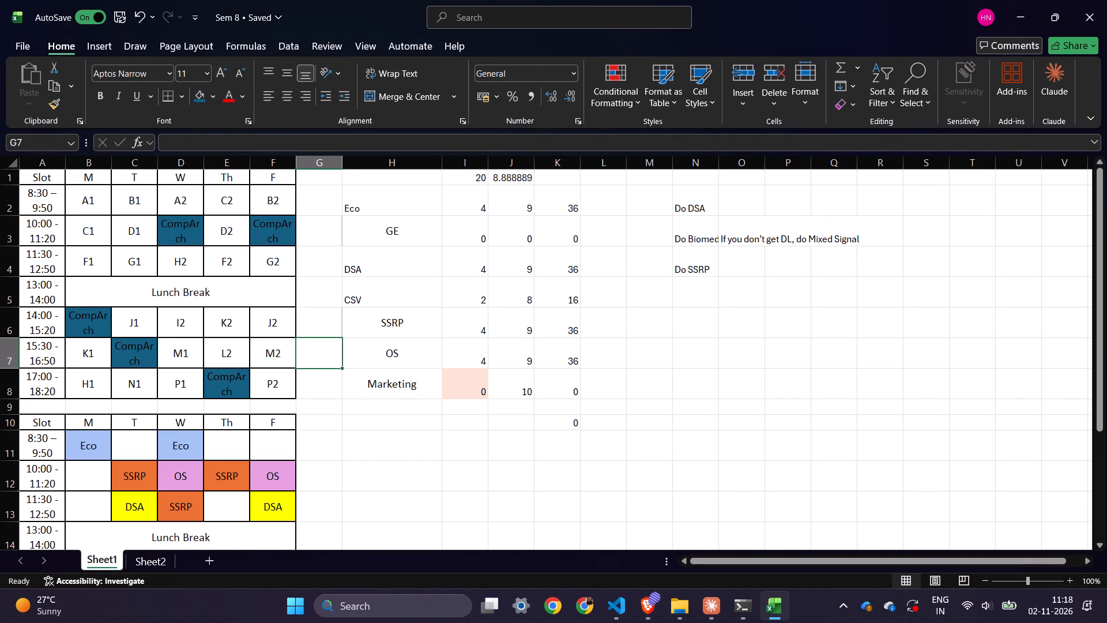
Switch to the timetable in Brave and examine the courses listed above Computer Organization & Architecture with their lecture, tutorial and lab slots.
key("alt+Tab")
scroll(414, 418, "right", 9)
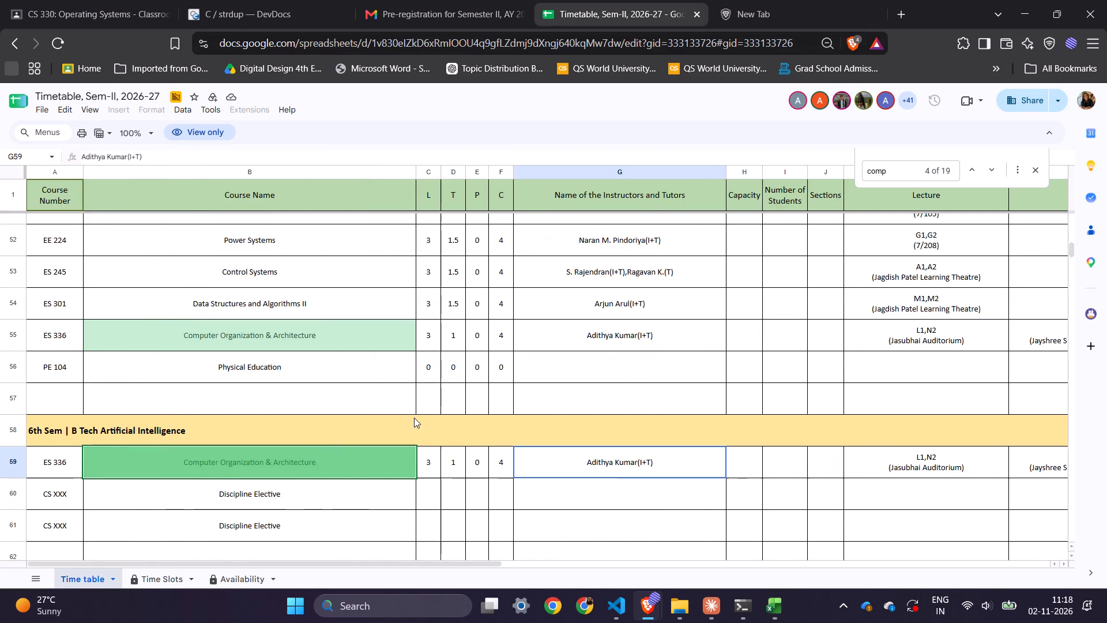
scroll(414, 418, "right", 1)
scroll(414, 418, "left", 3)
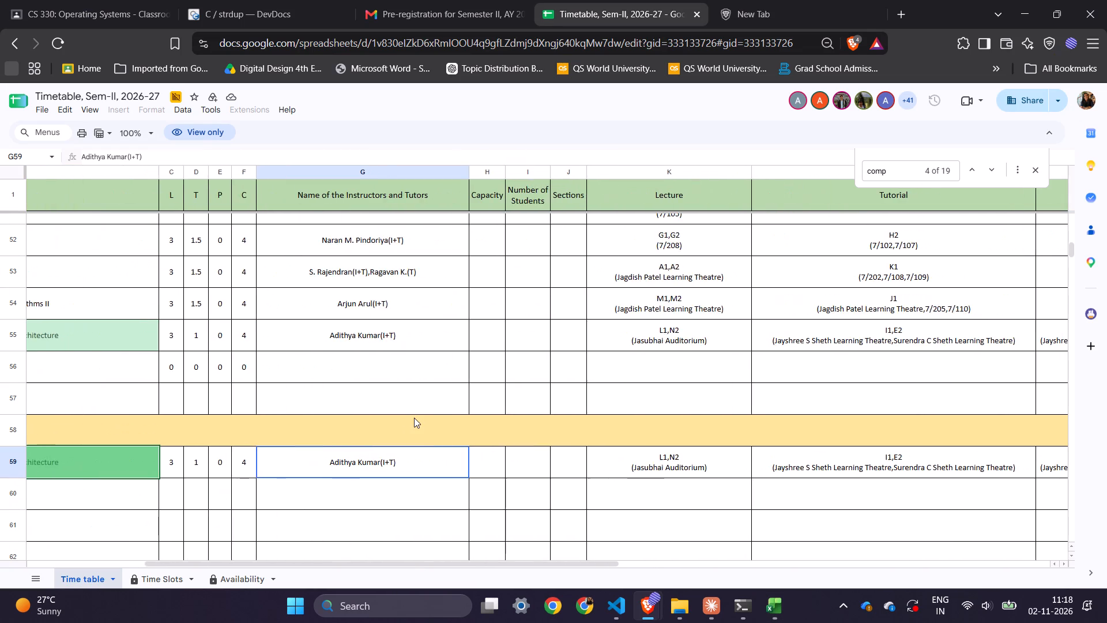
scroll(414, 418, "right", 5)
scroll(414, 418, "up", 2)
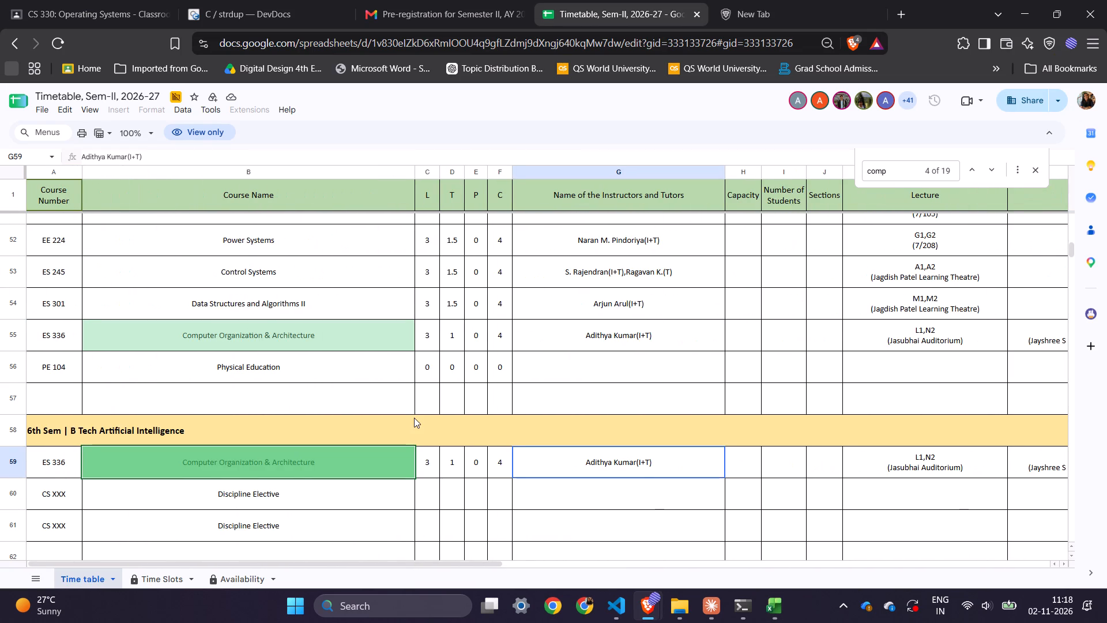
scroll(426, 329, "up", 5)
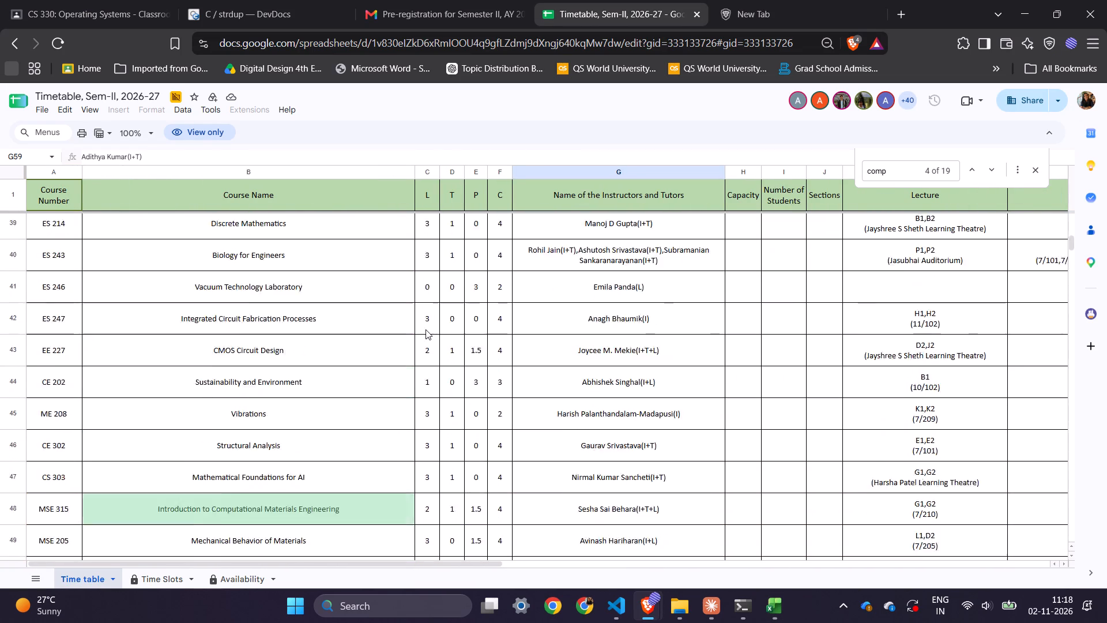
scroll(426, 329, "up", 2)
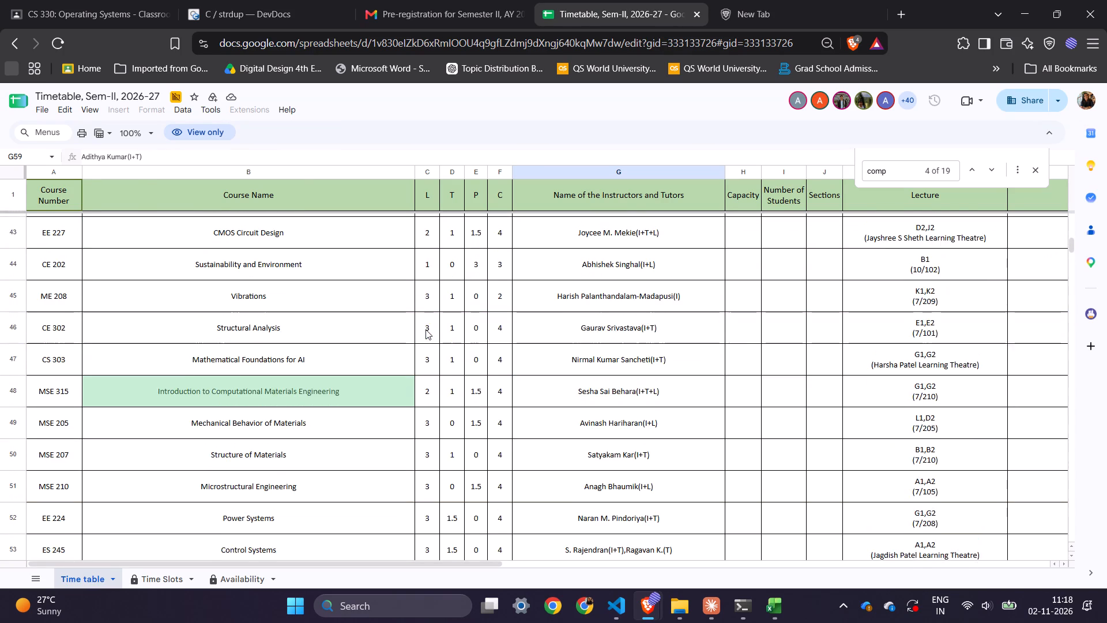
scroll(426, 329, "up", 2)
scroll(426, 329, "left", 1)
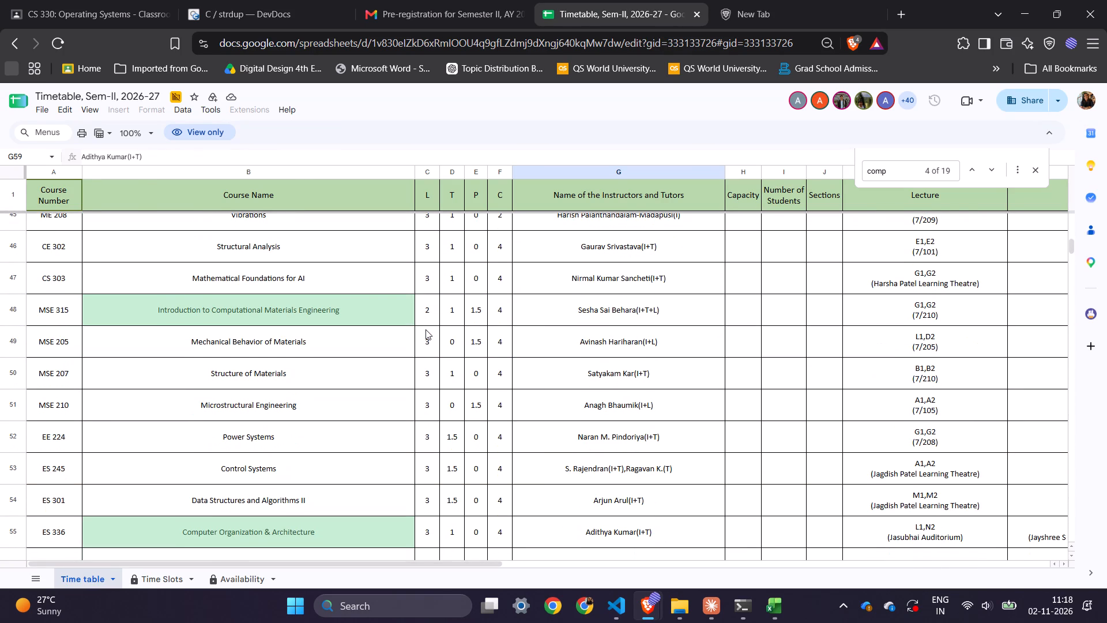
scroll(426, 329, "left", 1)
scroll(426, 329, "right", 1)
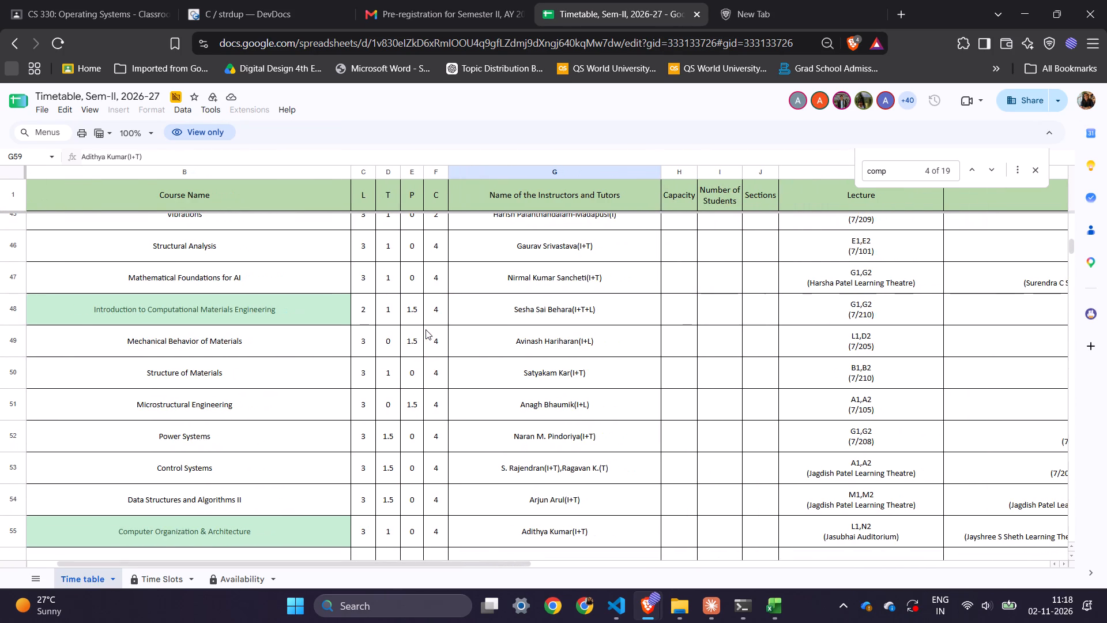
scroll(426, 329, "right", 1)
scroll(426, 329, "up", 1)
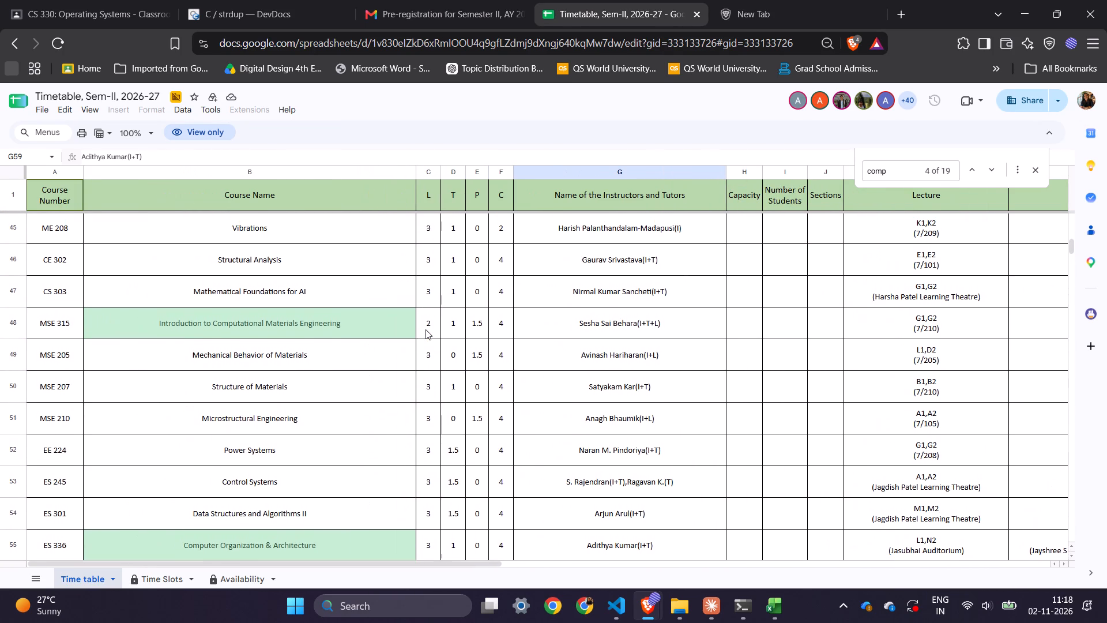
scroll(426, 329, "up", 1)
scroll(426, 329, "left", 6)
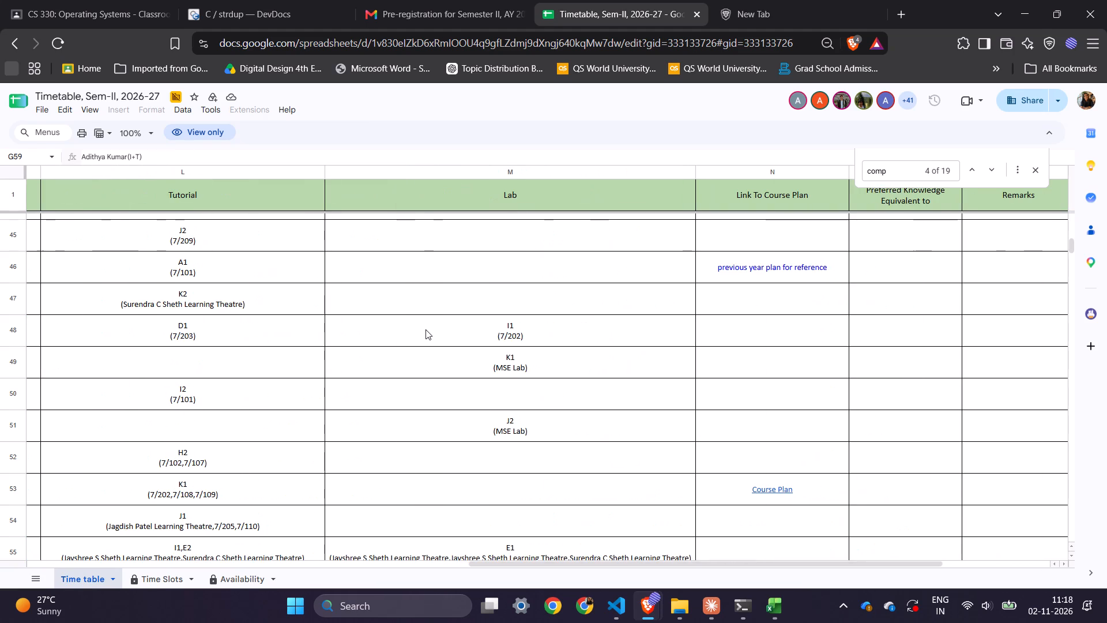
scroll(426, 329, "right", 16)
scroll(426, 329, "up", 1)
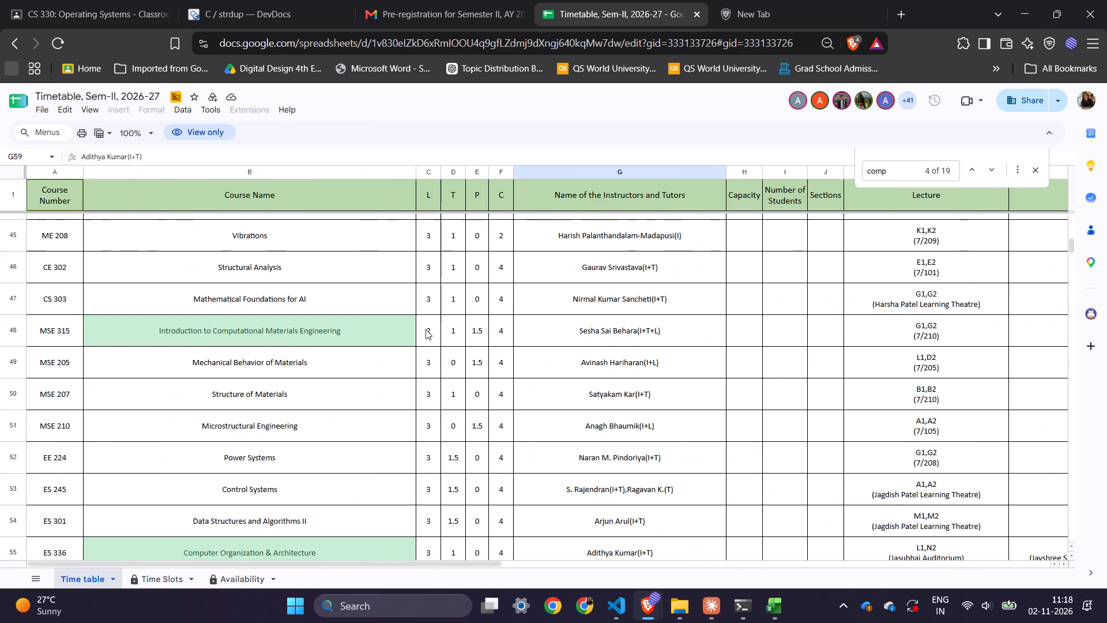
scroll(426, 329, "up", 1)
Look through the 6th and 8th semester B Tech sections and the first Additional Courses sections of the timetable.
scroll(338, 498, "down", 13)
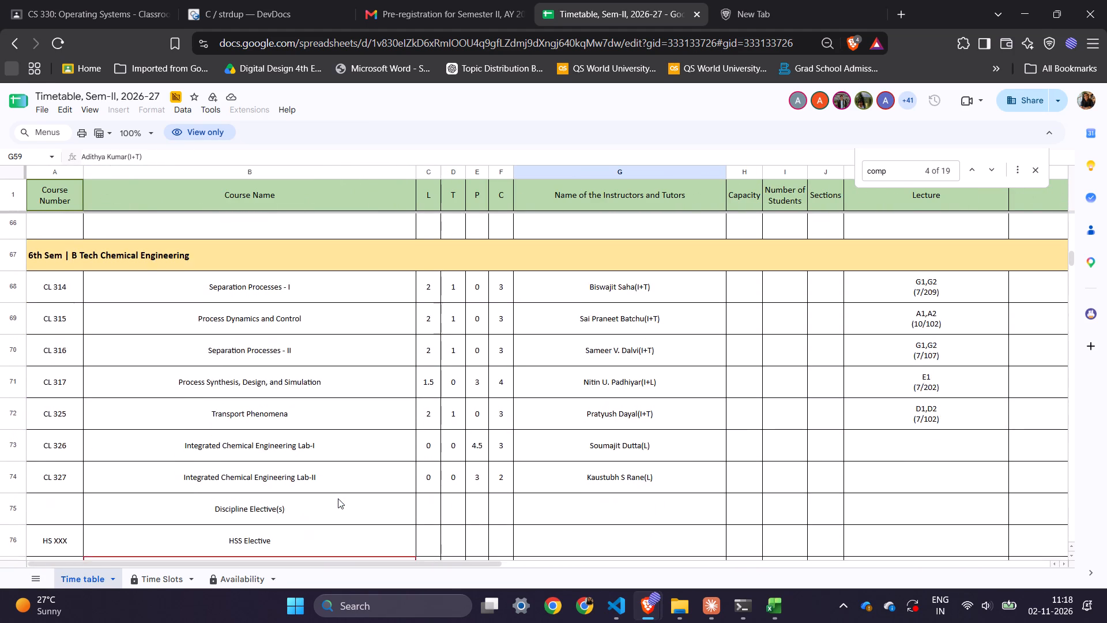
scroll(338, 498, "down", 9)
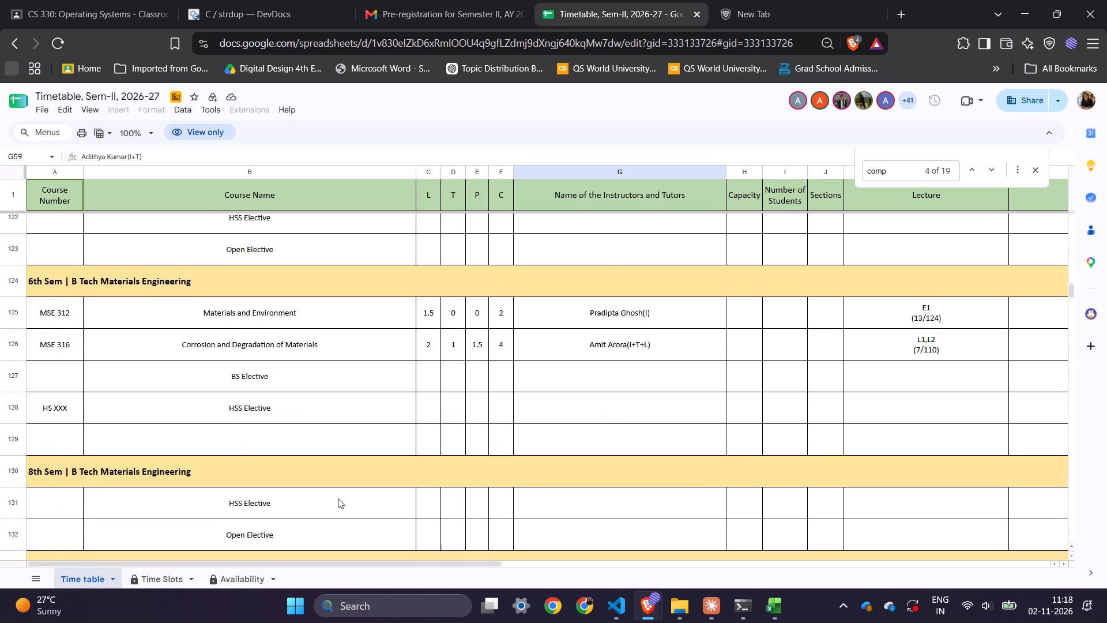
scroll(338, 498, "down", 12)
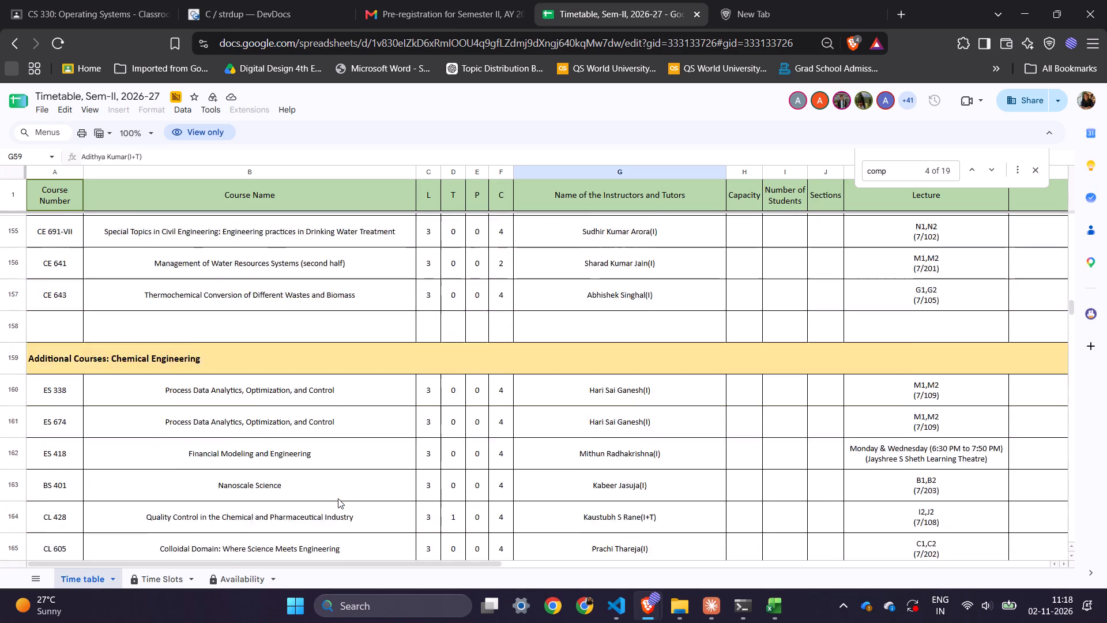
scroll(338, 498, "down", 5)
scroll(338, 498, "up", 4)
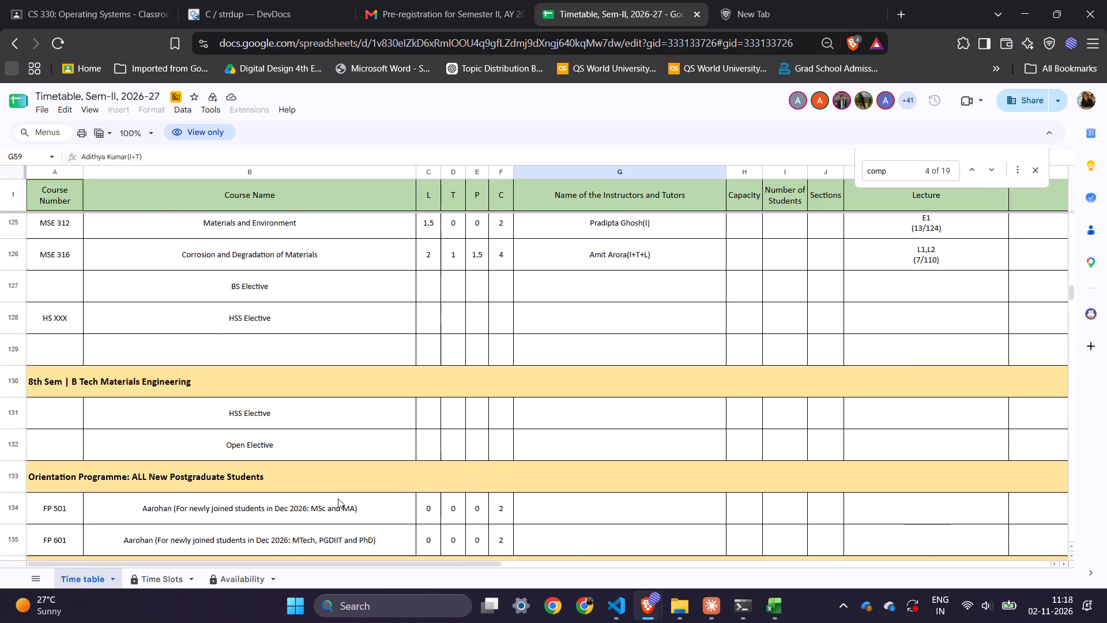
scroll(338, 498, "up", 1)
scroll(338, 498, "down", 1)
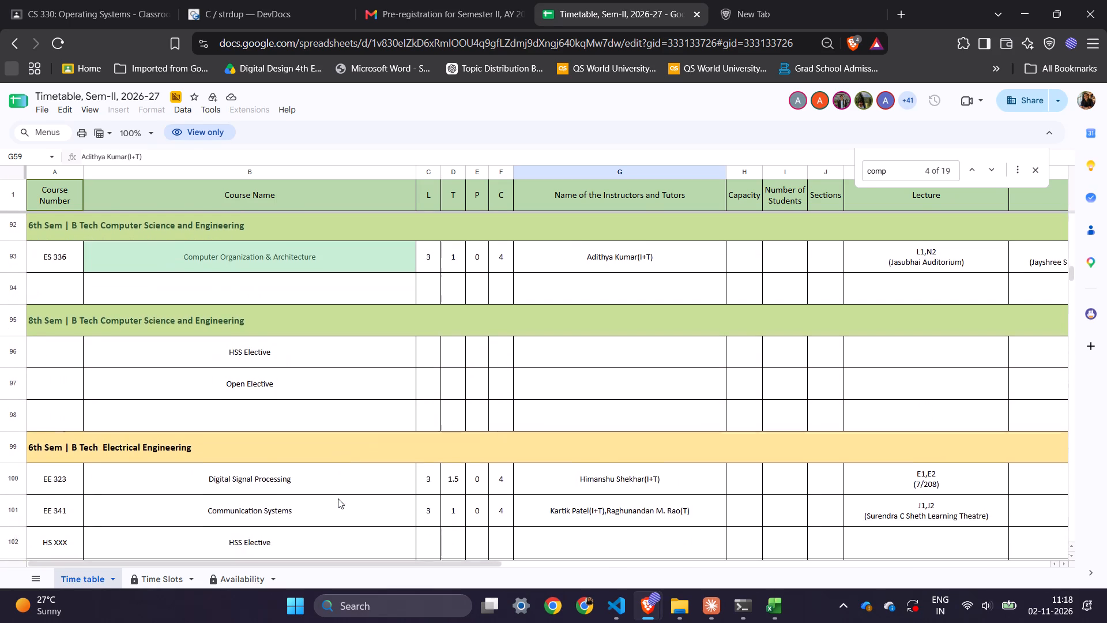
scroll(338, 498, "down", 4)
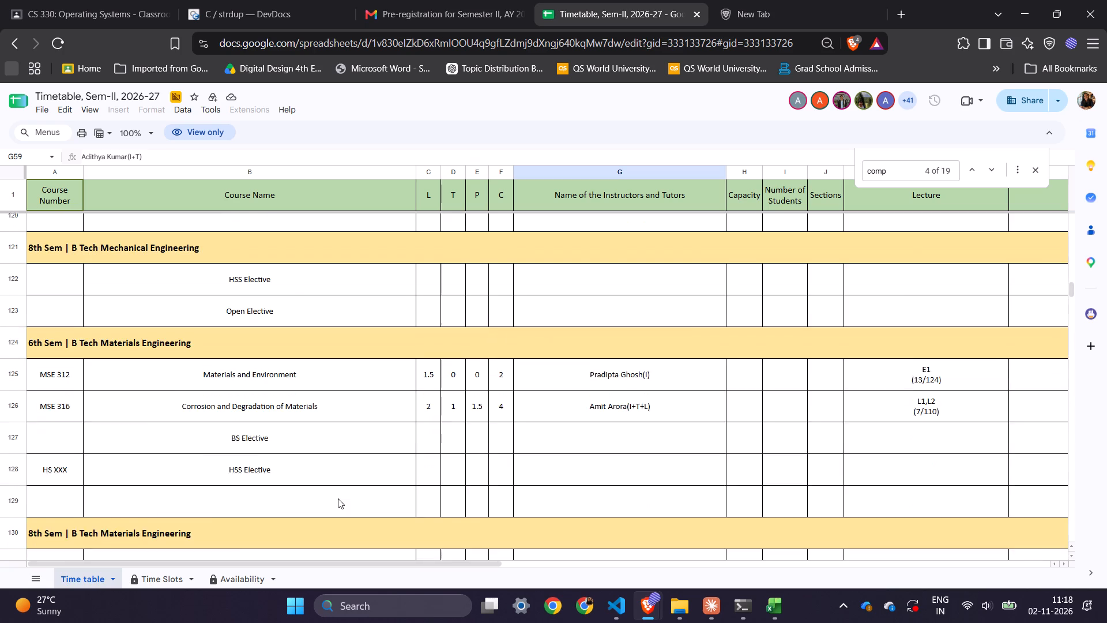
scroll(338, 498, "down", 2)
Search the timetable for "addit" and step through the matches to the Additional Courses: Electrical Engineering section.
key("ctrl+f")
type("additon")
key("BackSpace")
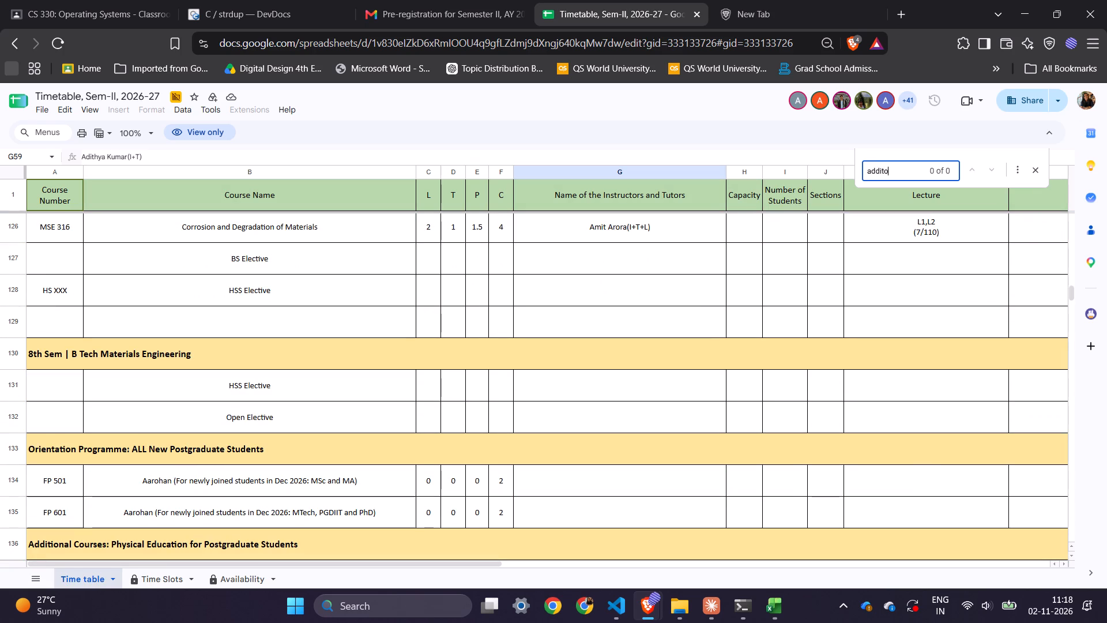
key("BackSpace")
key("Return")
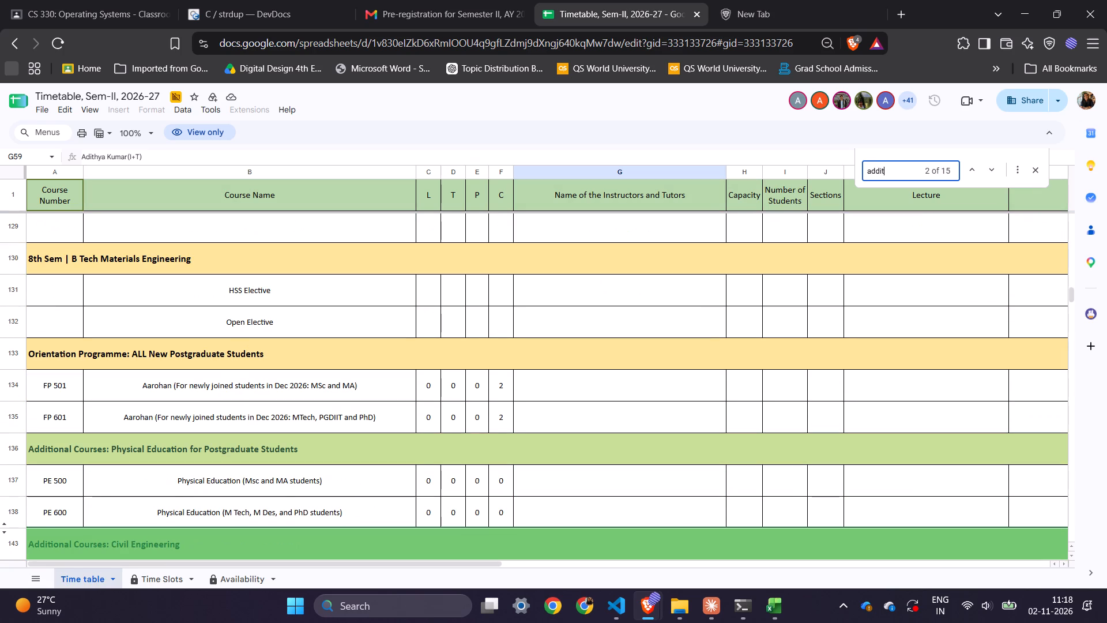
key("Return")
key("Return")
key("Return")
key("Return")
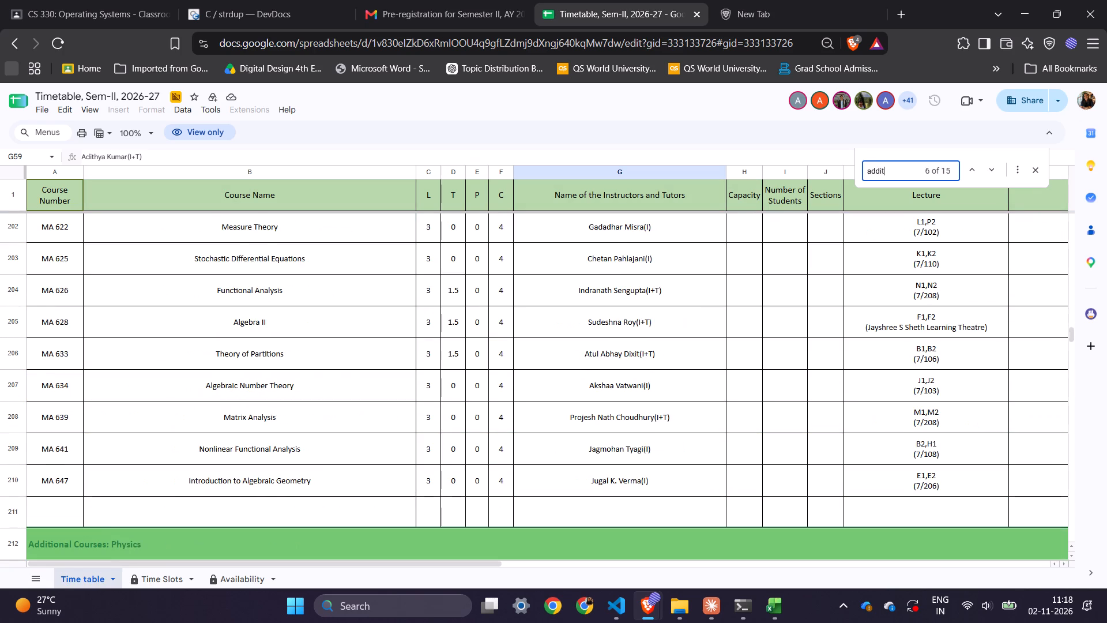
key("Return")
key("Return")
key("Return")
key("Return")
key("Return")
key("Return")
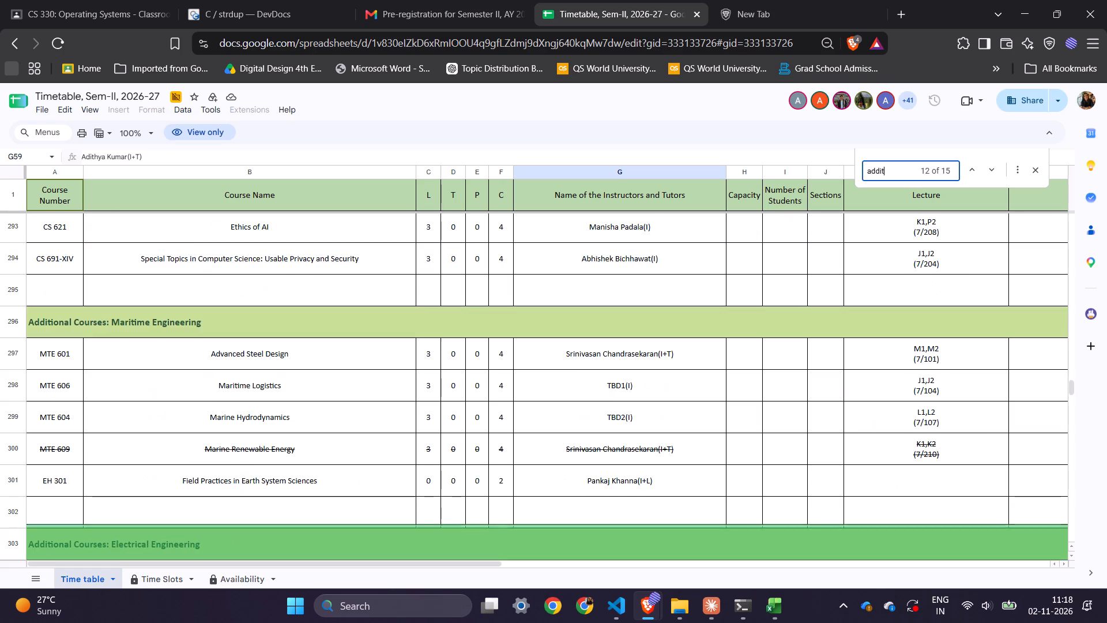
Examine the additional Electrical Engineering courses and their slots, checking them against the Sem 8 grid in Excel.
left_click(199, 419)
scroll(199, 419, "down", 2)
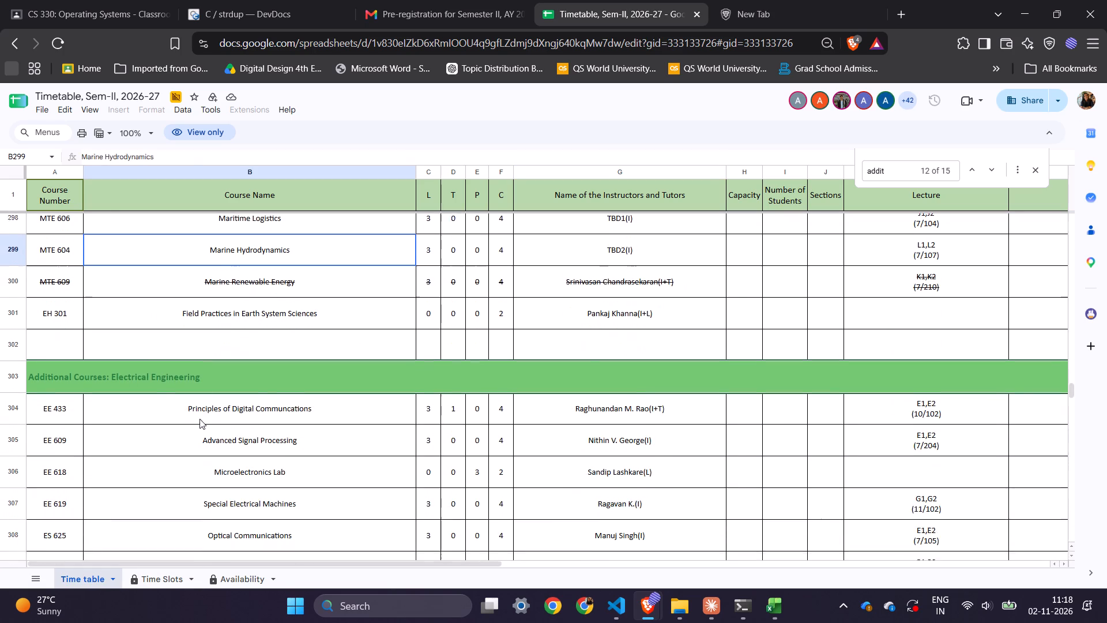
scroll(199, 419, "down", 1)
left_click(199, 419)
scroll(199, 419, "down", 2)
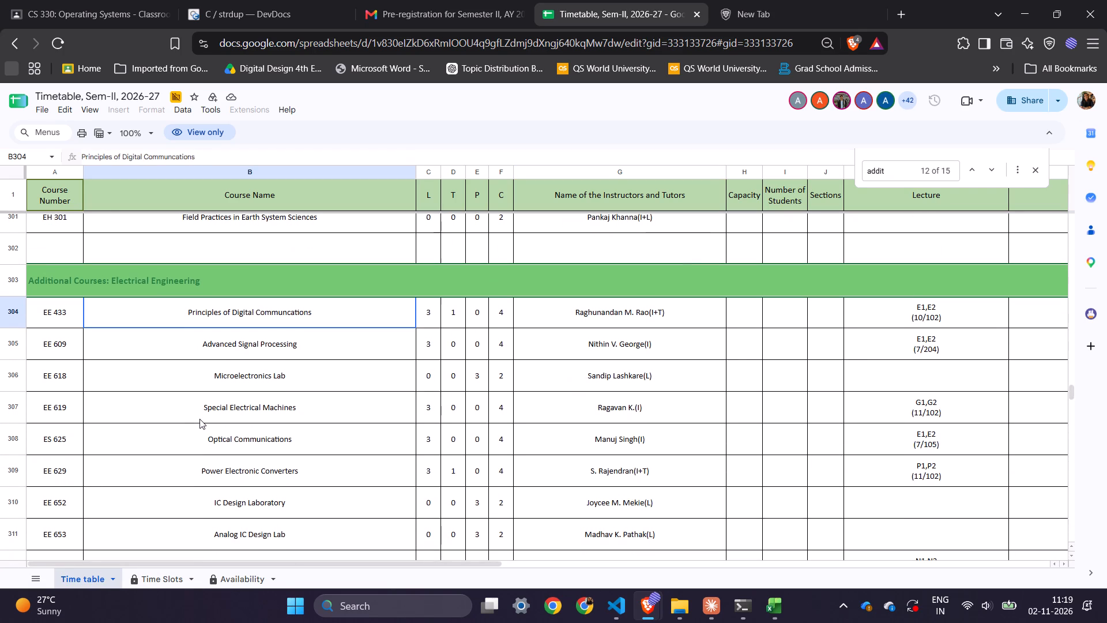
scroll(337, 338, "left", 2)
scroll(337, 338, "right", 1)
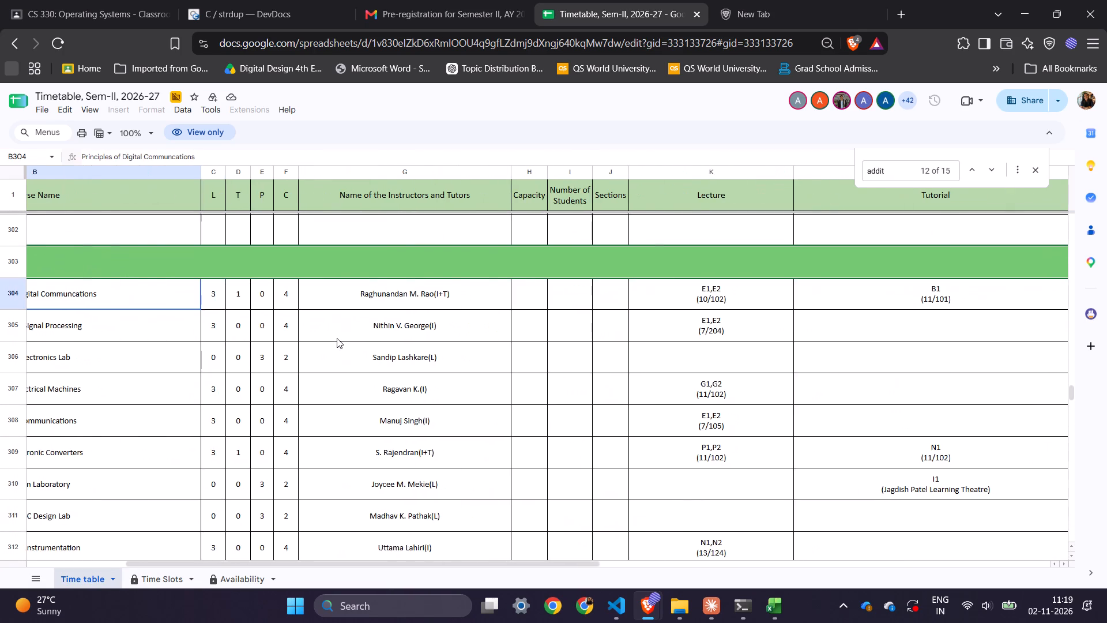
scroll(337, 338, "right", 1)
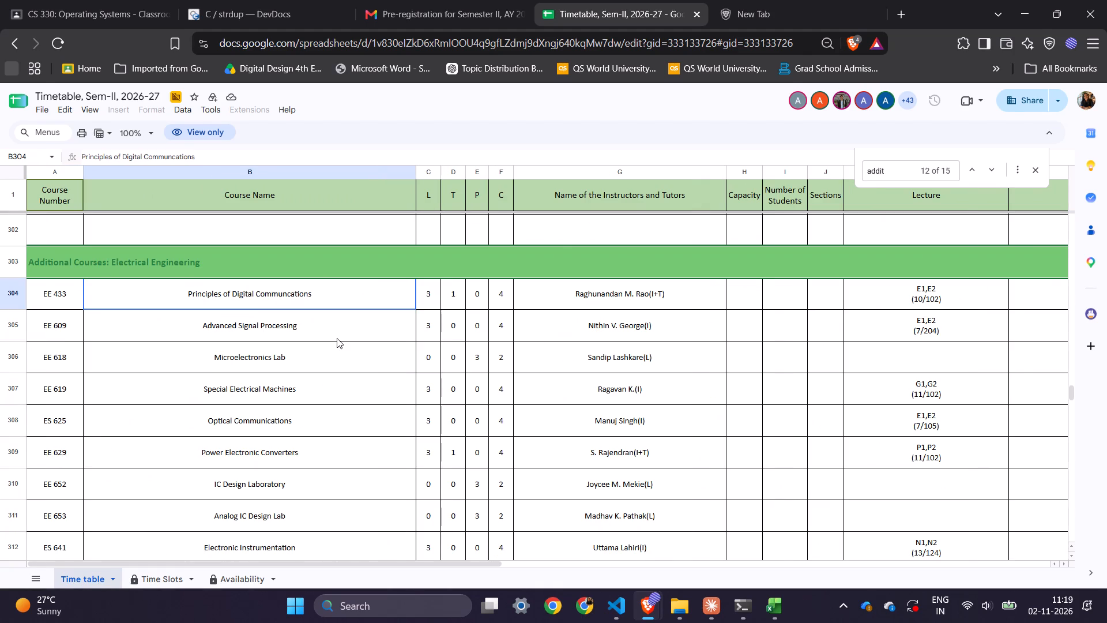
key("alt+Tab")
key("alt+Tab")
scroll(321, 416, "down", 1)
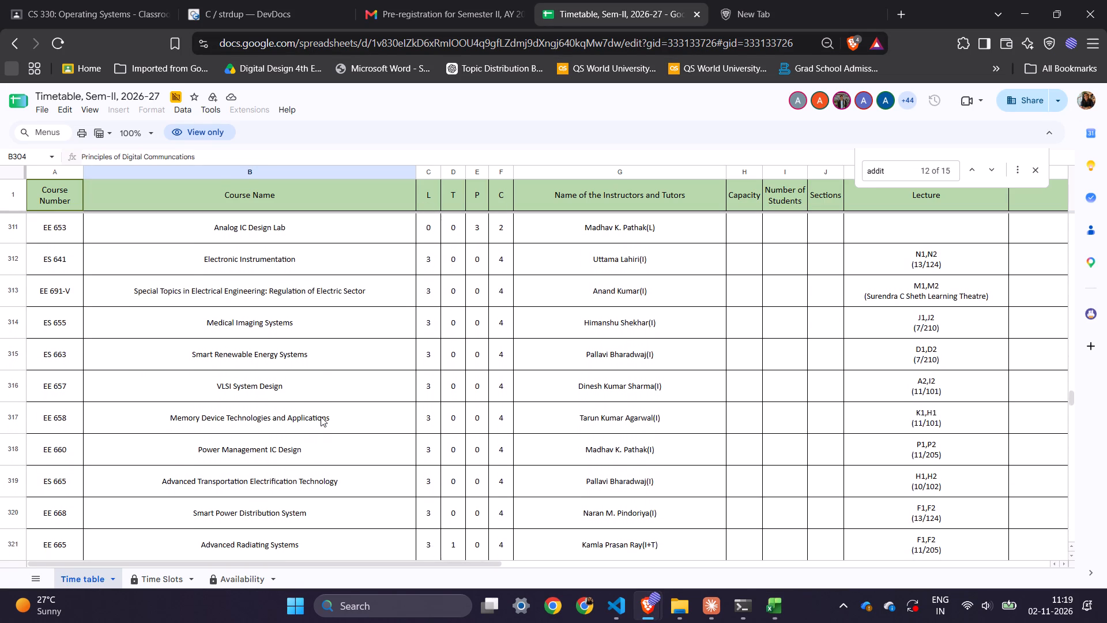
scroll(321, 416, "down", 1)
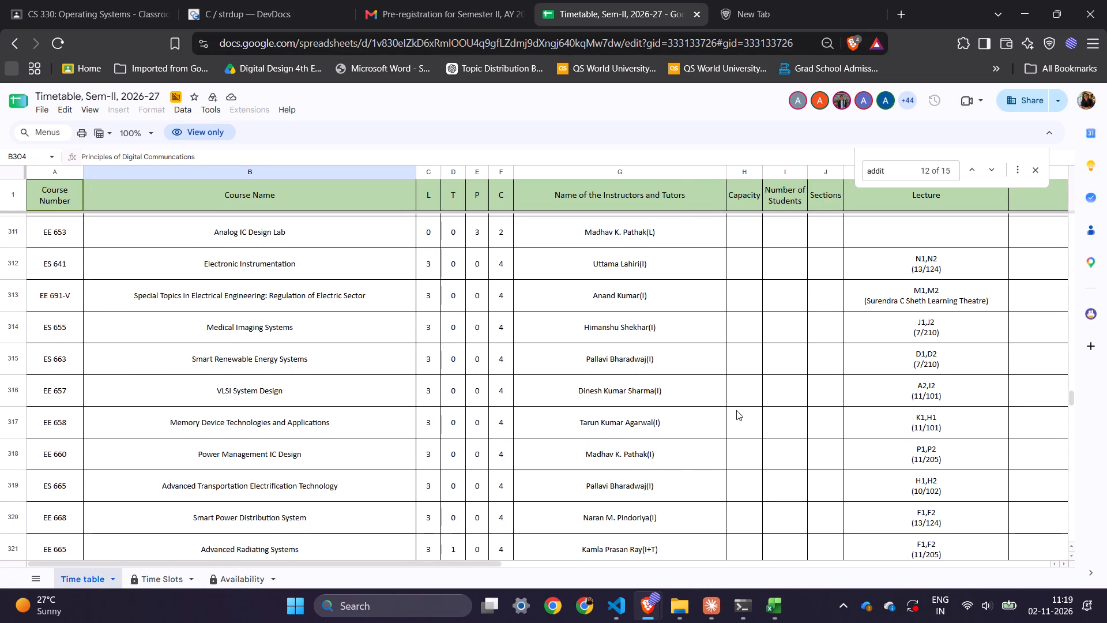
scroll(736, 410, "left", 3)
scroll(736, 410, "right", 4)
Switch to the Sem 8 workbook in Excel and replace the Wednesday A2 slot in the upper grid with VLSI.
key("alt+Tab")
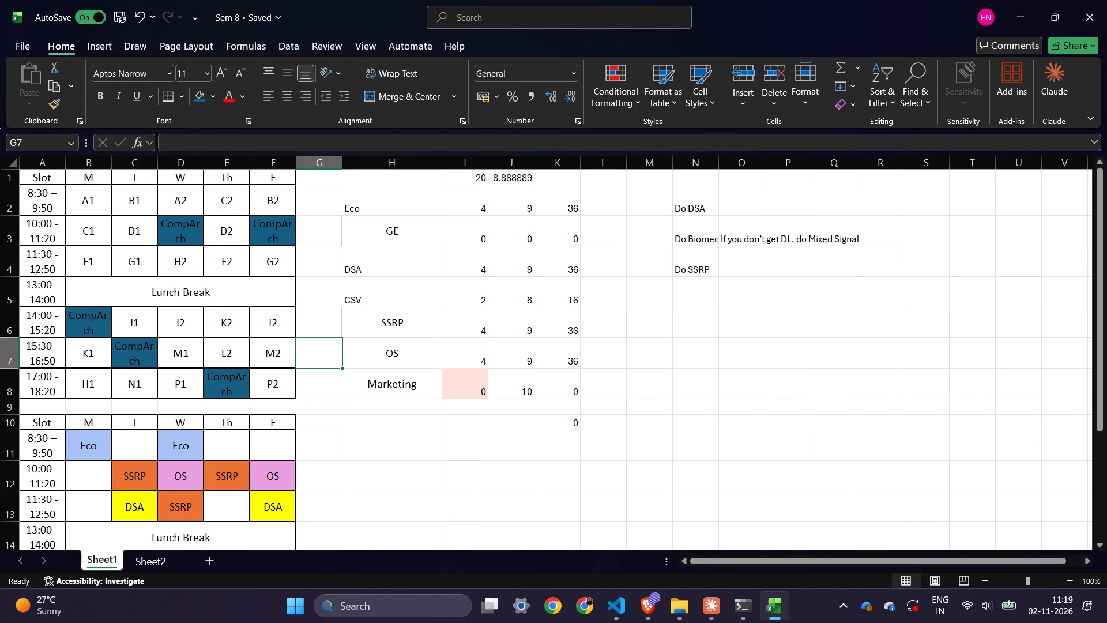
left_click(174, 196)
type("VLSI")
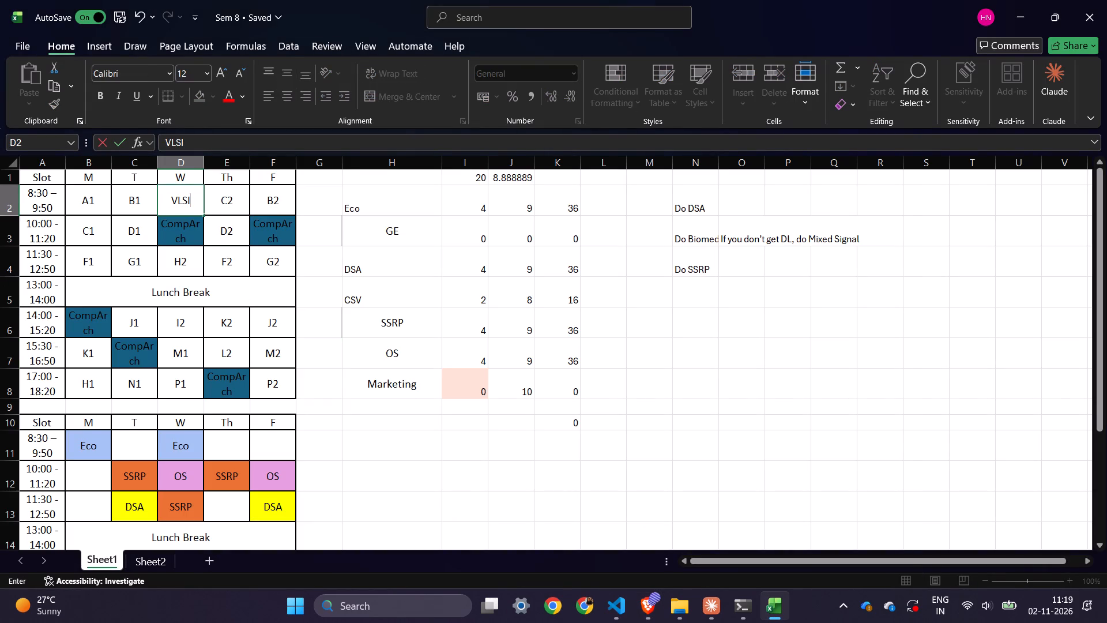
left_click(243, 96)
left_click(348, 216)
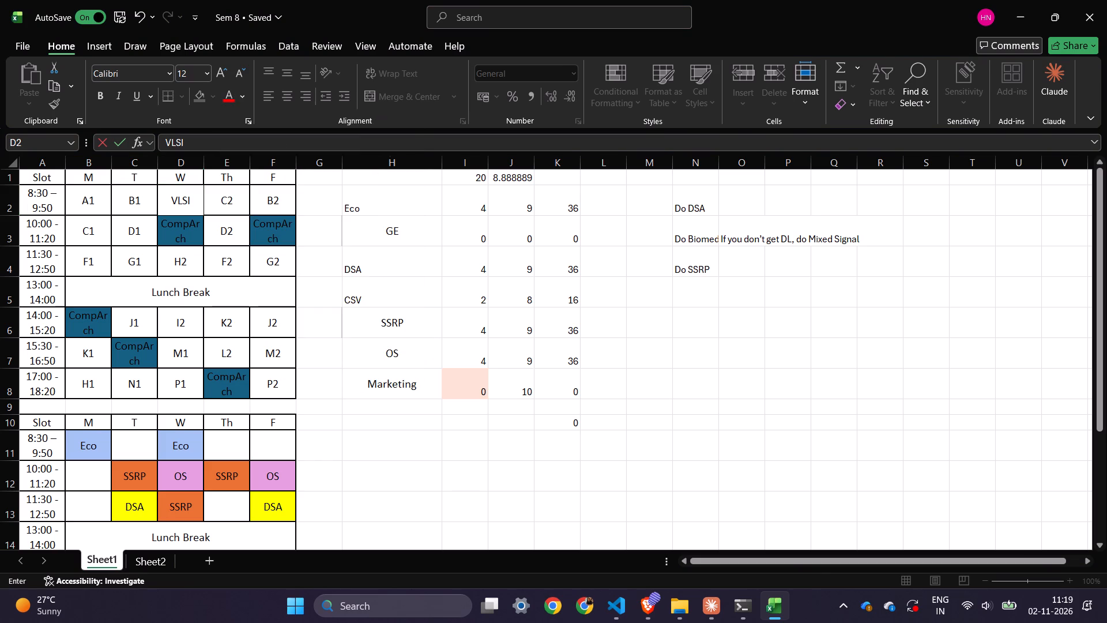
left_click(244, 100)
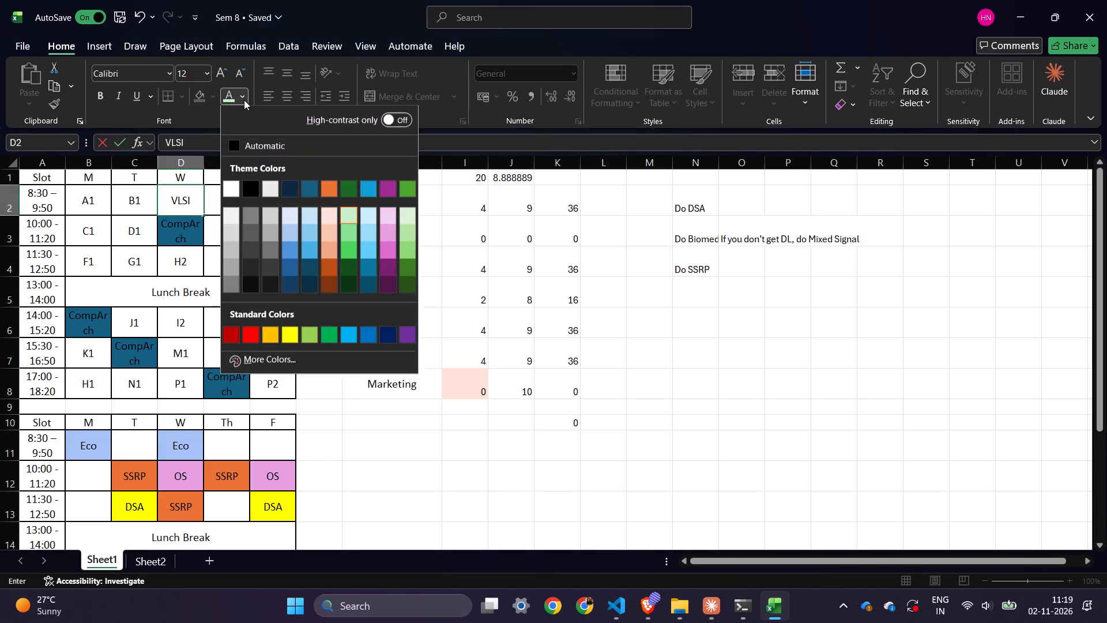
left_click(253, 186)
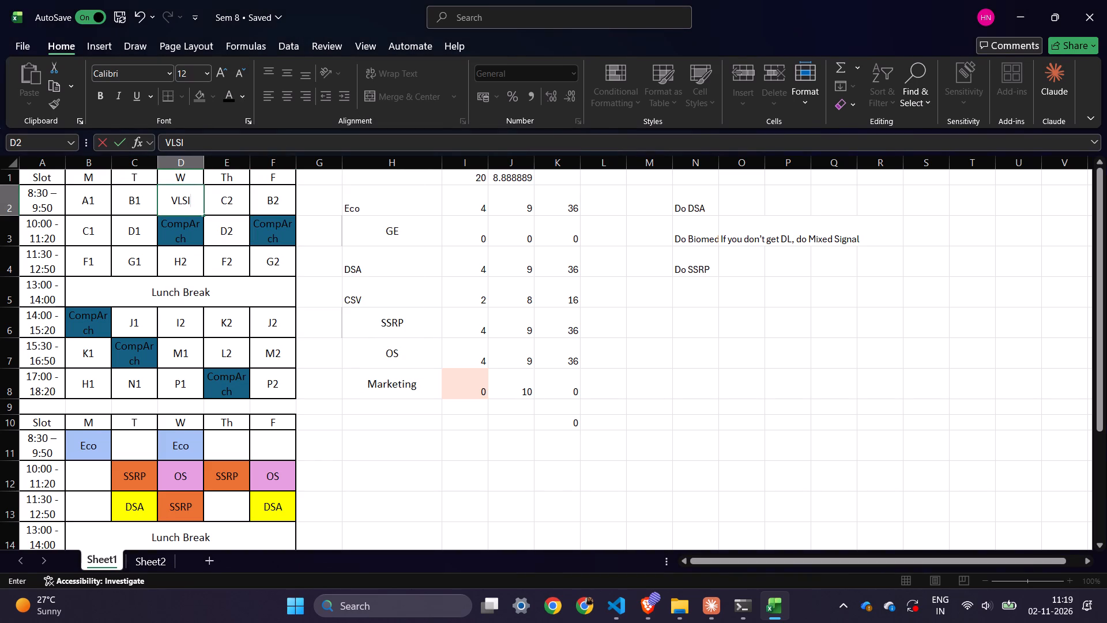
Fill the VLSI cell with light green and copy it into the Wednesday I2 slot at 14:00 - 15:20.
left_click(186, 189)
left_click(129, 196)
left_click(187, 195)
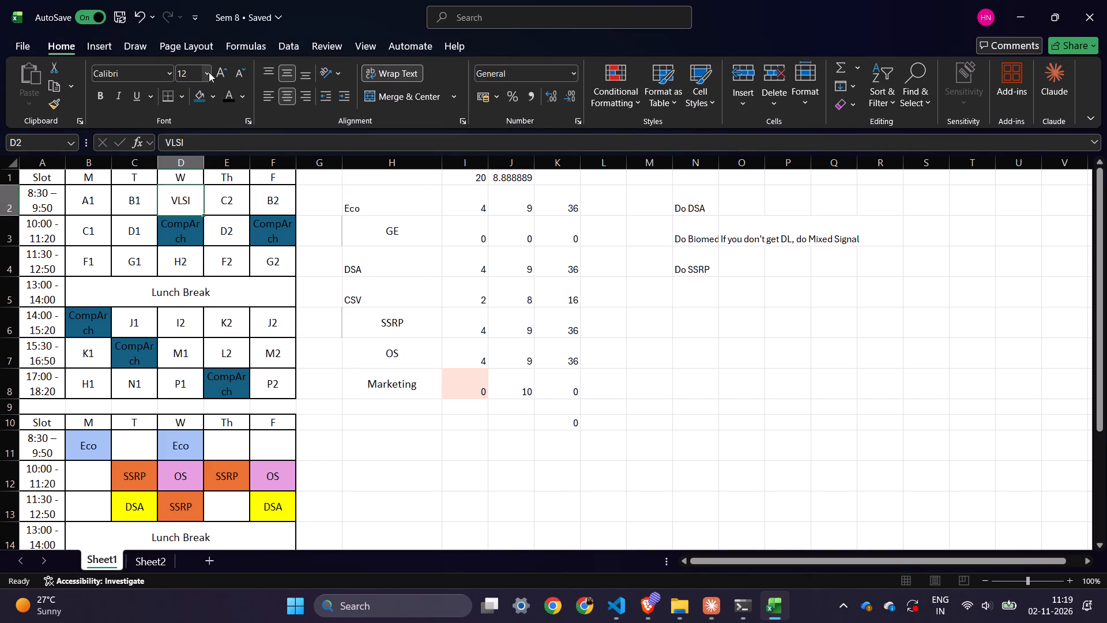
left_click(214, 92)
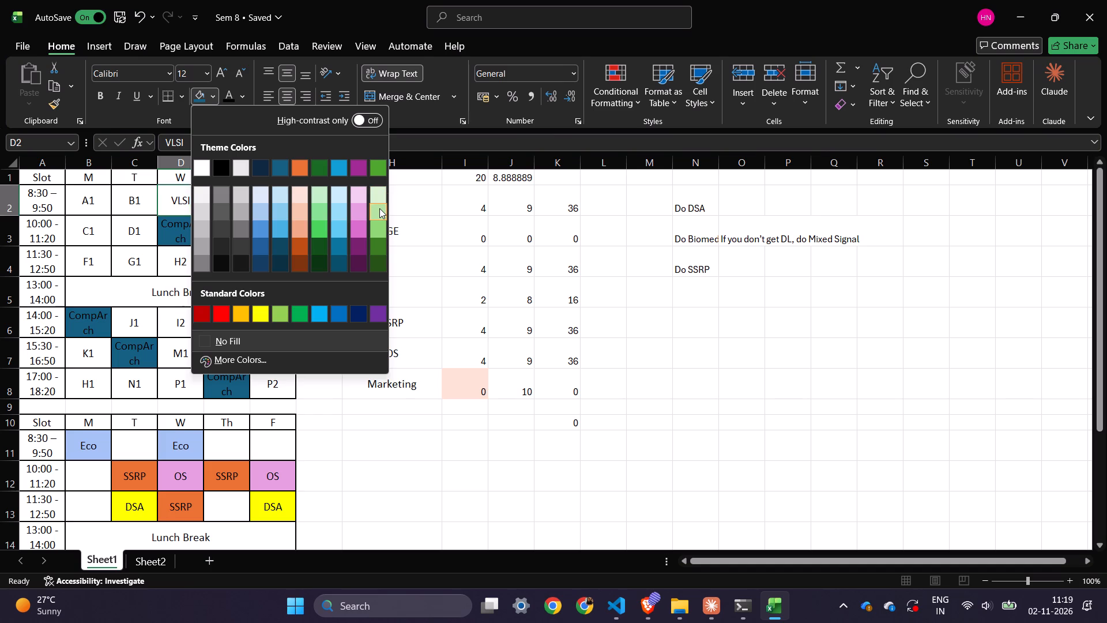
left_click(318, 197)
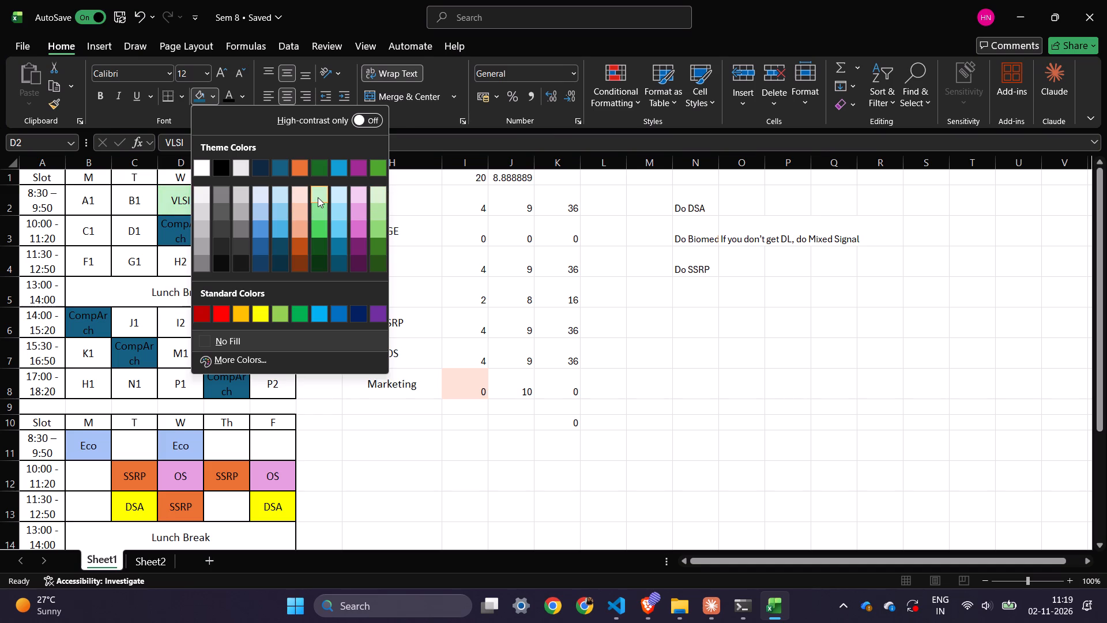
key("ctrl+c")
left_click(199, 326)
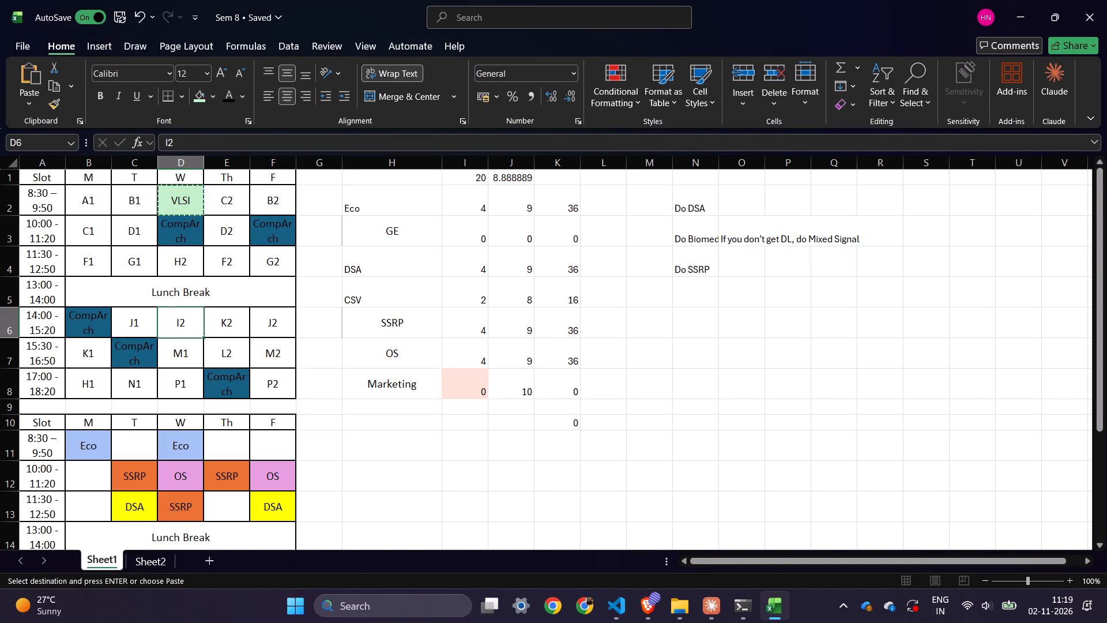
key("ctrl+v")
Switch to the timetable in Brave and examine the additional Electrical Engineering courses listed below VLSI System Design with their lecture slots.
key("alt+Tab")
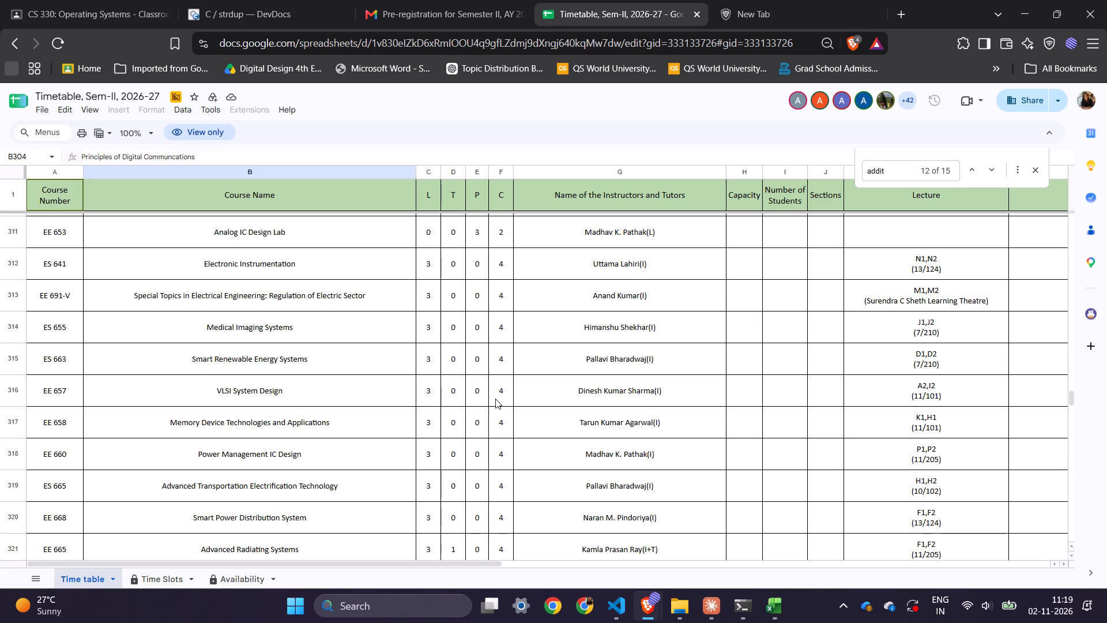
scroll(495, 399, "down", 1)
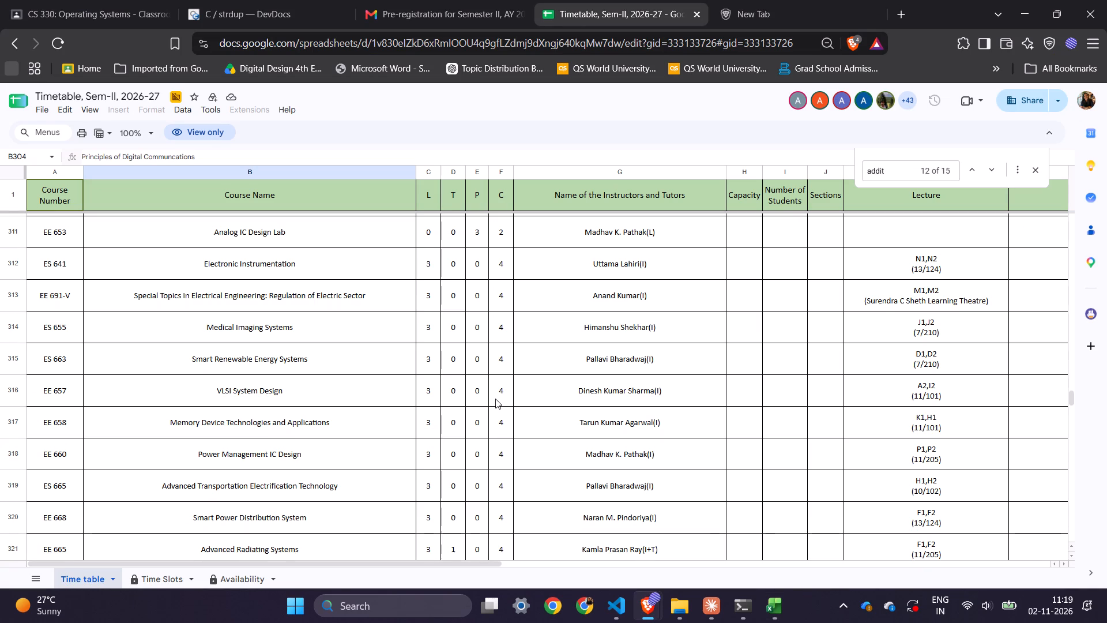
scroll(495, 399, "down", 1)
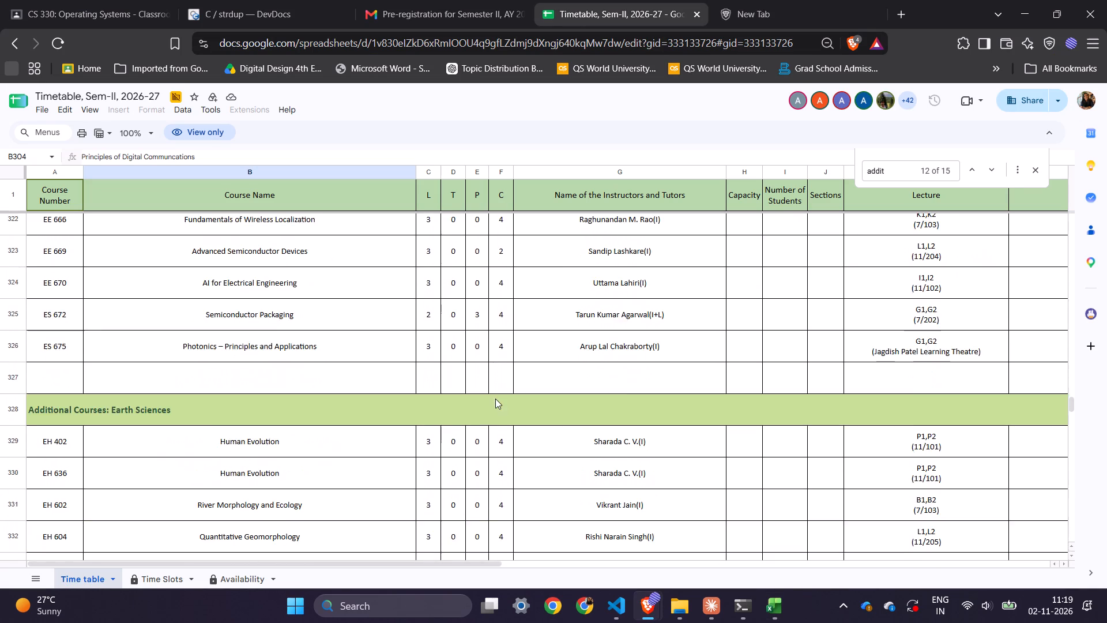
scroll(495, 399, "up", 3)
scroll(515, 283, "up", 1)
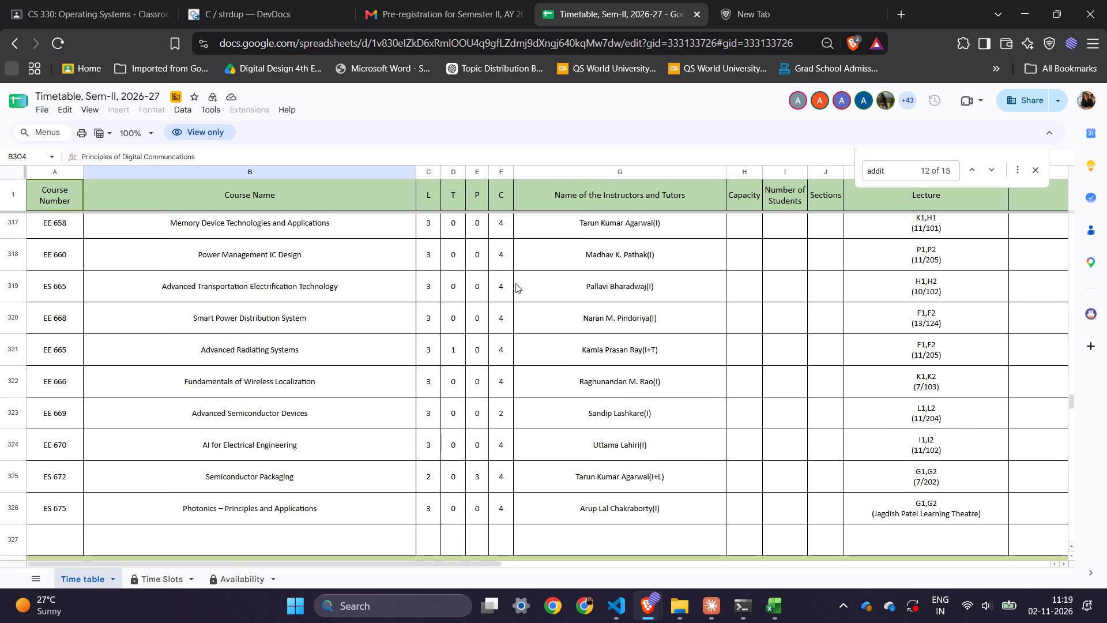
left_click(317, 275)
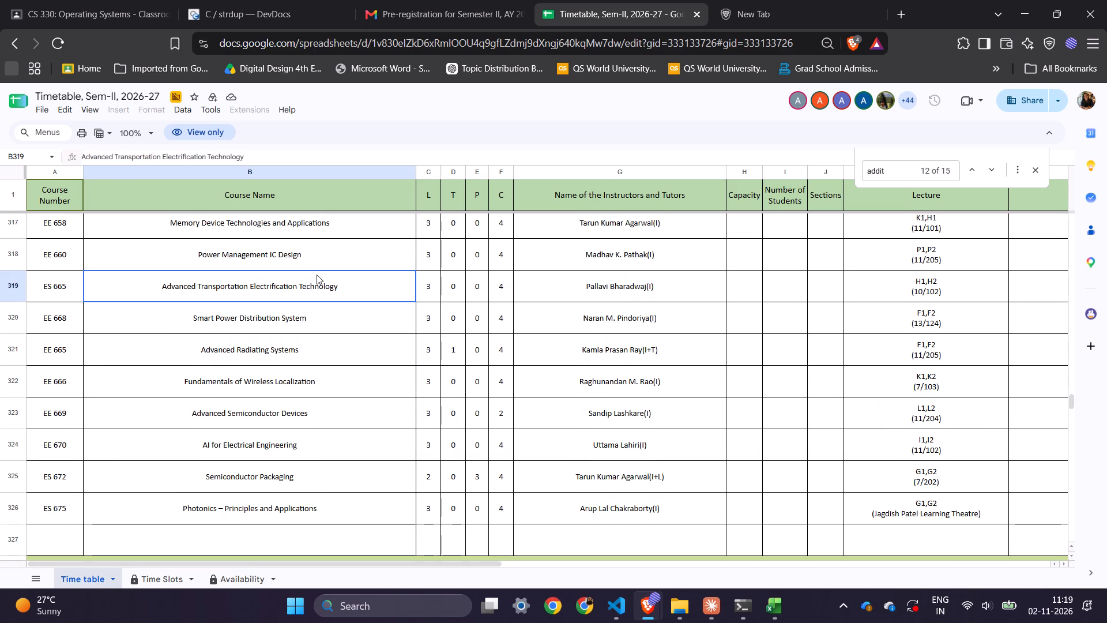
left_click(581, 294)
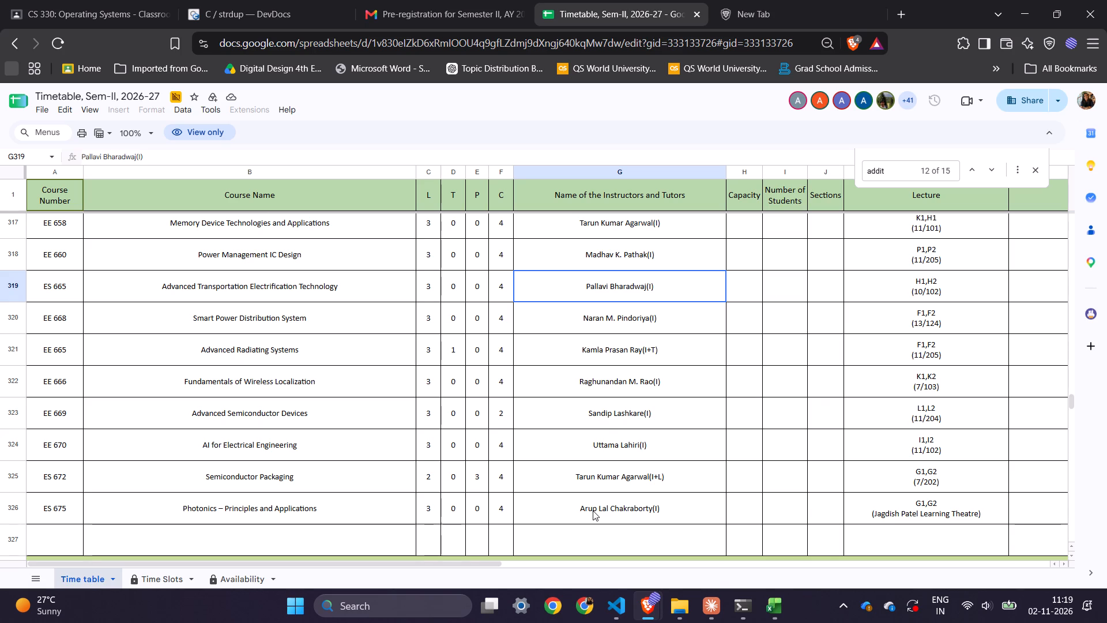
Look back through the additional Electrical Engineering courses up to the start of the section, checking lecture and tutorial slots for another elective.
scroll(593, 511, "up", 1)
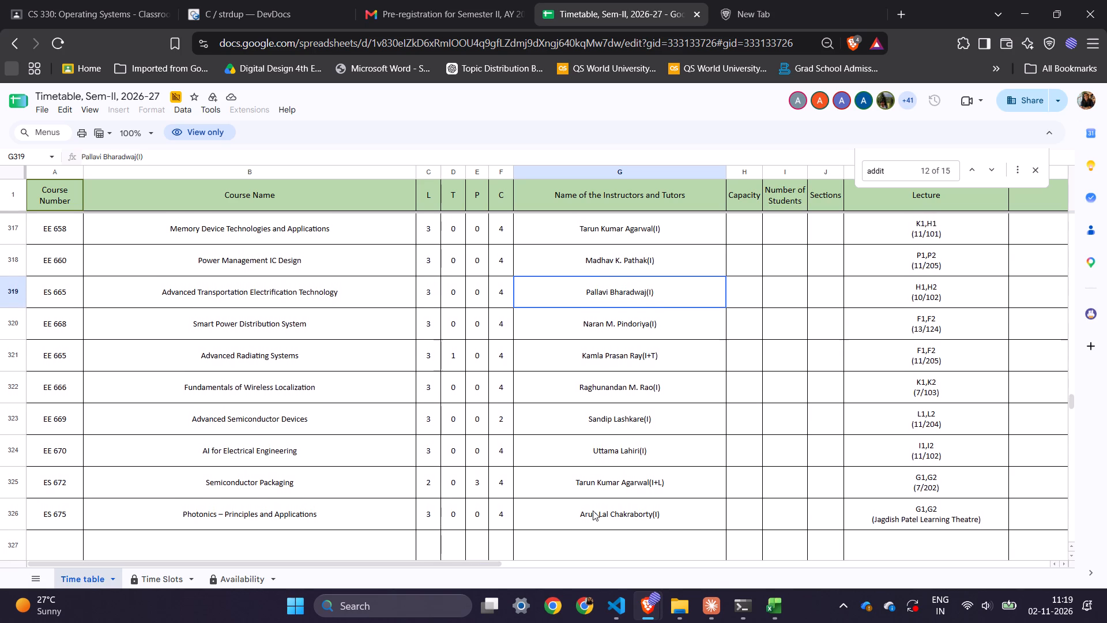
scroll(593, 511, "up", 3)
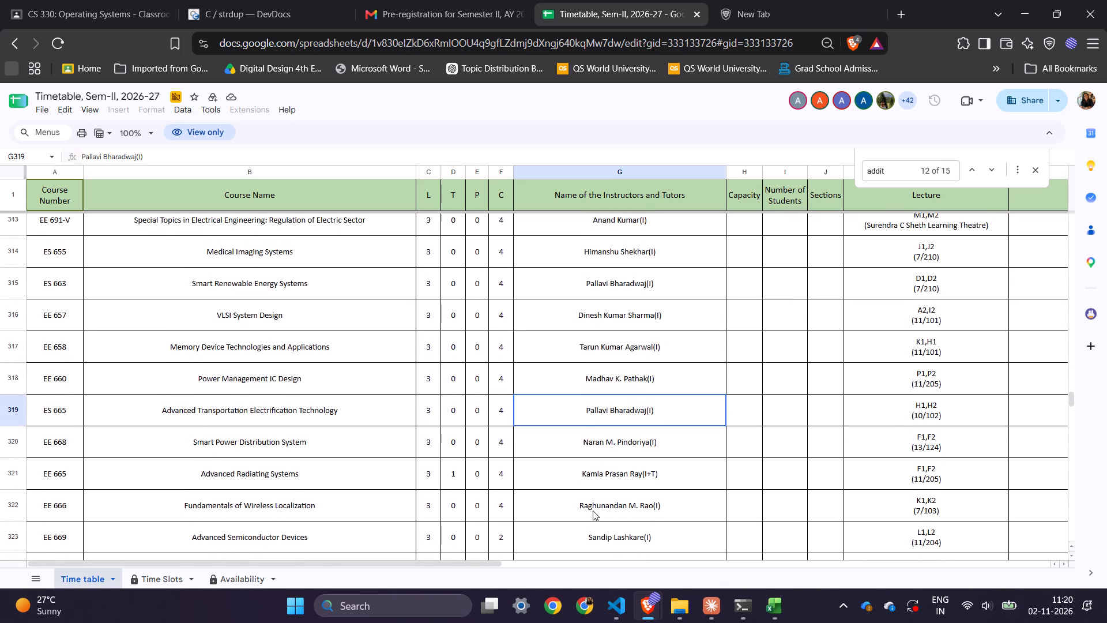
scroll(593, 511, "up", 1)
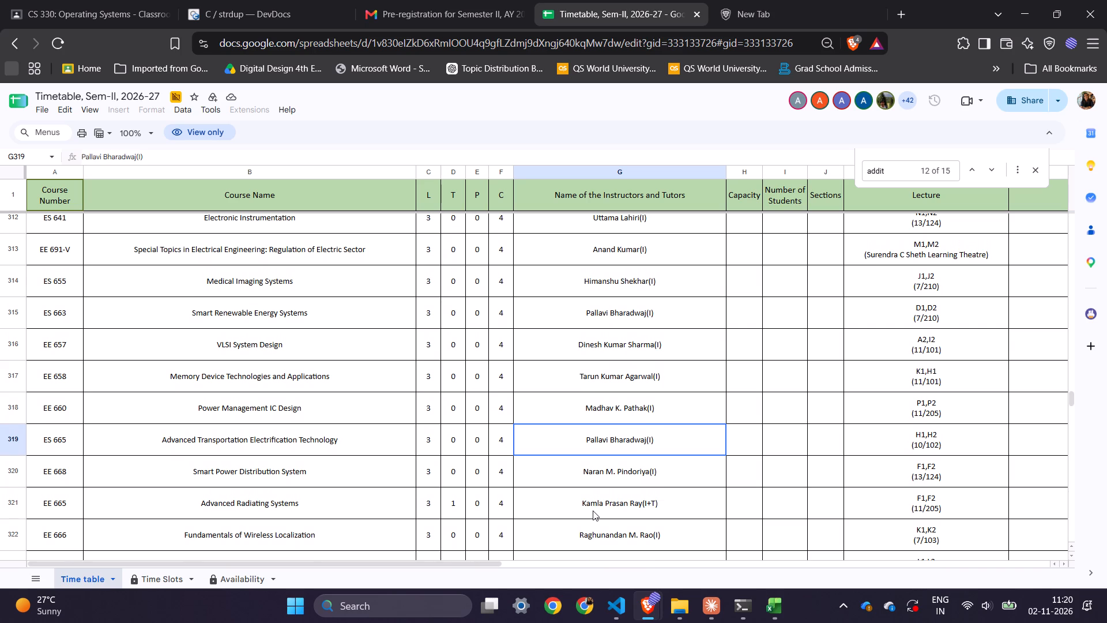
scroll(593, 511, "up", 1)
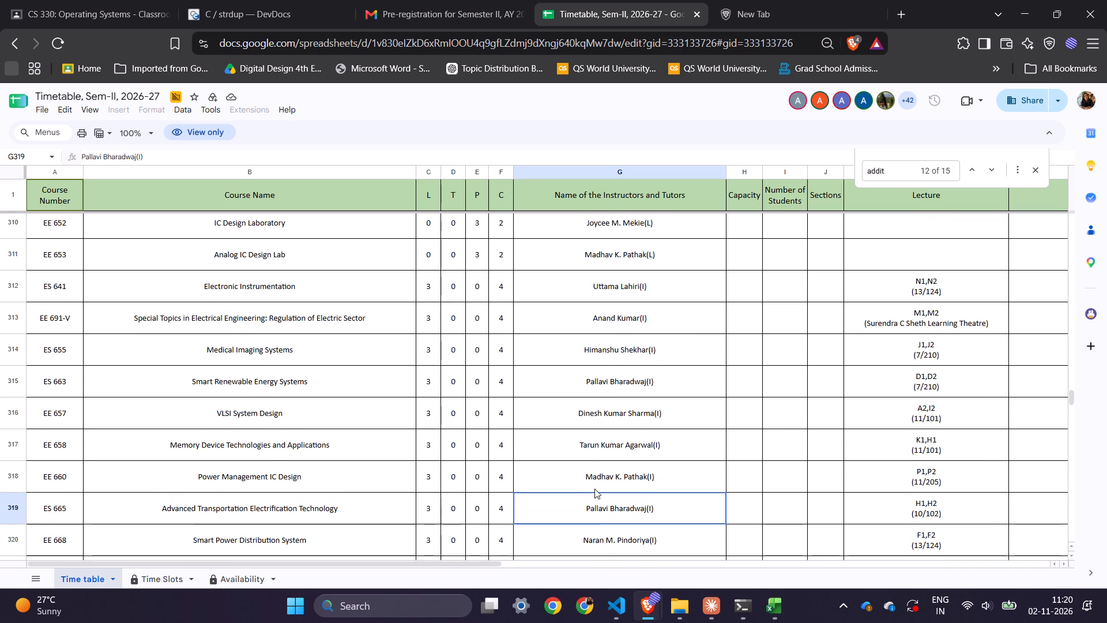
scroll(609, 364, "left", 2)
scroll(609, 364, "right", 2)
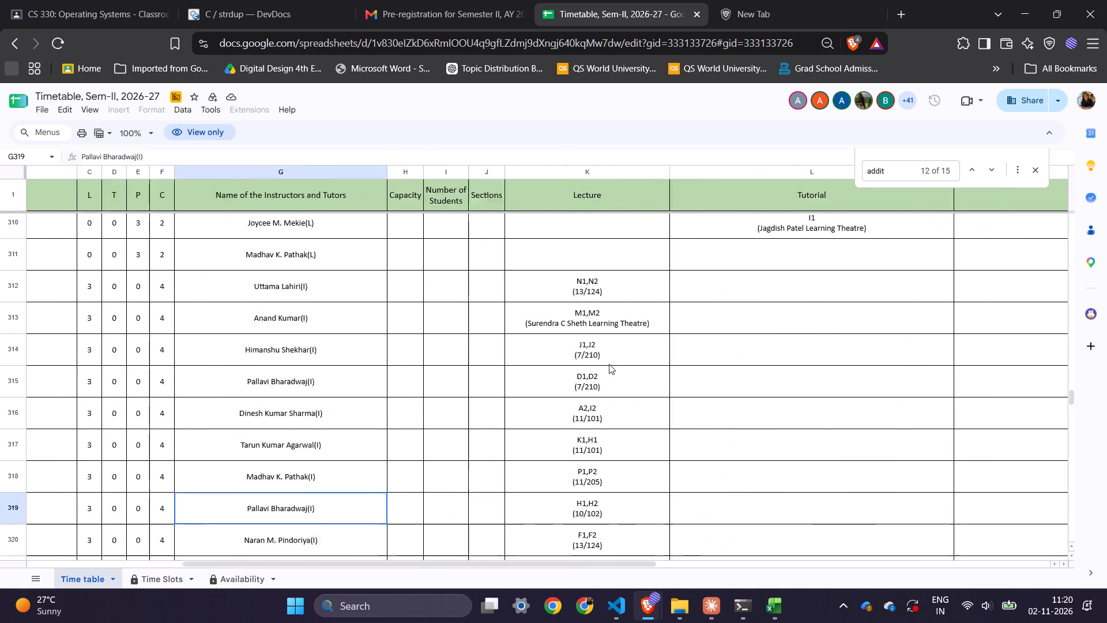
scroll(609, 364, "right", 3)
left_click(607, 362)
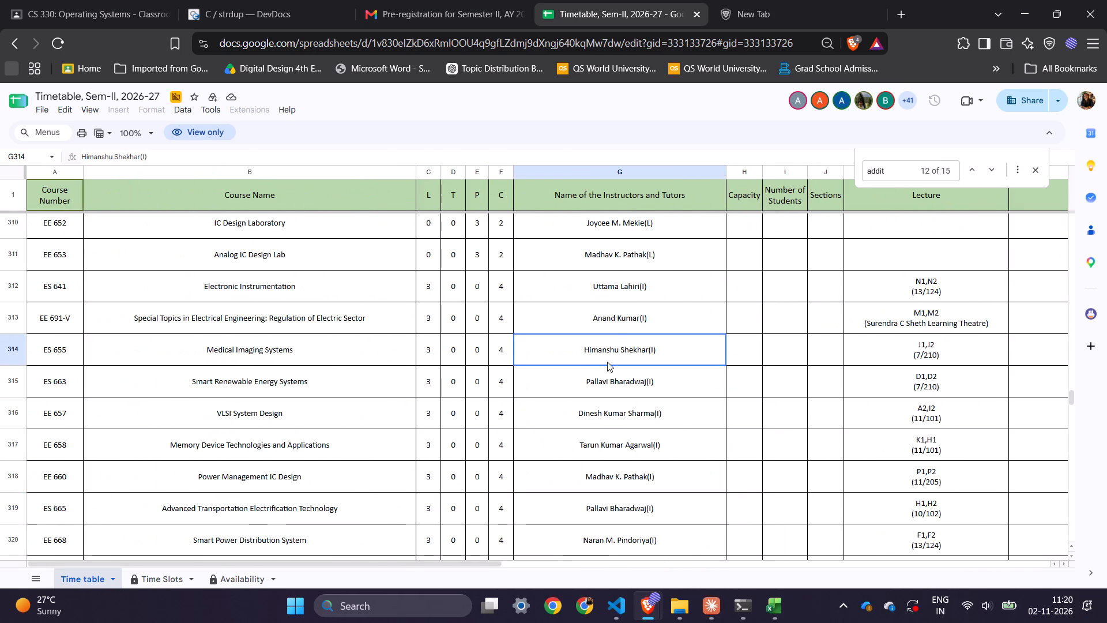
scroll(607, 362, "up", 2)
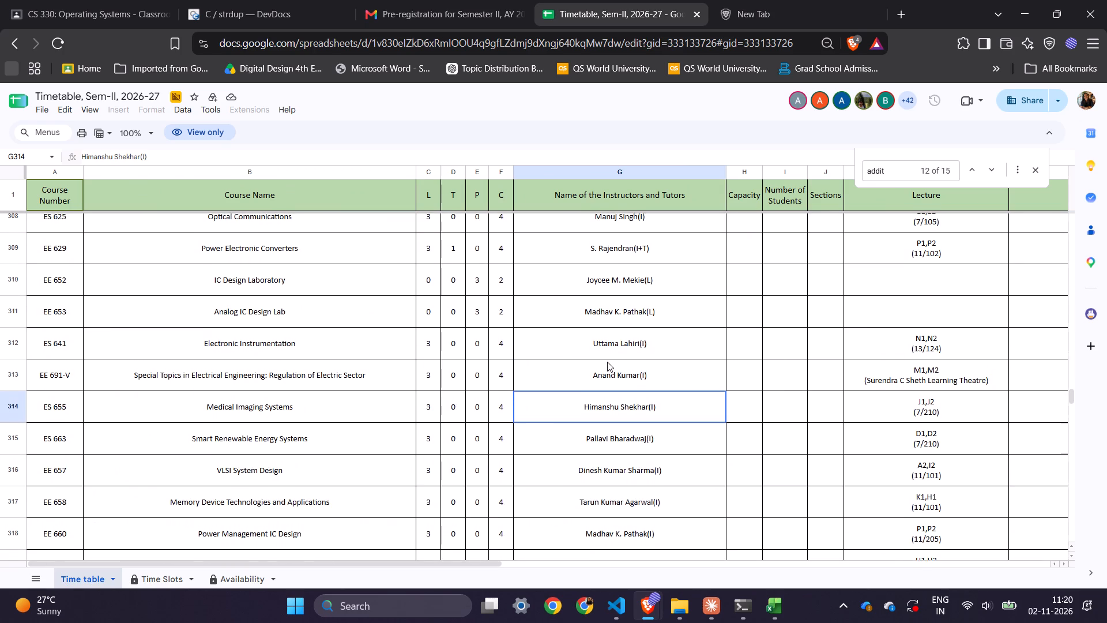
scroll(607, 362, "up", 2)
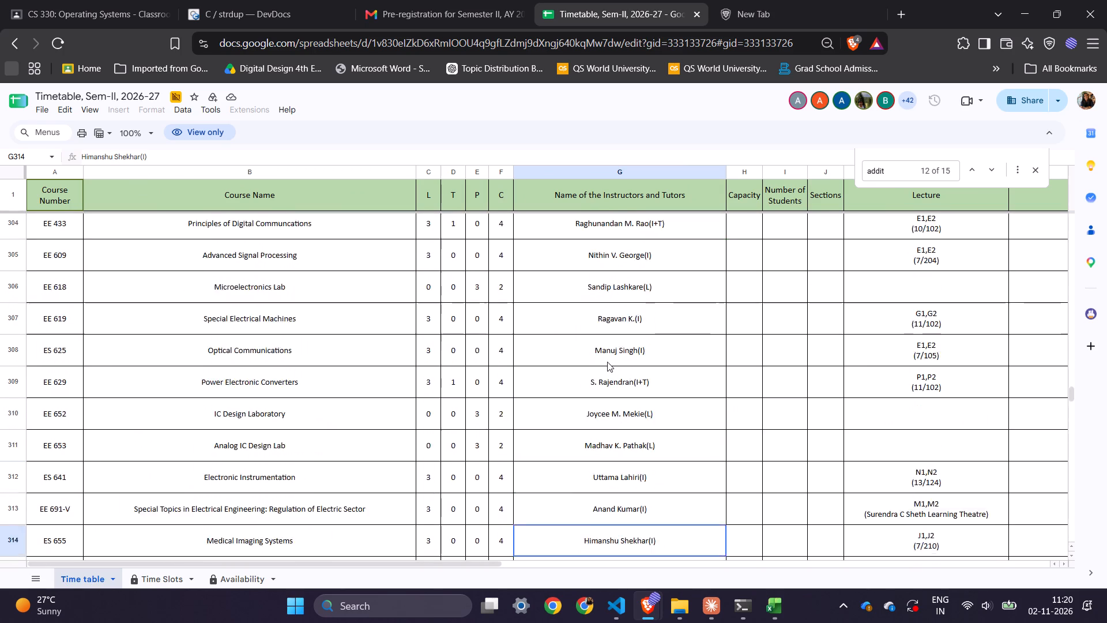
scroll(607, 362, "down", 1)
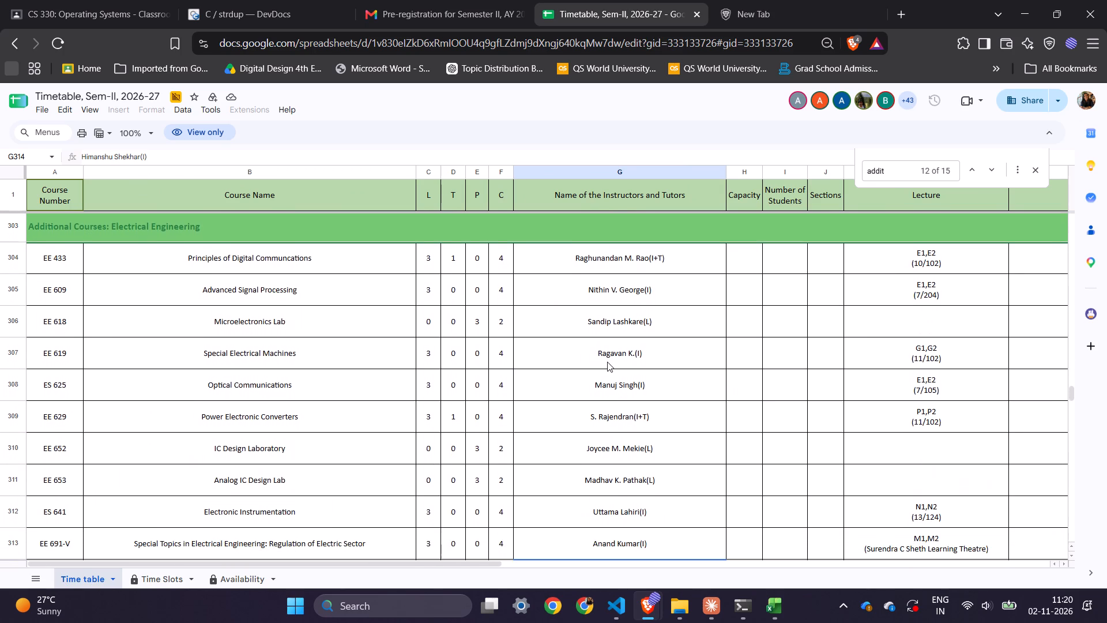
scroll(607, 362, "down", 1)
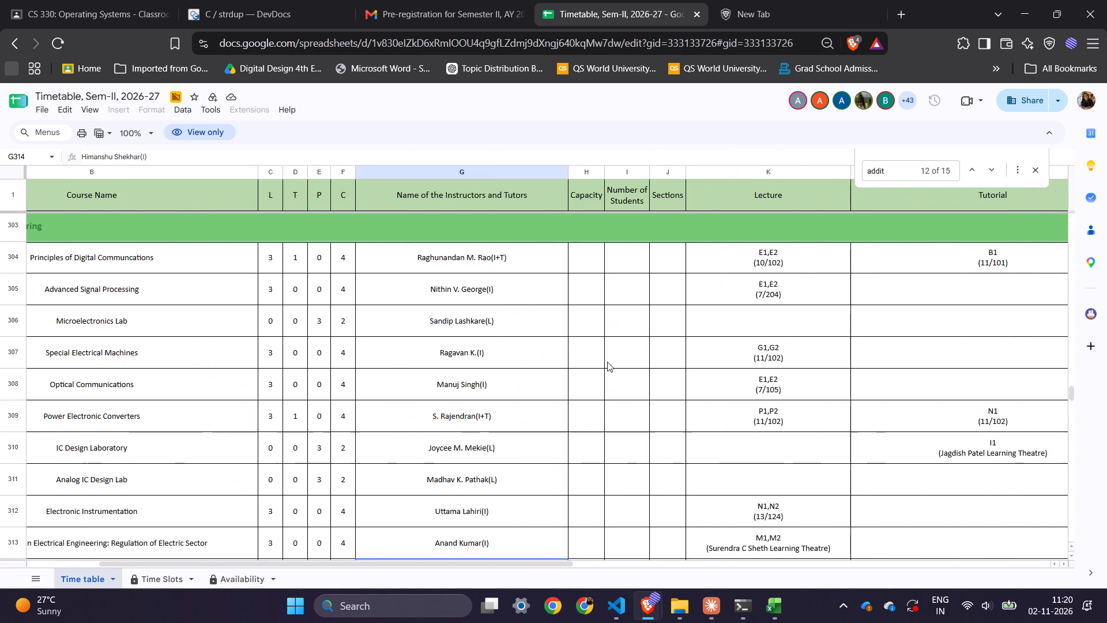
scroll(607, 362, "down", 2)
scroll(581, 459, "down", 1)
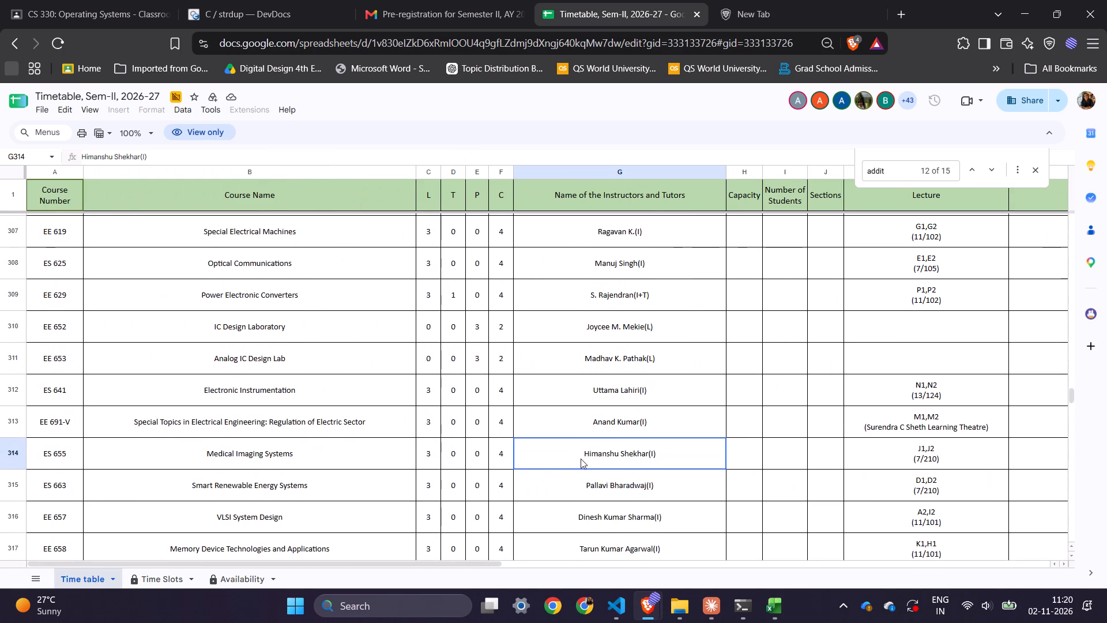
scroll(581, 459, "down", 1)
Switch to the Sem 8 workbook in Excel and replace the Tuesday J1 slot in the upper grid with Medical Imaging.
key("alt+Tab")
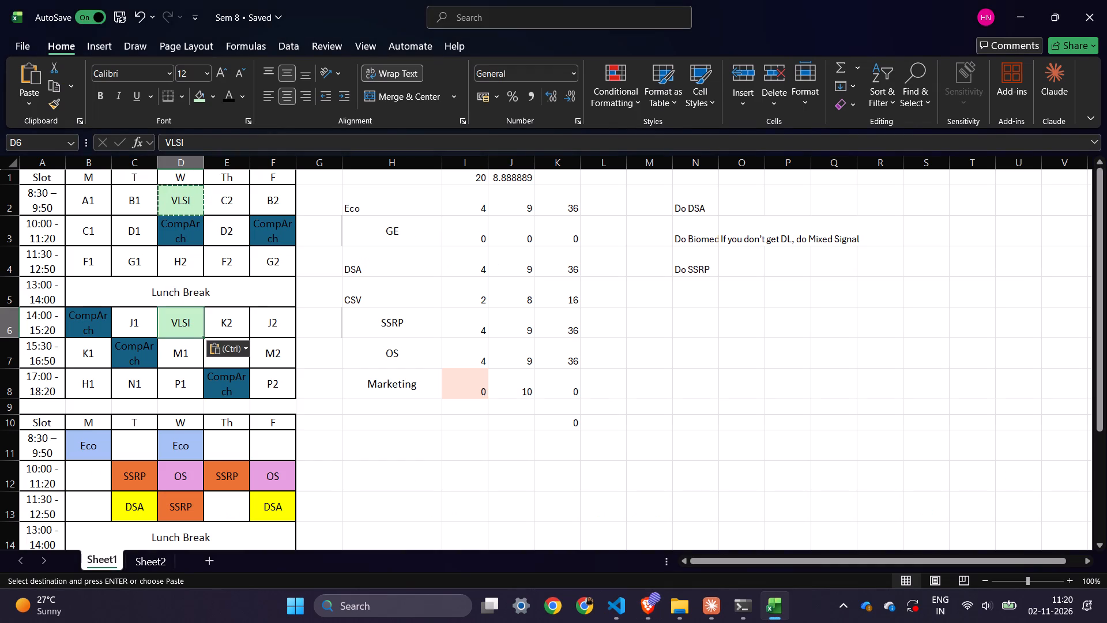
left_click(175, 413)
left_click(127, 329)
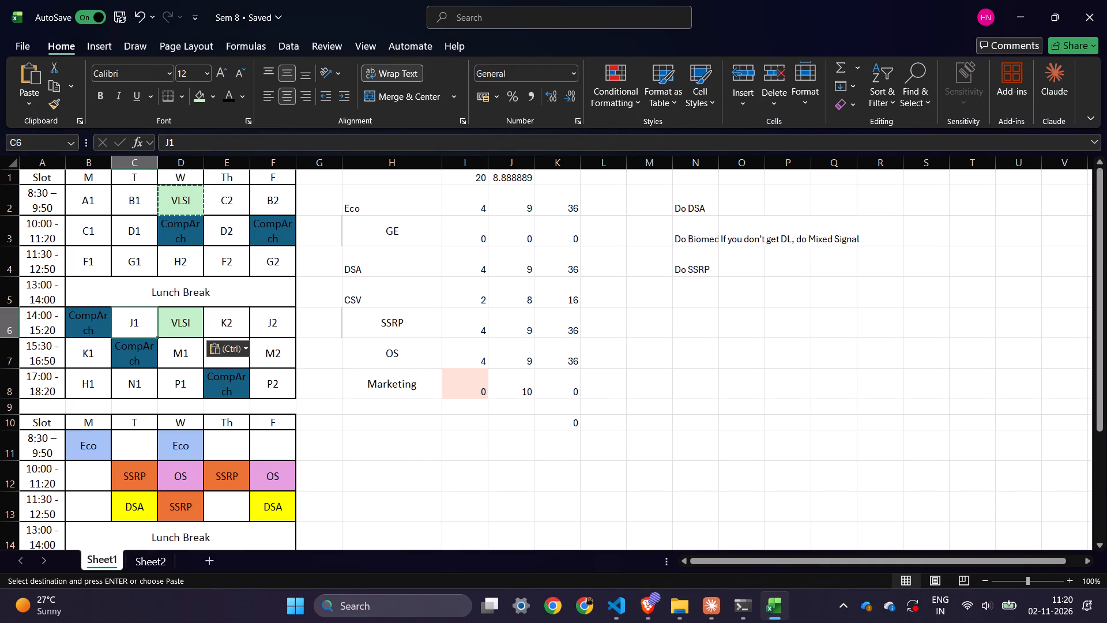
type("Medical")
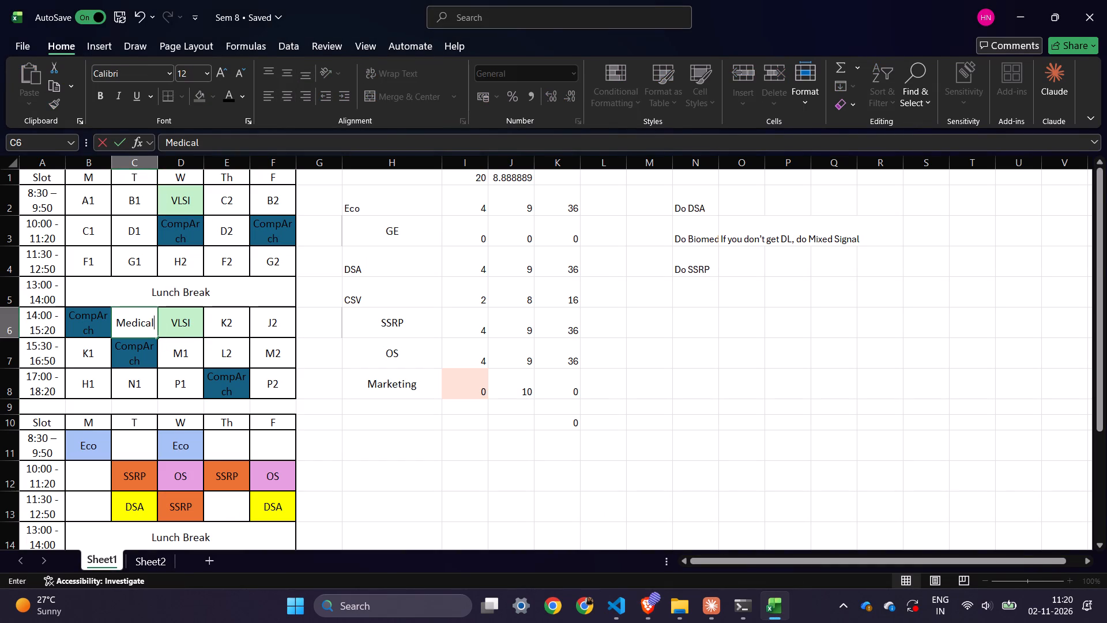
key("space")
type("Ima")
type("ging")
key("Return")
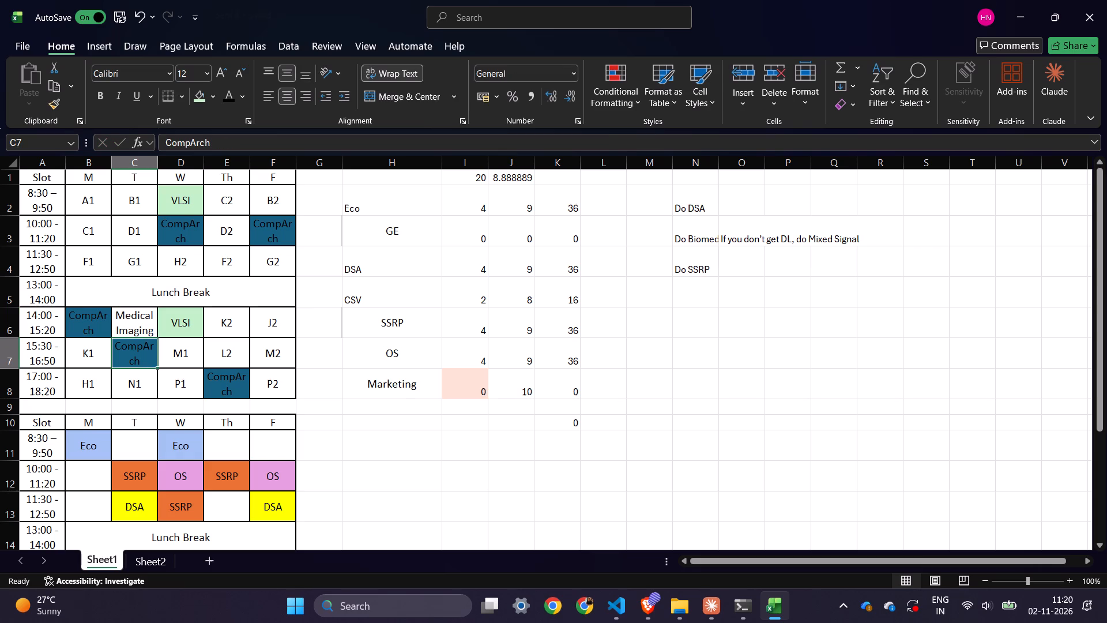
Fill the Medical Imaging cell with light orange and copy it into the Friday J2 slot at 14:00 - 15:20.
left_click(122, 323)
left_click(213, 99)
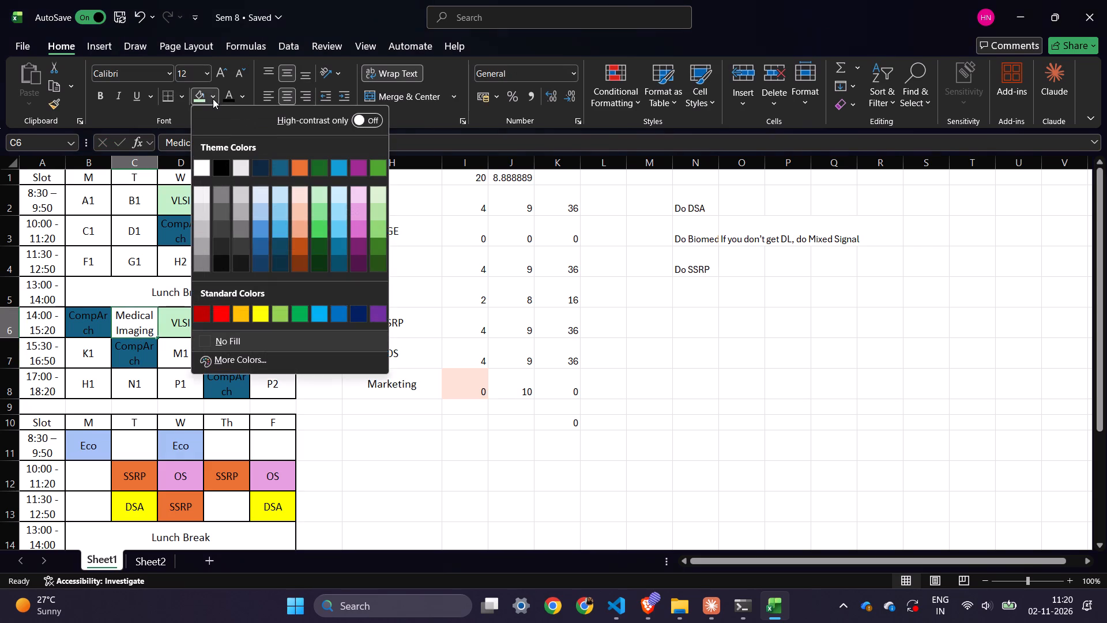
left_click(299, 208)
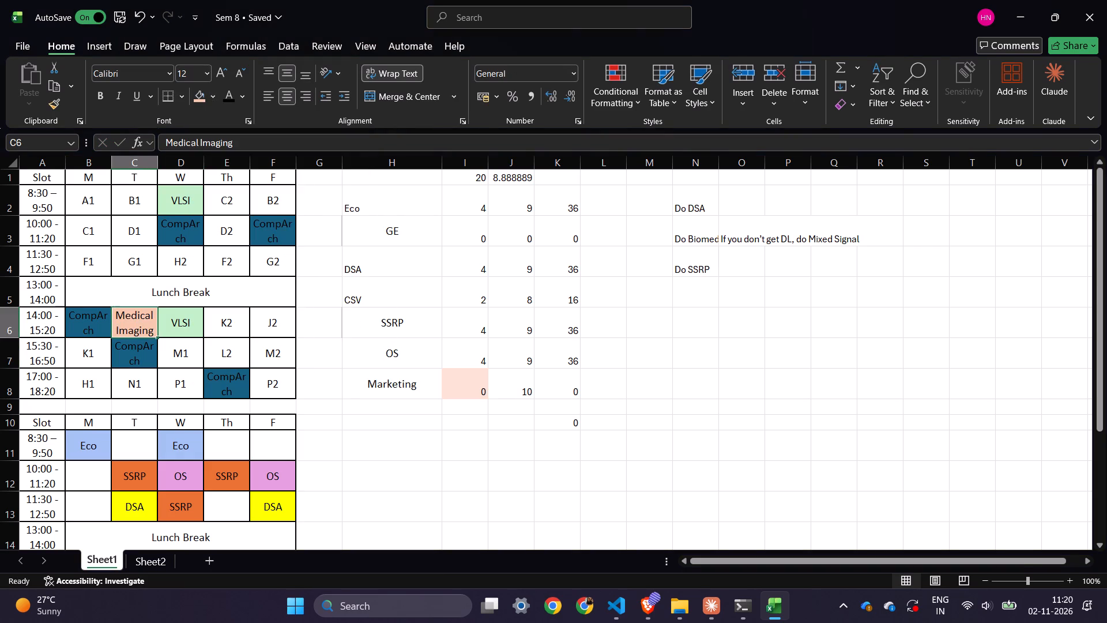
key("ctrl+c")
left_click(269, 328)
key("ctrl+v")
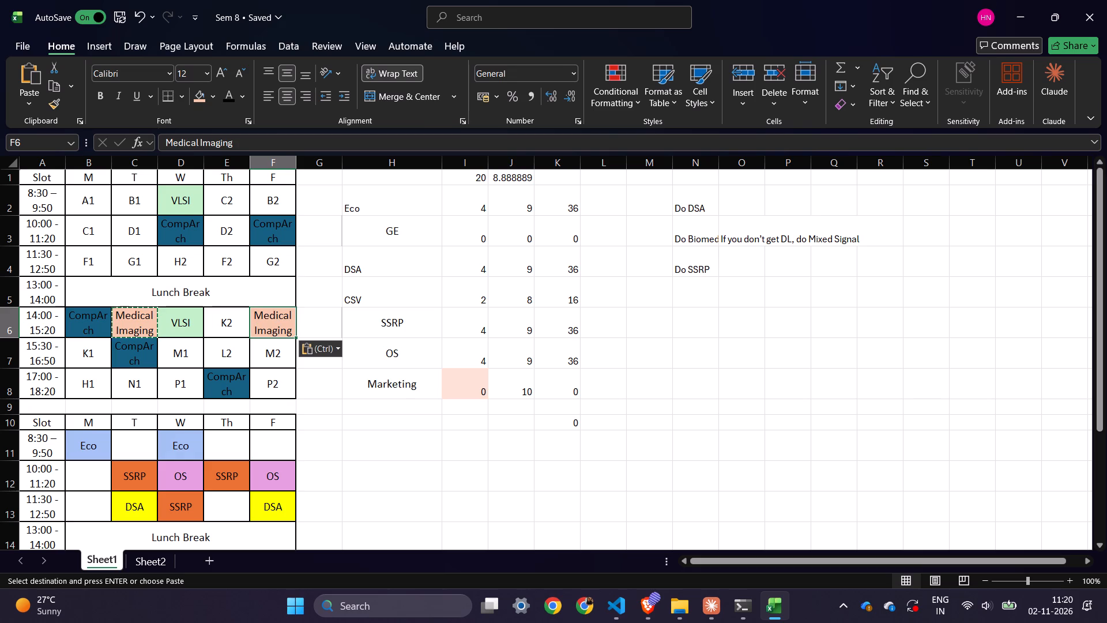
left_click(314, 404)
key("Escape")
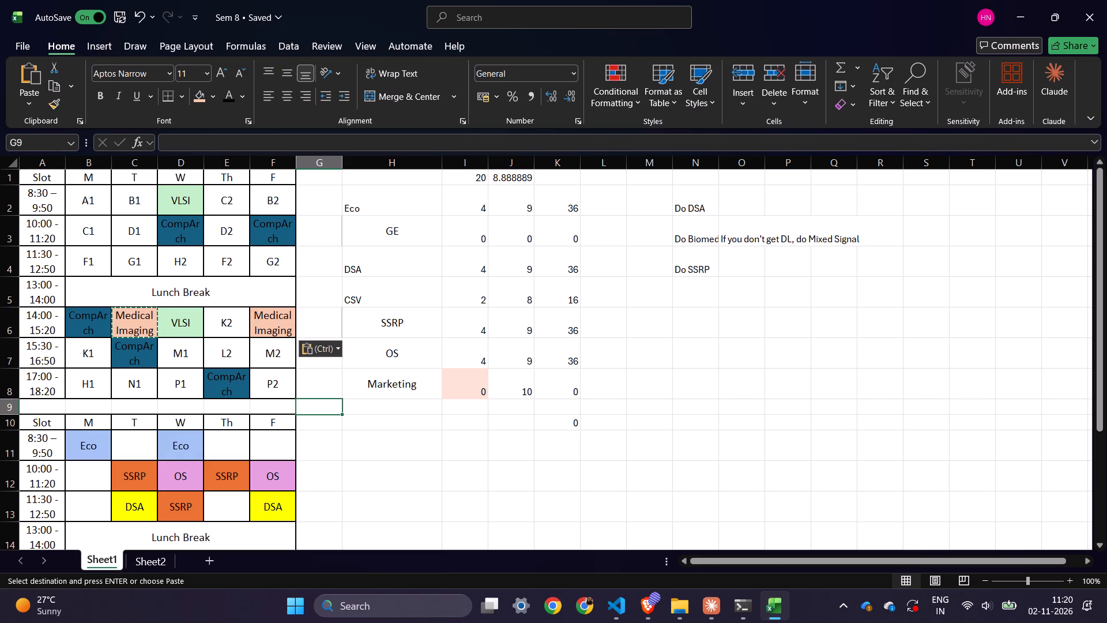
Clear the pending copy selection in the Sem 8 workbook and open the Graduation Plan workbook from the desktop.
key("Escape")
key("Escape")
key("alt+Tab")
key("alt+Tab")
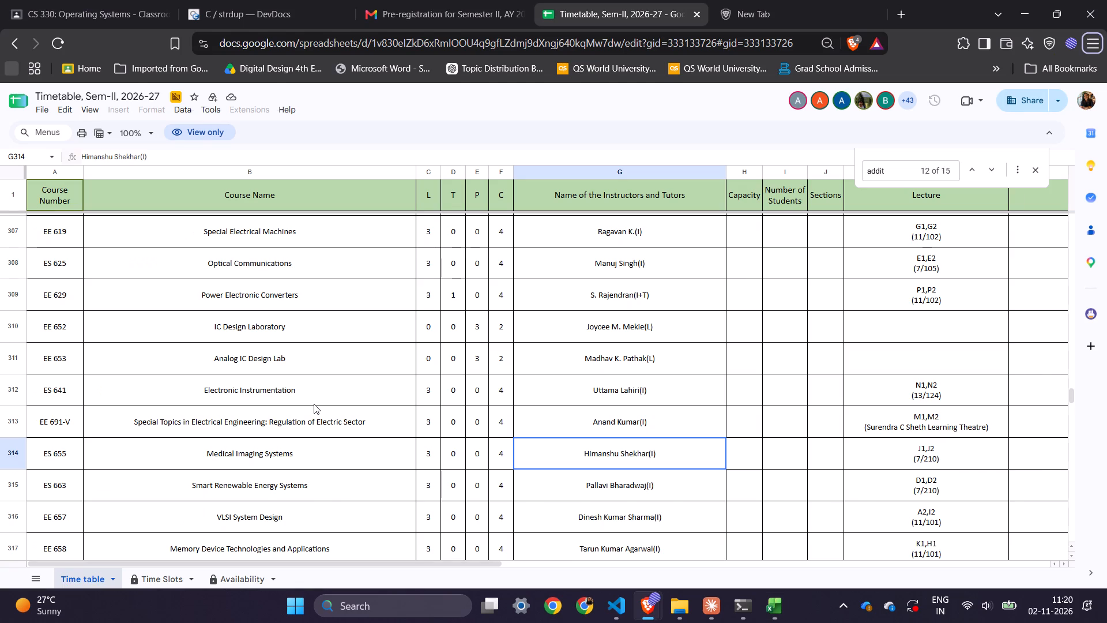
key("alt+Tab")
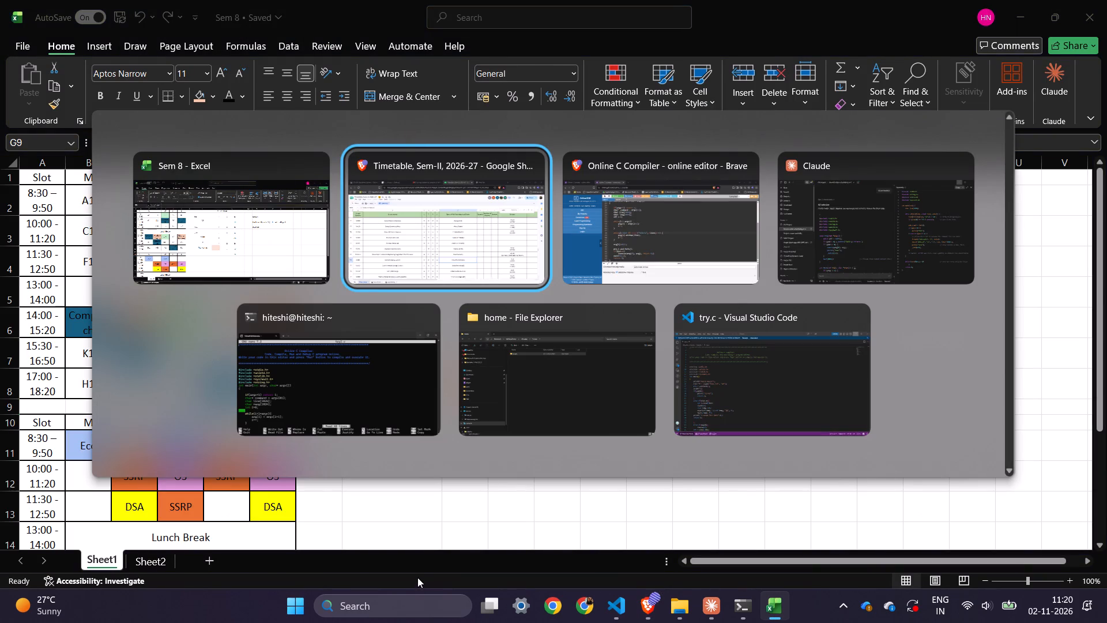
left_click(1106, 622)
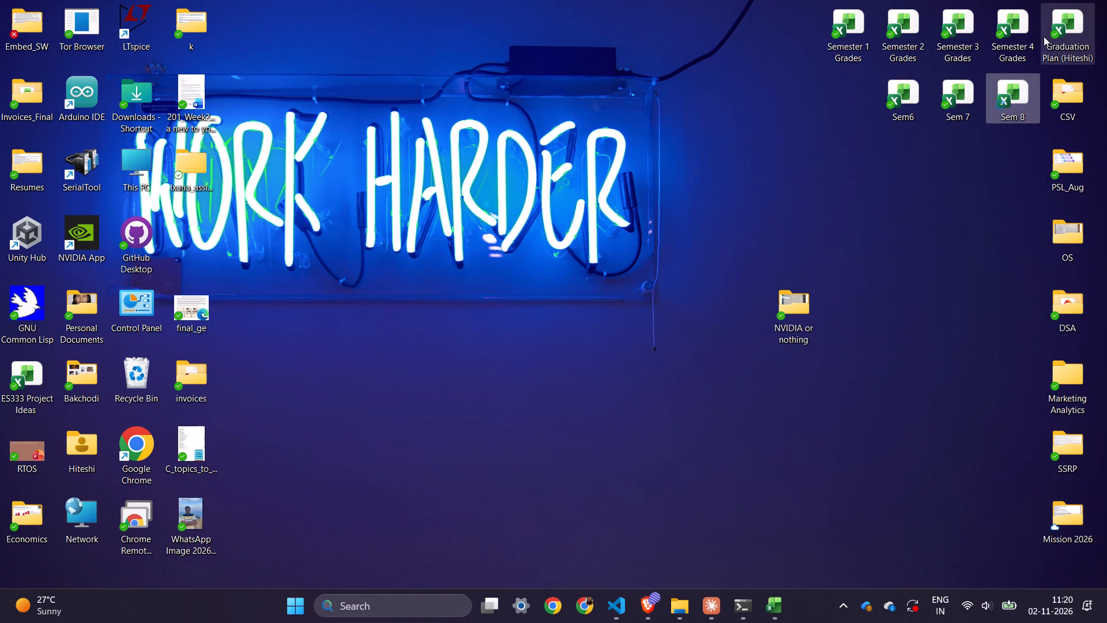
double_click(1084, 43)
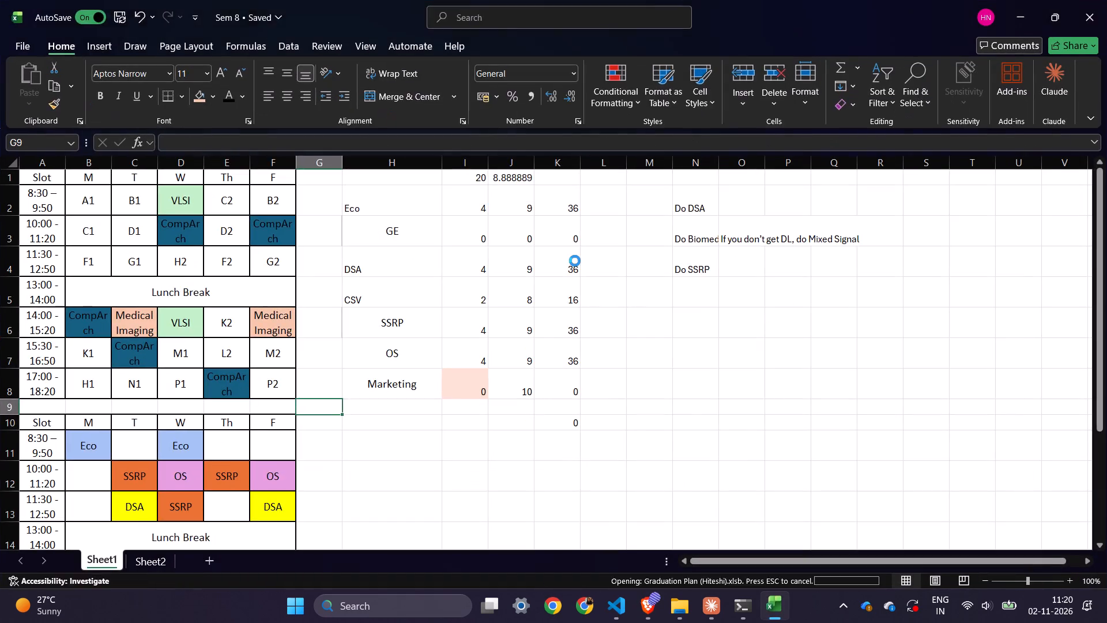
Switch to the Graduation Plan workbook and examine the Semester 8 course list, the requirement baskets and the Sem 8 notes.
key("alt+Tab")
key("alt+Tab")
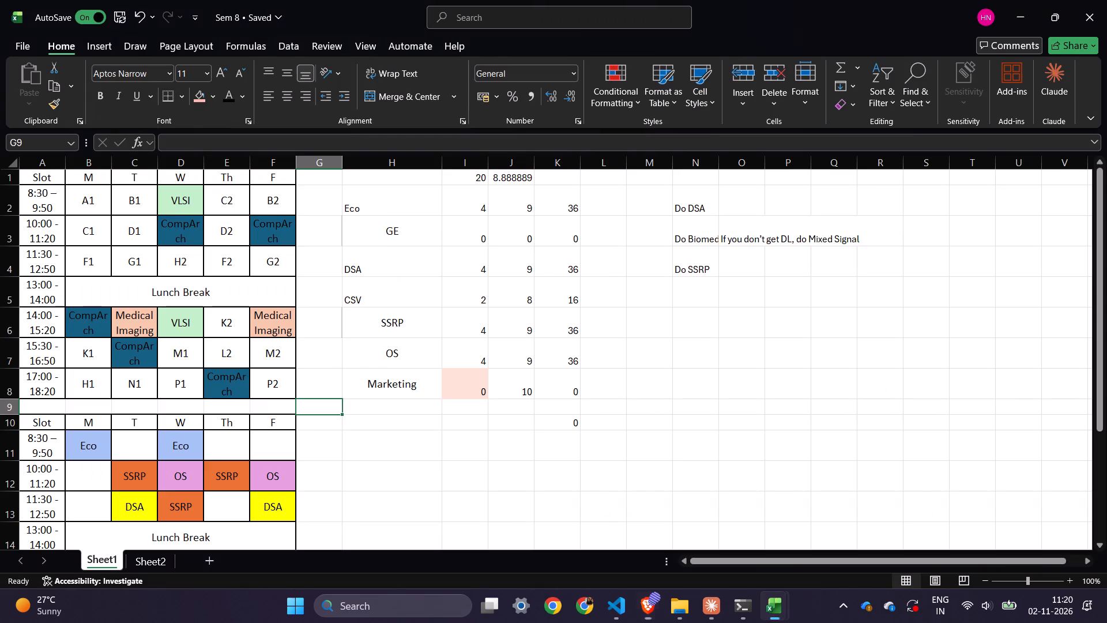
key("alt+Tab")
key("alt+Tab")
key("alt+Tab")
key("alt+Tab")
key("alt+Tab")
key("alt+Tab")
key("alt+Tab")
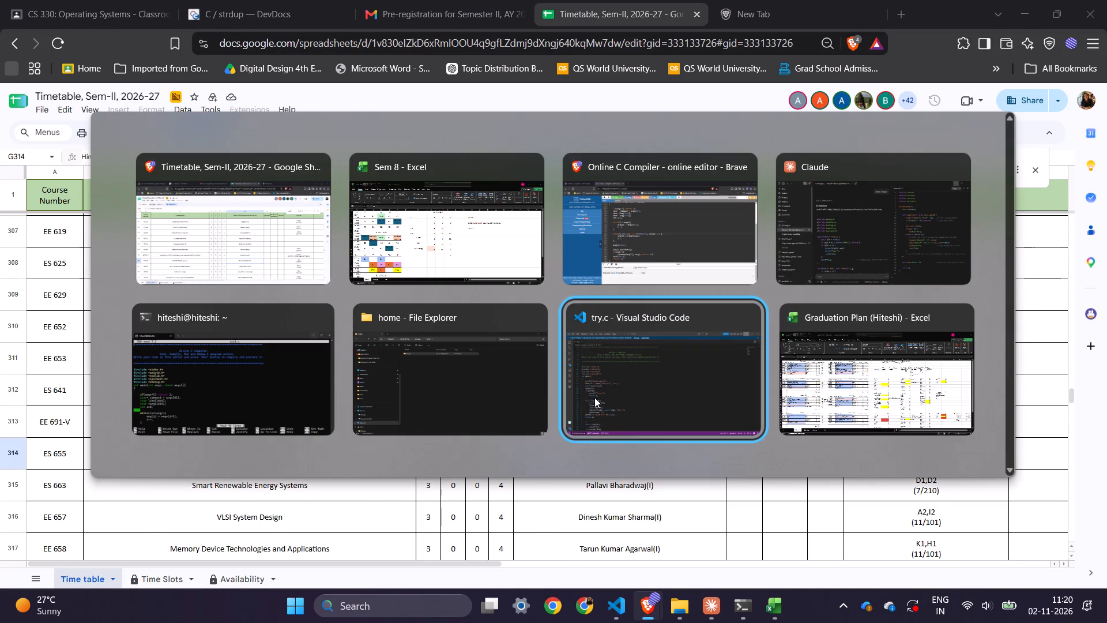
key("alt+Tab")
scroll(611, 359, "down", 2)
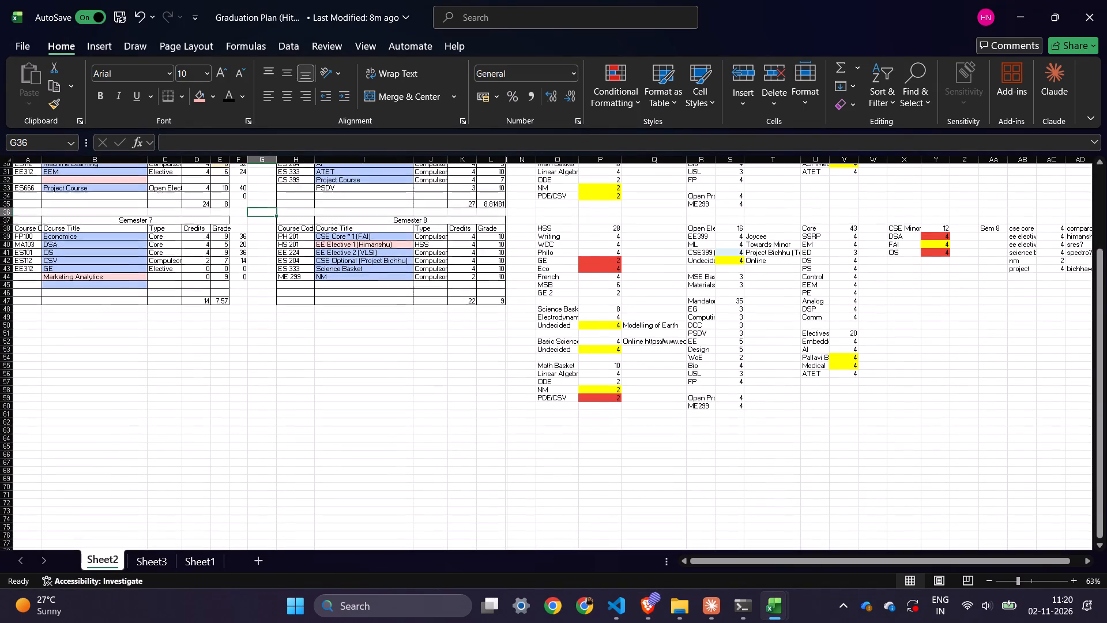
scroll(611, 359, "down", 1)
scroll(611, 359, "left", 2)
scroll(611, 359, "up", 1)
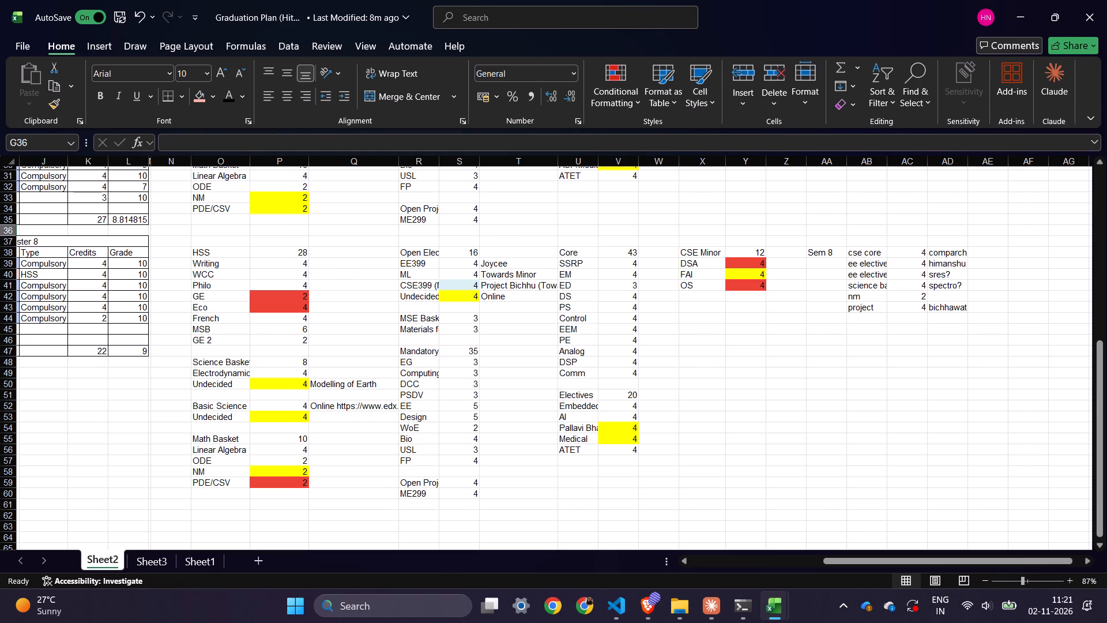
Switch to the timetable in Brave and search the page for "numerical" and "method" with the browser's find.
key("alt+Tab")
key("alt+Tab")
key("alt+Tab")
key("alt+Tab")
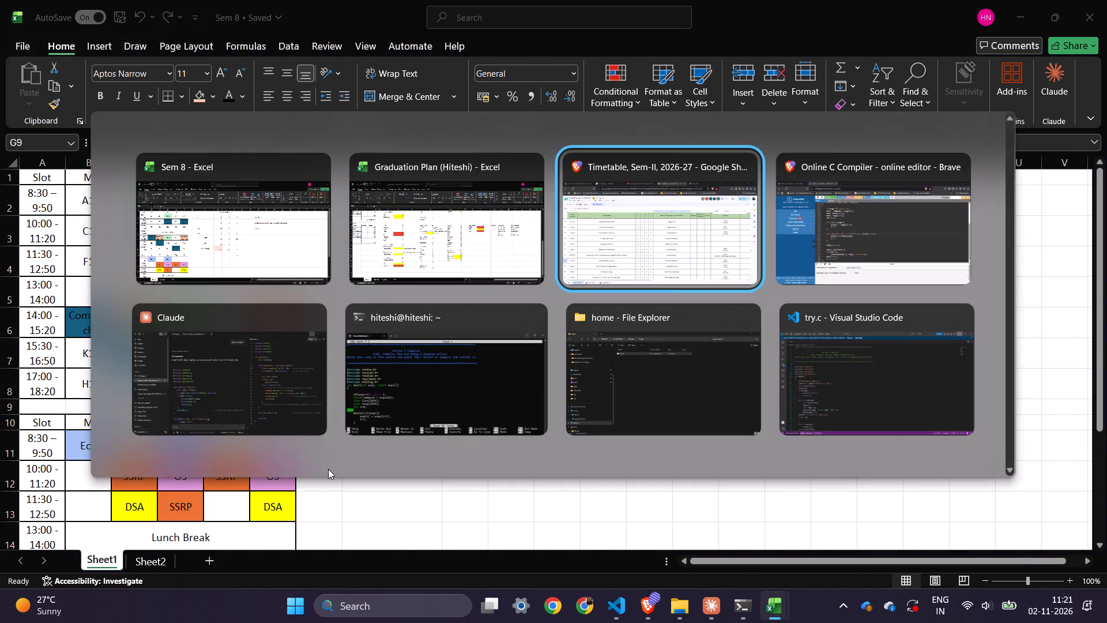
key("ctrl+f")
type("numerical")
key("ctrl+a")
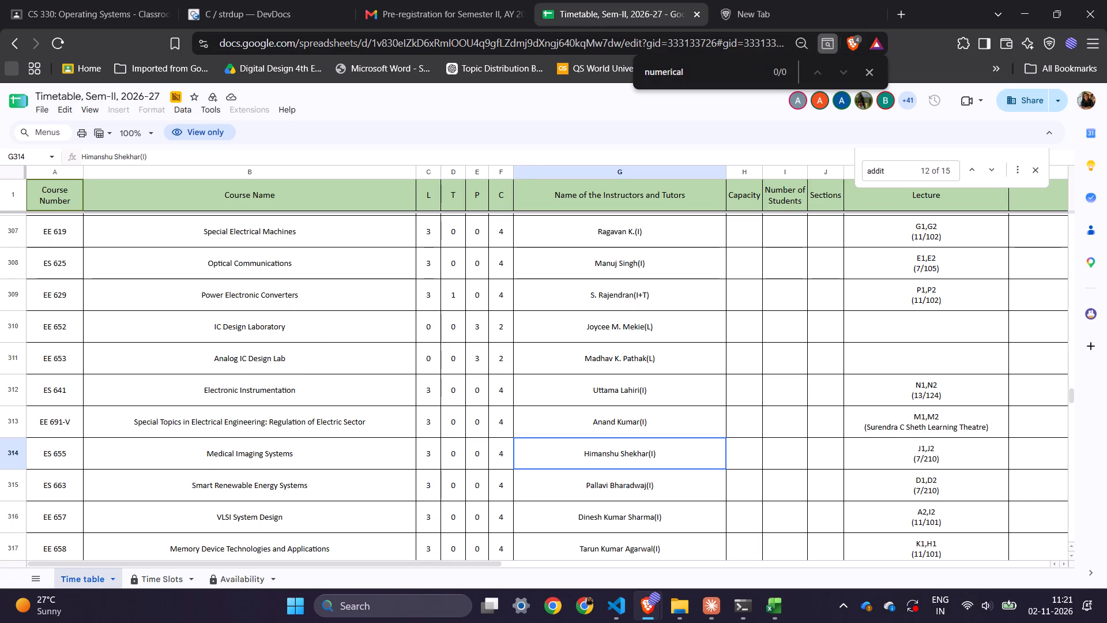
key("BackSpace")
type("method")
left_click(361, 322)
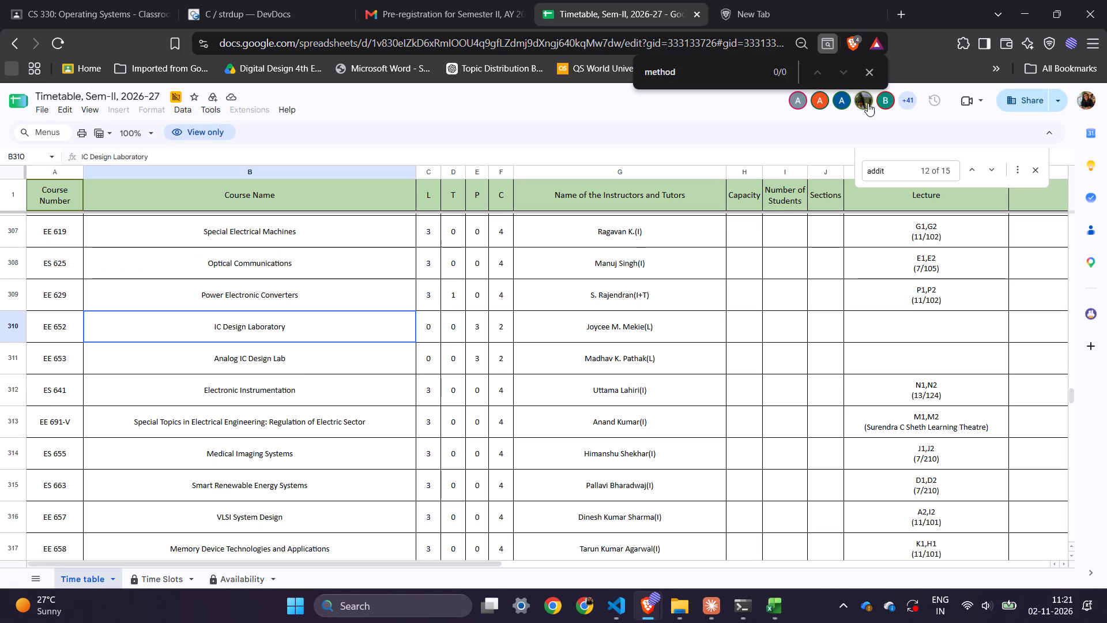
left_click(869, 70)
Search the timetable sheet for "numeri" and "methods" and check the lecture and tutorial slots of the second-half Numerical Methods course.
double_click(891, 166)
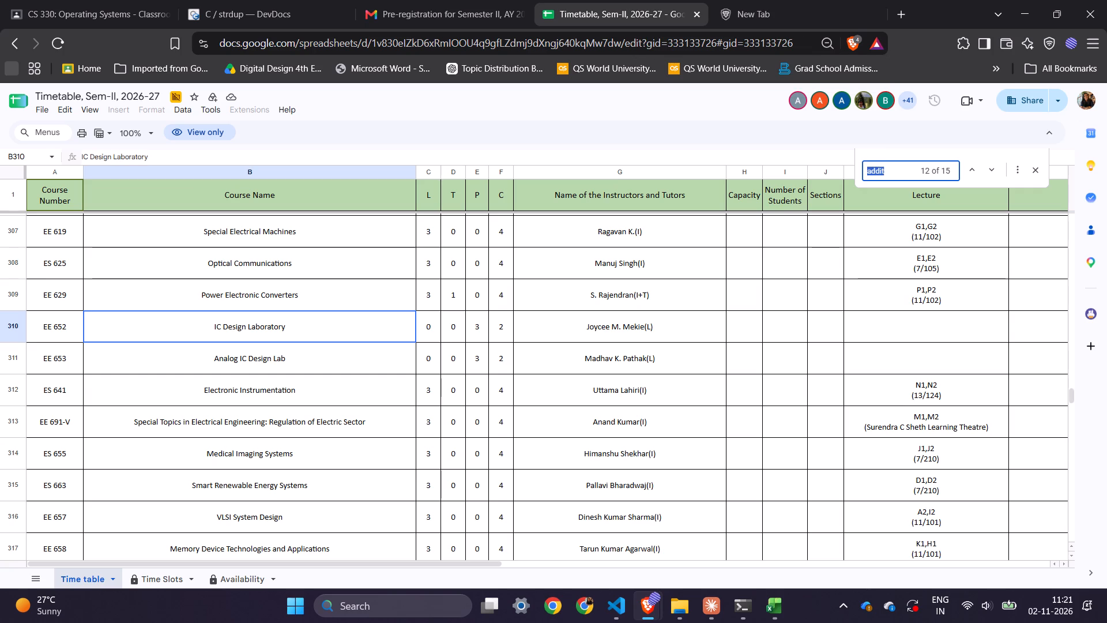
type("numeri")
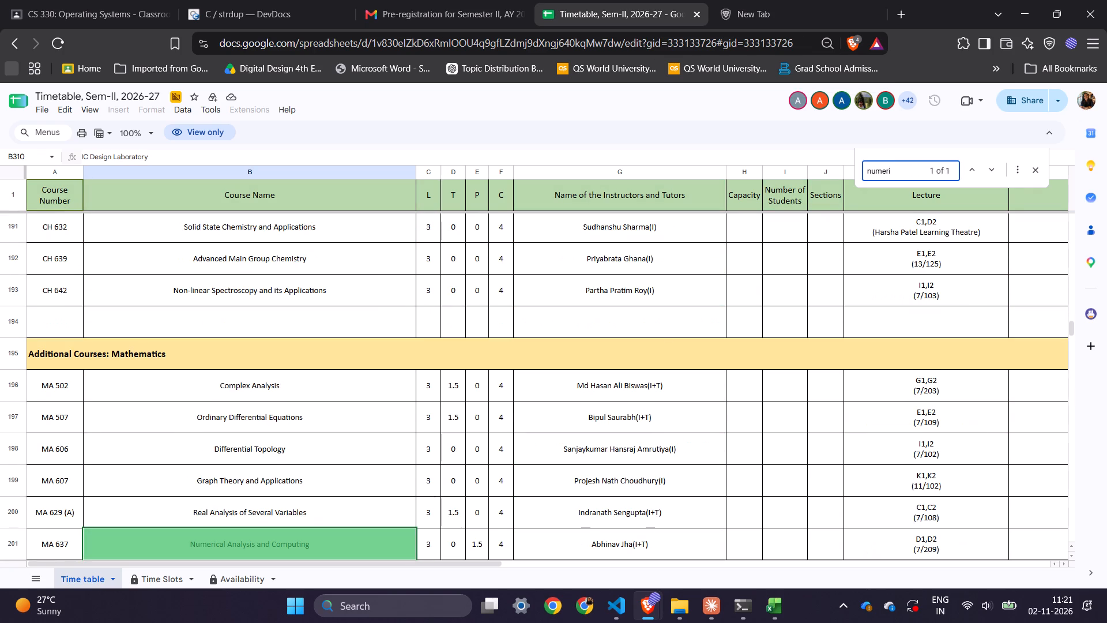
key("Return")
key("BackSpace")
key("BackSpace")
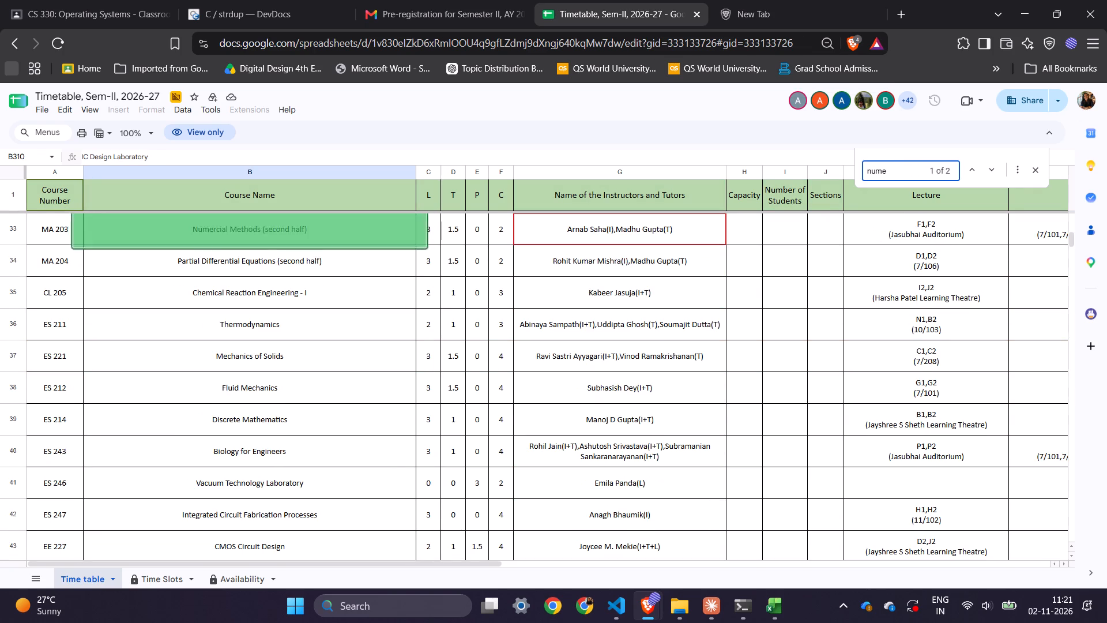
key("BackSpace")
key("BackSpace")
key("BackSpace")
key("BackSpace")
type("metho")
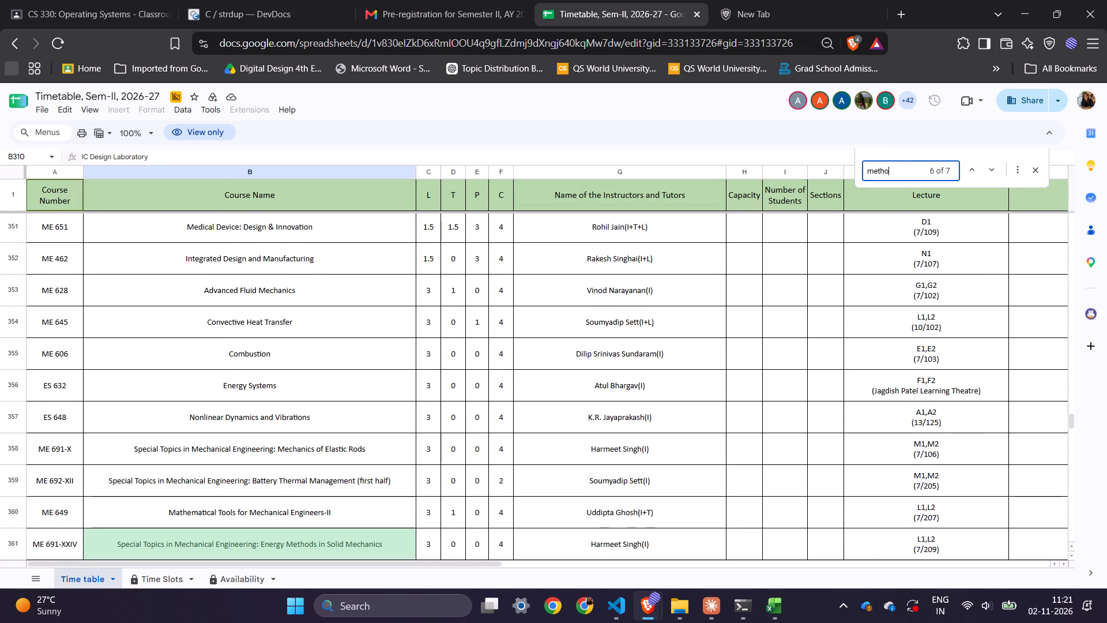
type("ds")
key("Return")
key("Return")
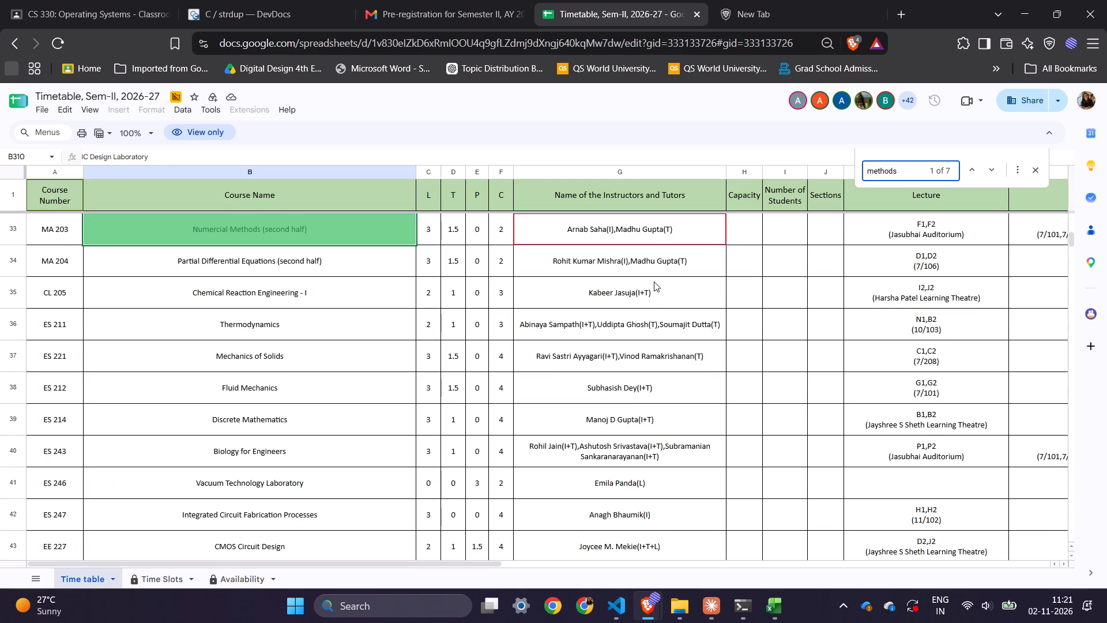
scroll(654, 282, "up", 1)
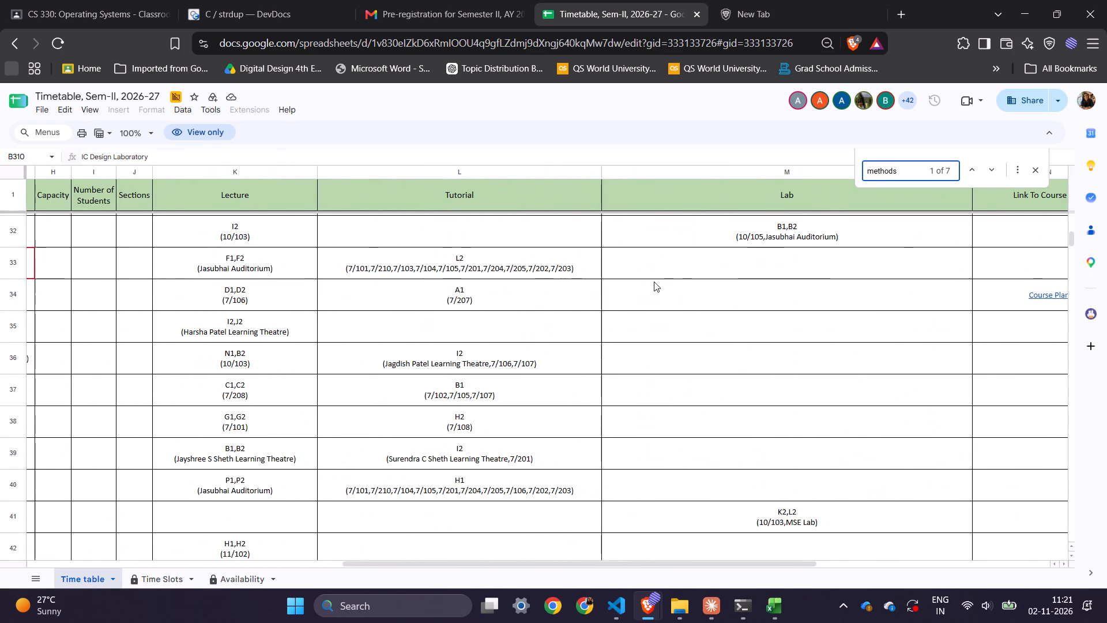
scroll(654, 282, "up", 1)
scroll(654, 282, "right", 5)
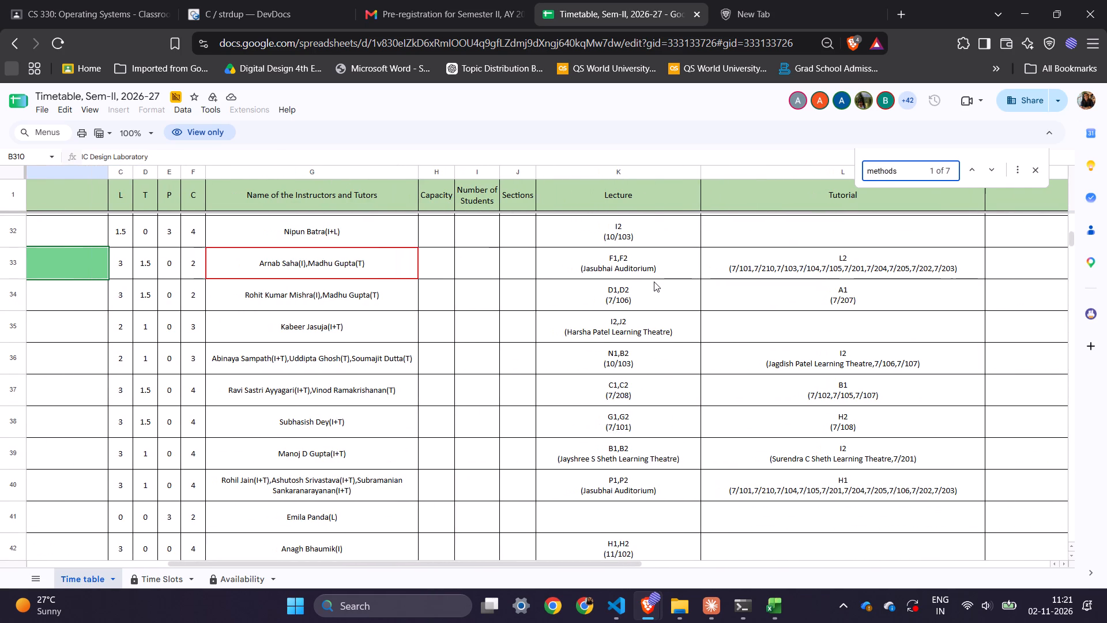
scroll(654, 282, "left", 3)
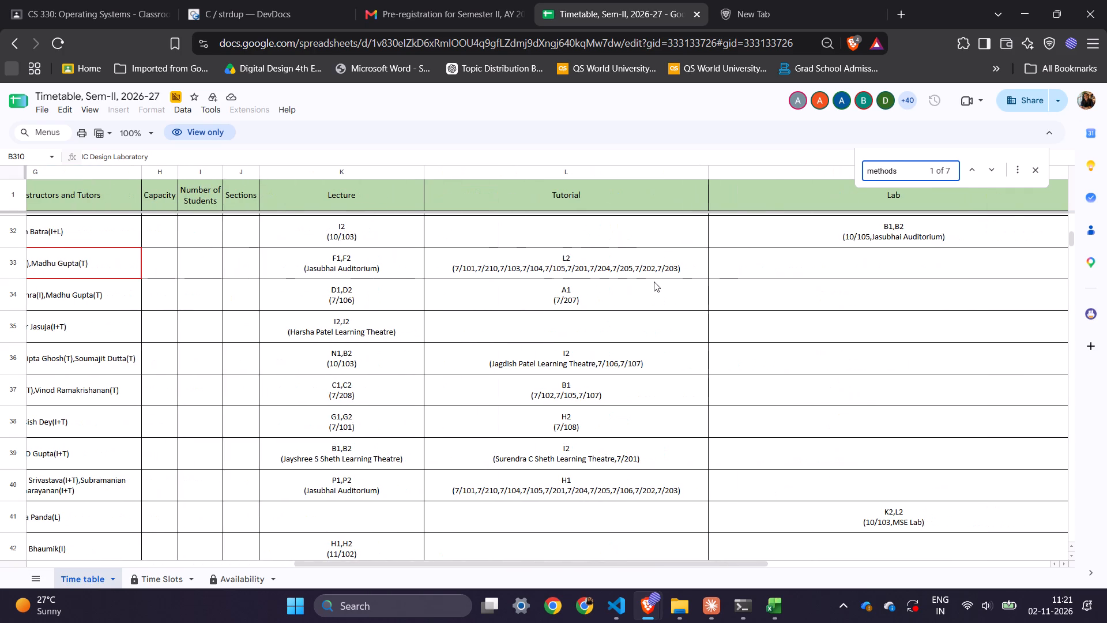
Switch to the Sem 8 workbook in Excel and replace the Monday F1, Thursday F2 and Thursday L2 slots with NM.
key("alt+Tab")
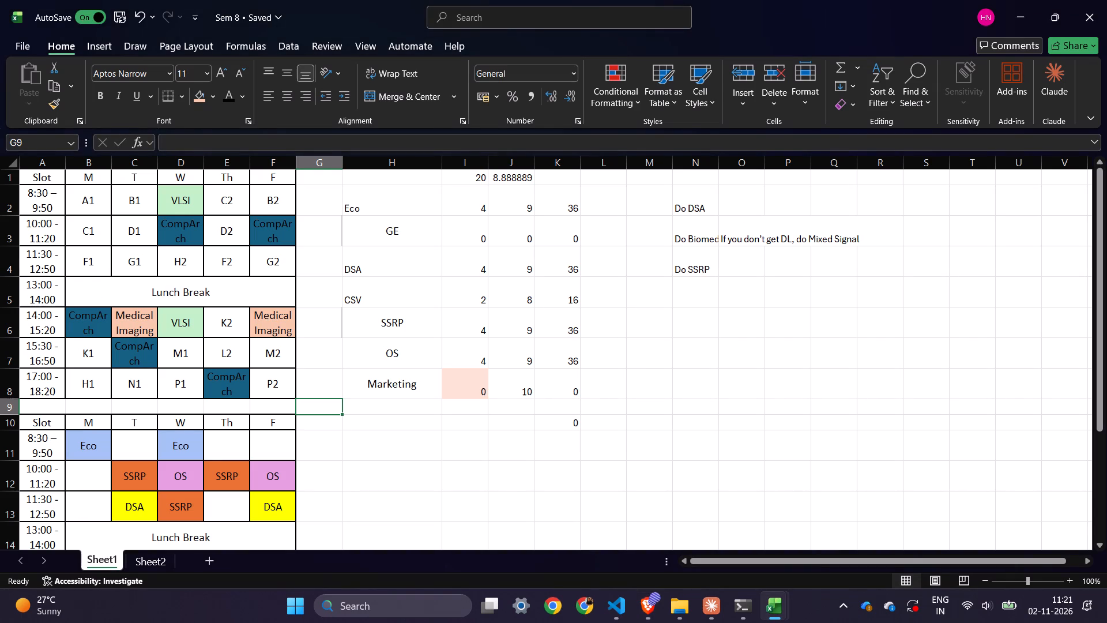
left_click(91, 269)
type("NM")
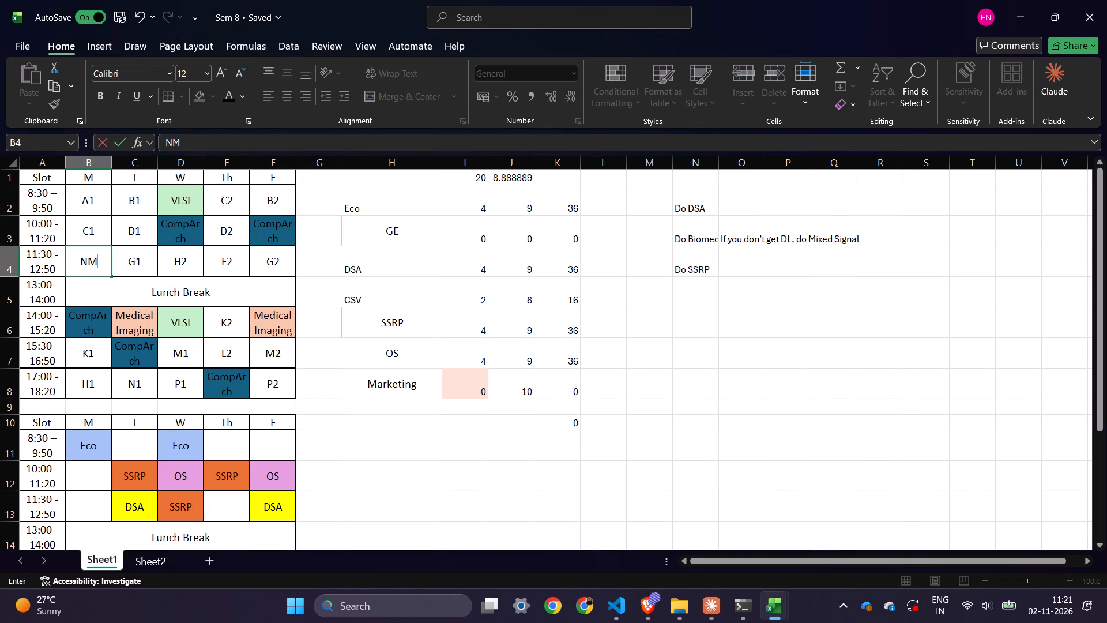
left_click(210, 95)
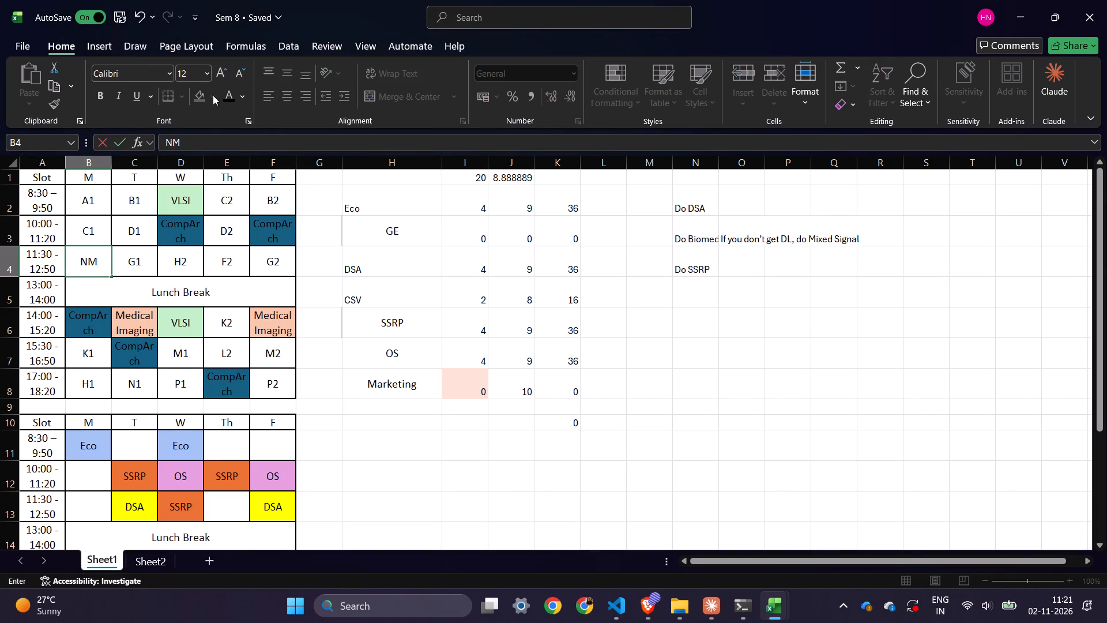
left_click(213, 95)
left_click(234, 268)
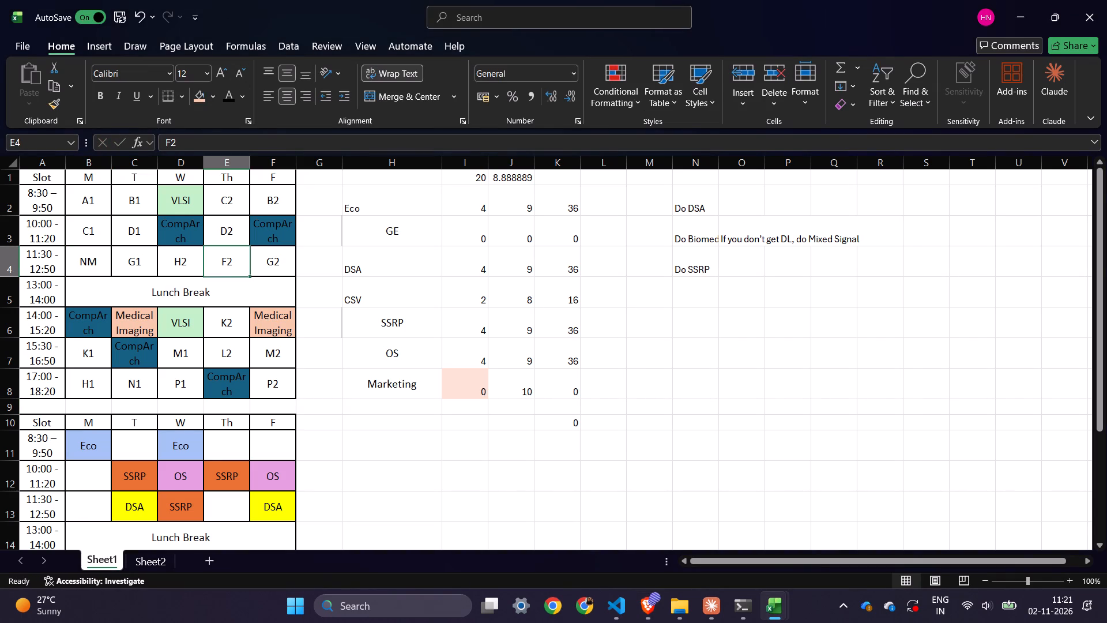
type("NM")
key("alt+Tab")
key("alt+Tab")
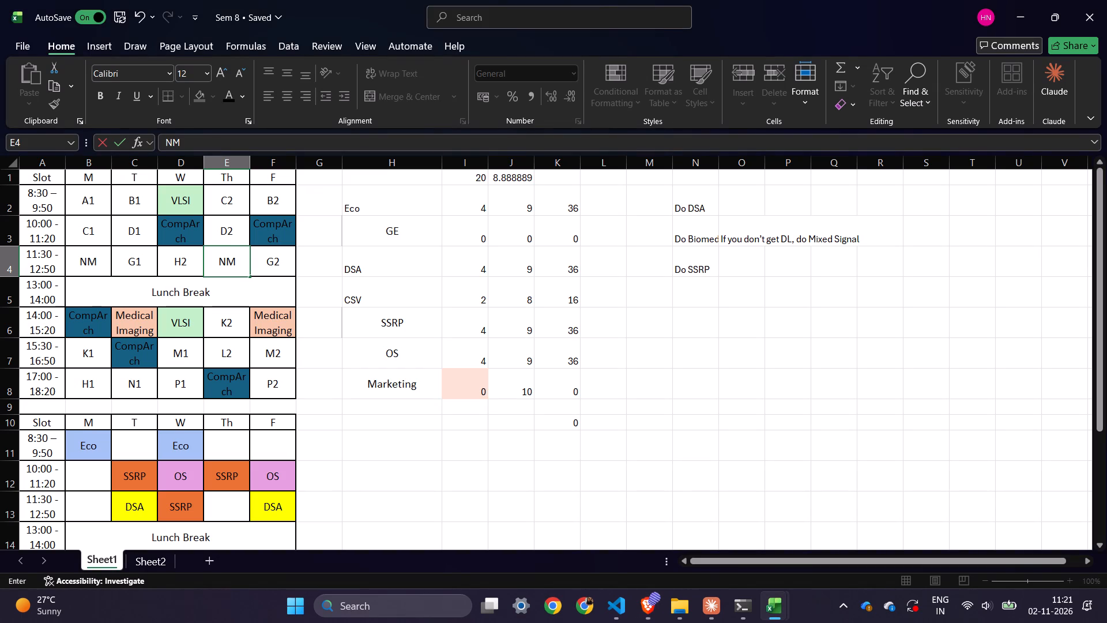
left_click(229, 356)
type("NM")
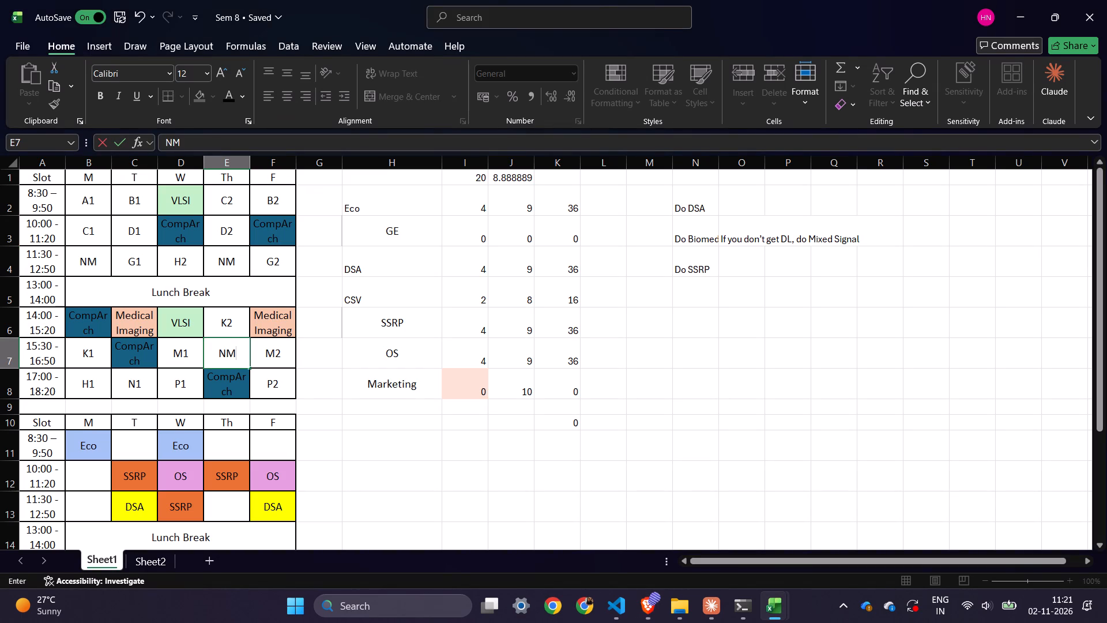
Fill the three NM cells in the upper slot grid with yellow.
left_click(83, 262)
left_click(209, 99)
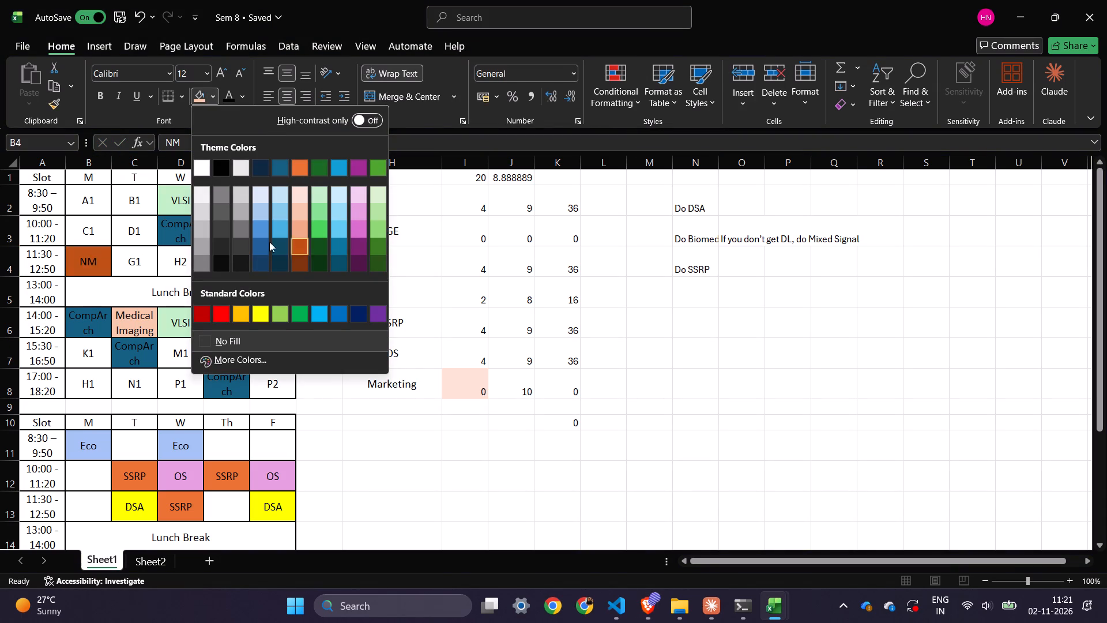
left_click(258, 310)
left_click(219, 258)
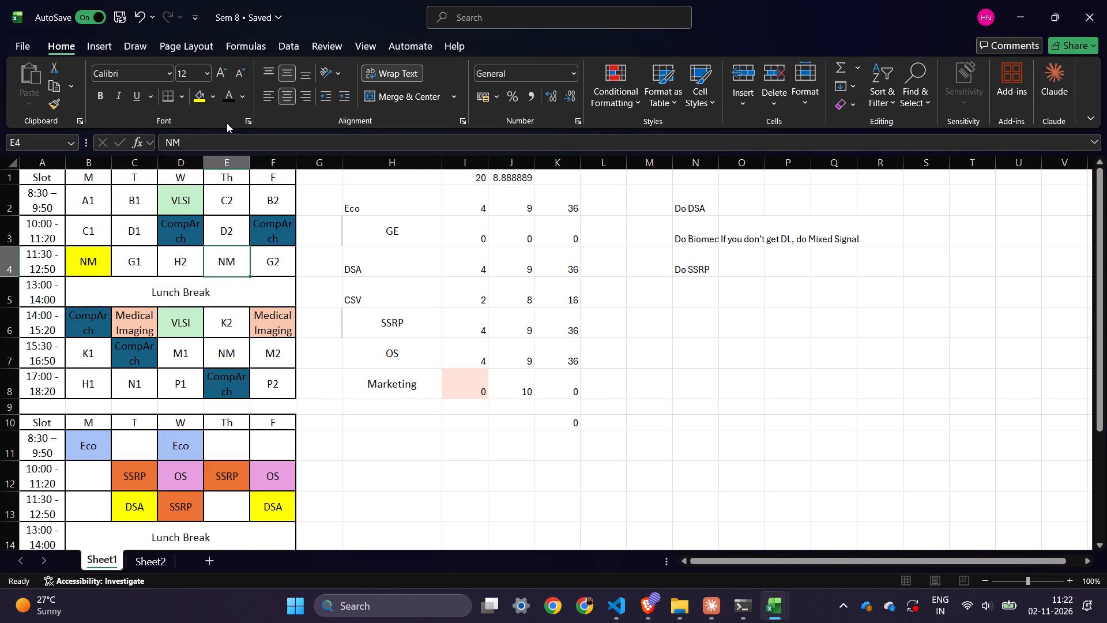
left_click(194, 96)
left_click(234, 355)
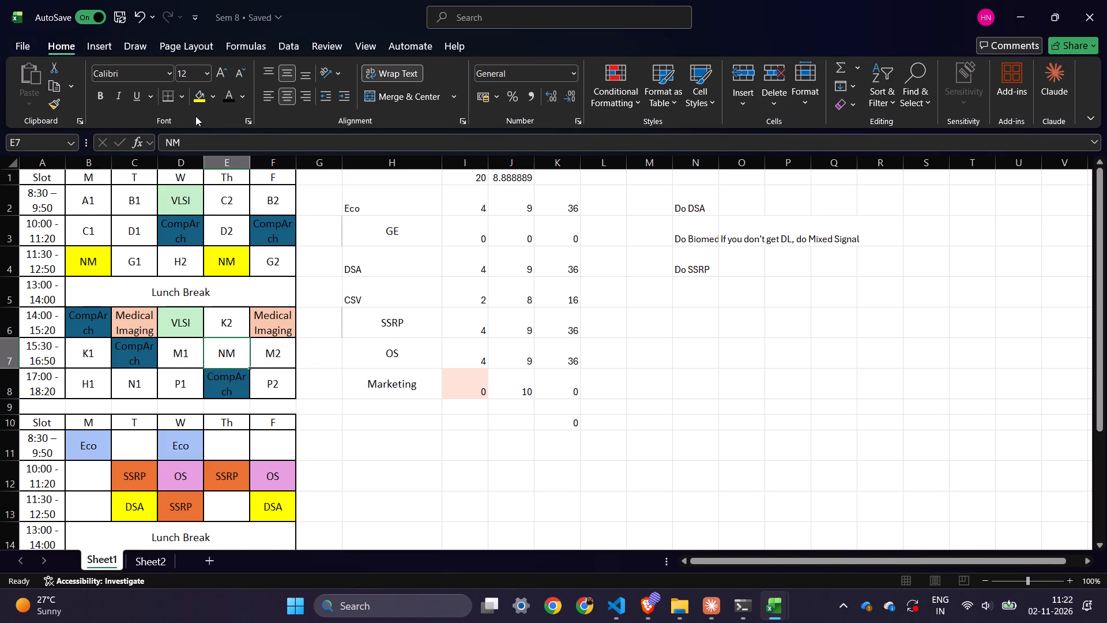
left_click(194, 103)
left_click(314, 306)
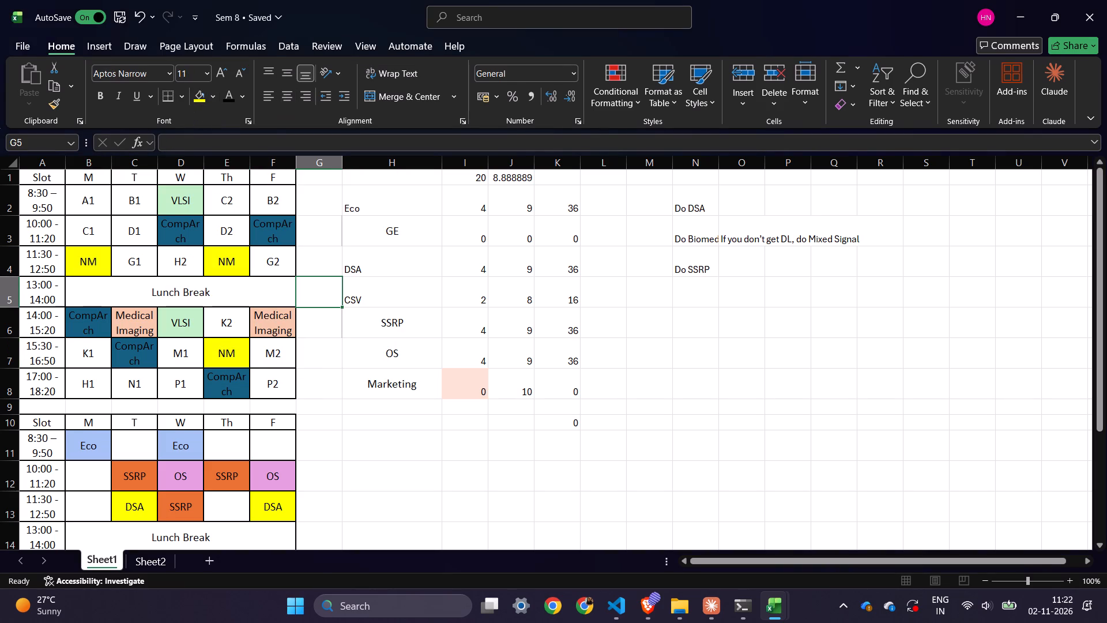
Switch to the timetable in Brave and review the second-half Numerical Methods and neighbouring second-year courses with their lecture and tutorial slots.
key("Tab")
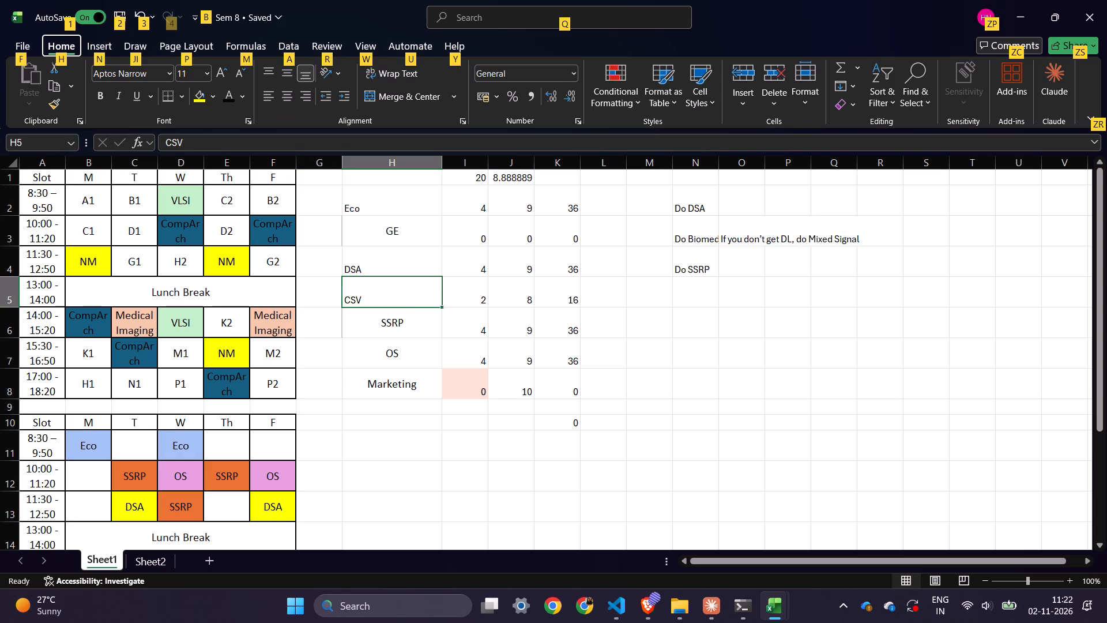
left_click(343, 313)
key("alt+Tab")
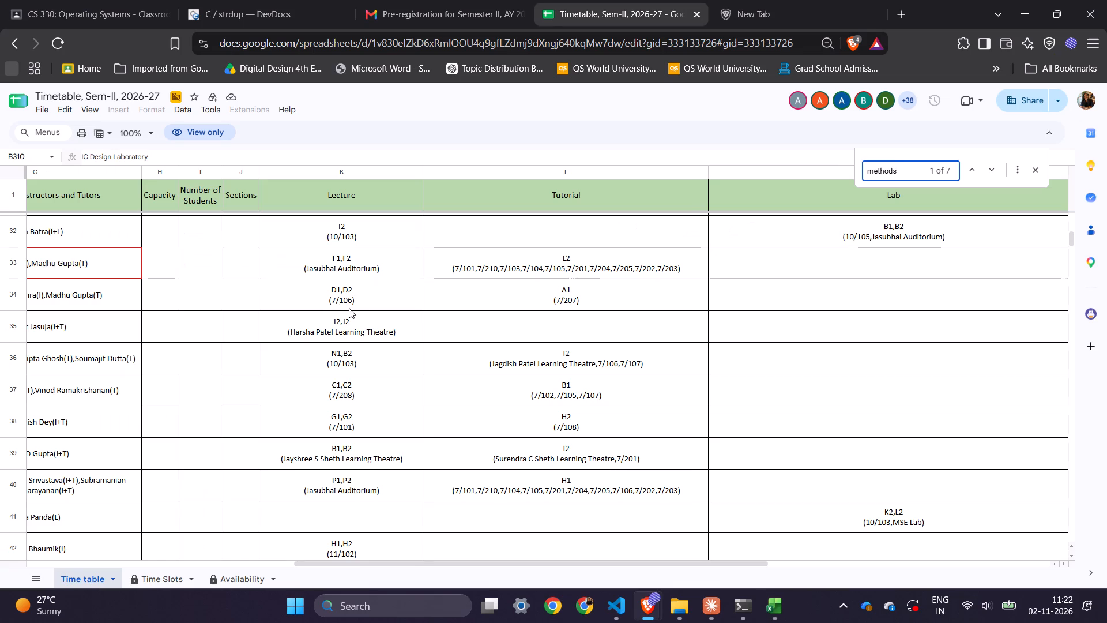
scroll(227, 299, "right", 2)
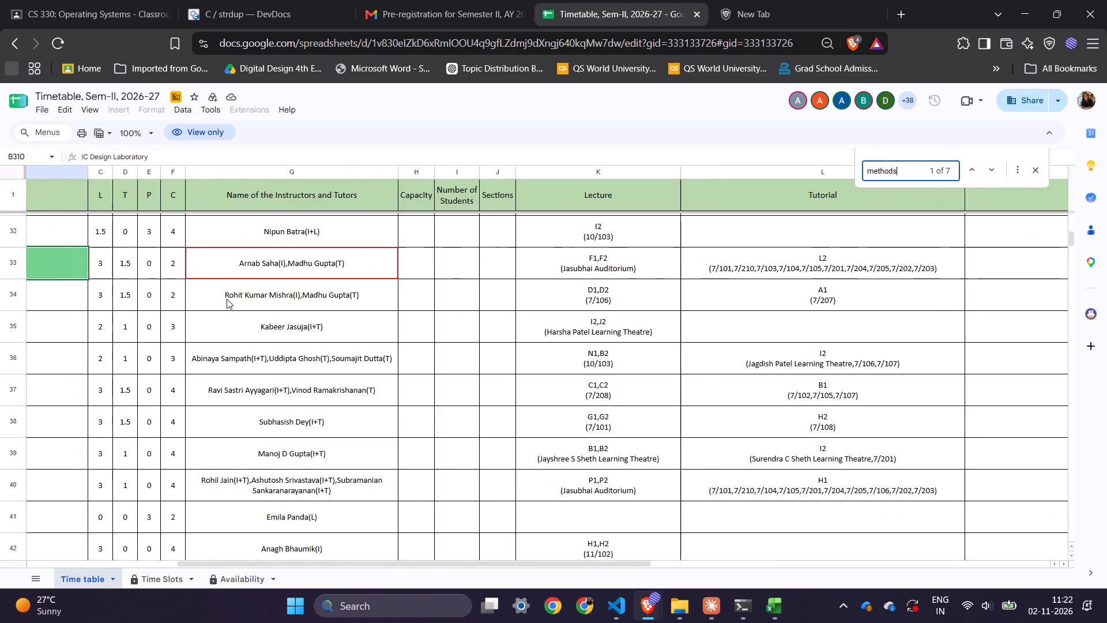
scroll(227, 299, "right", 5)
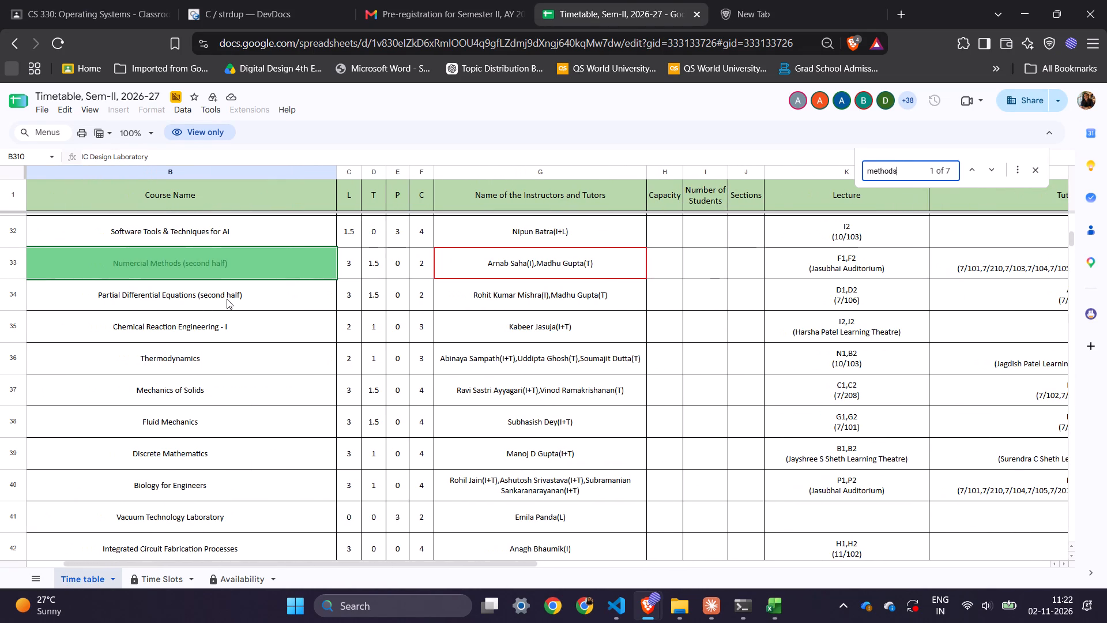
scroll(227, 299, "left", 1)
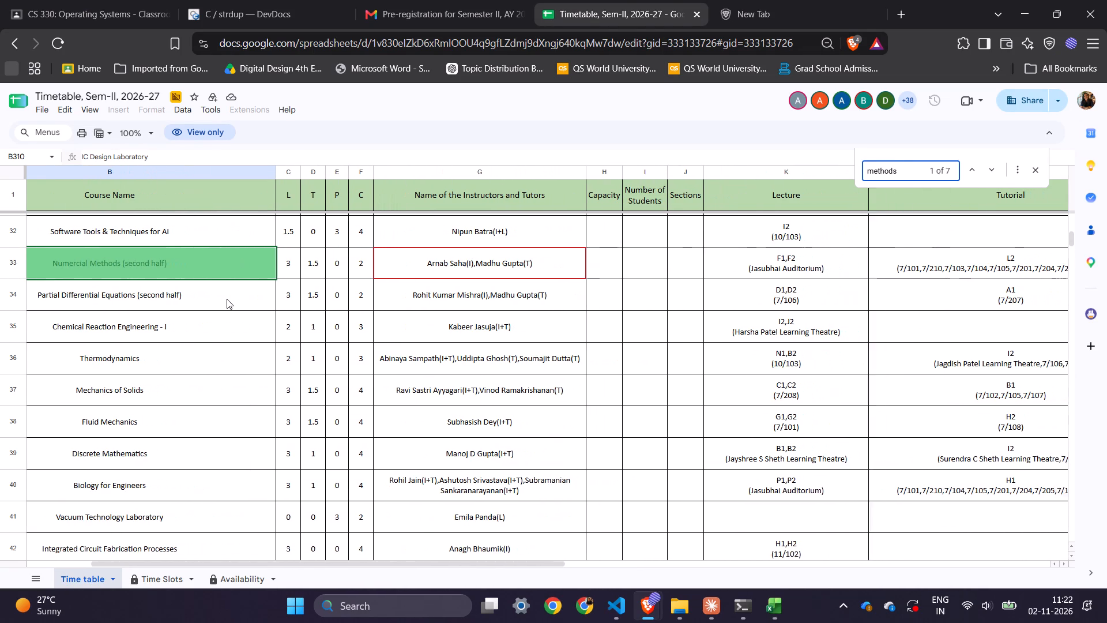
scroll(227, 299, "left", 4)
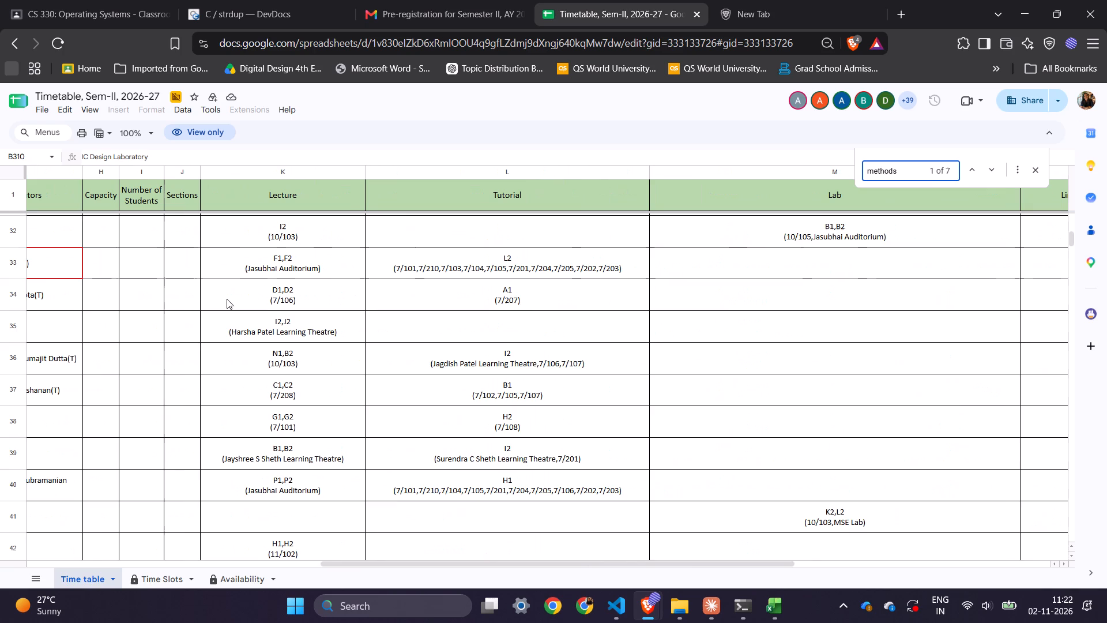
scroll(227, 299, "up", 1)
scroll(227, 299, "left", 1)
Switch through the Sem 8 workbook to the Graduation Plan workbook in Excel to consult the Semester 8 course list.
key("alt+Tab")
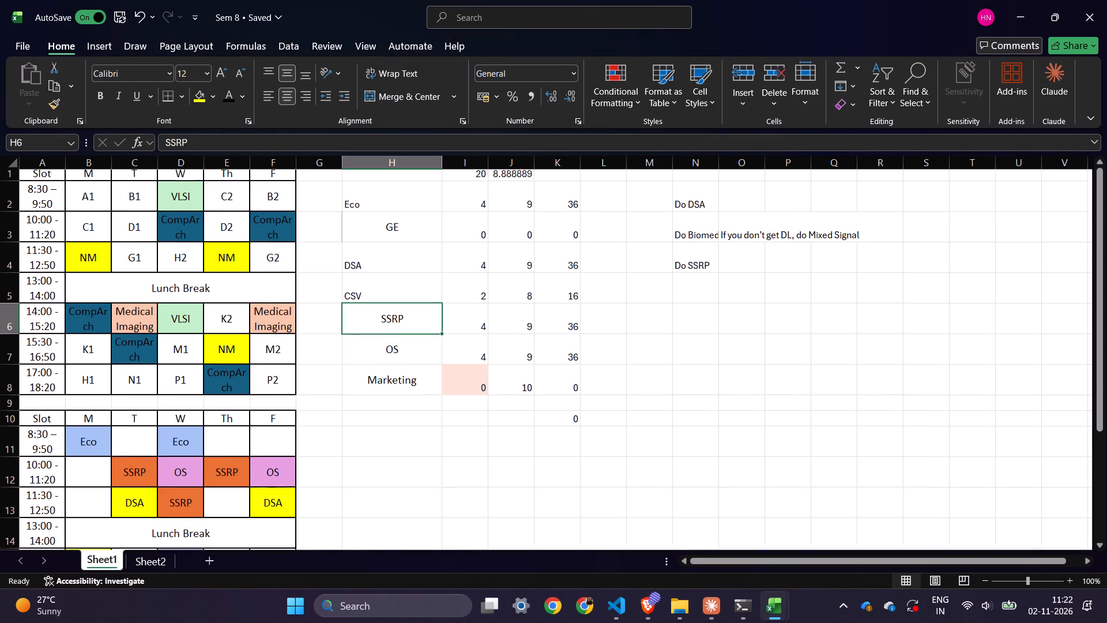
key("alt+Tab")
key("alt+Tab")
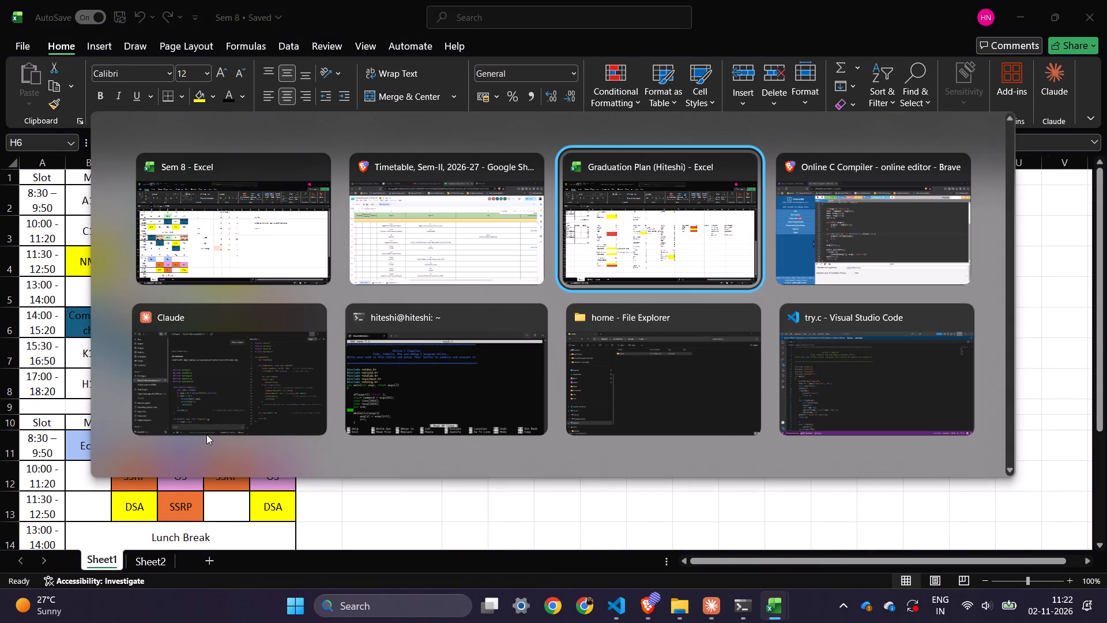
key("alt+Tab")
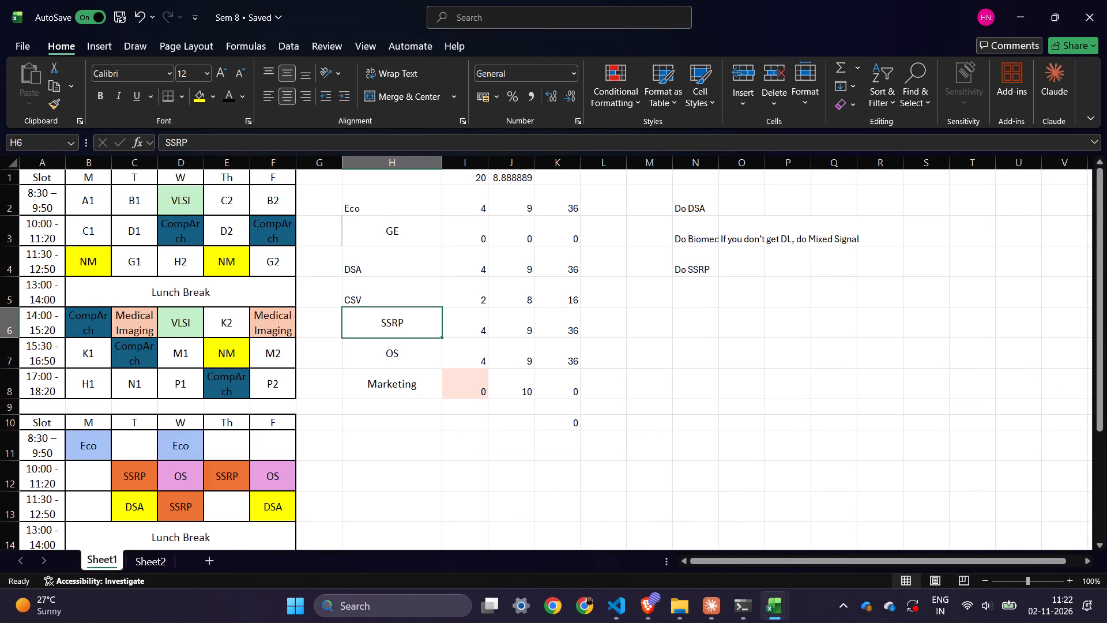
key("alt+Tab")
Switch back to the timetable in Brave, check the Time Slots sheet, and return to the second-year course names in the Time table sheet.
key("alt+Tab")
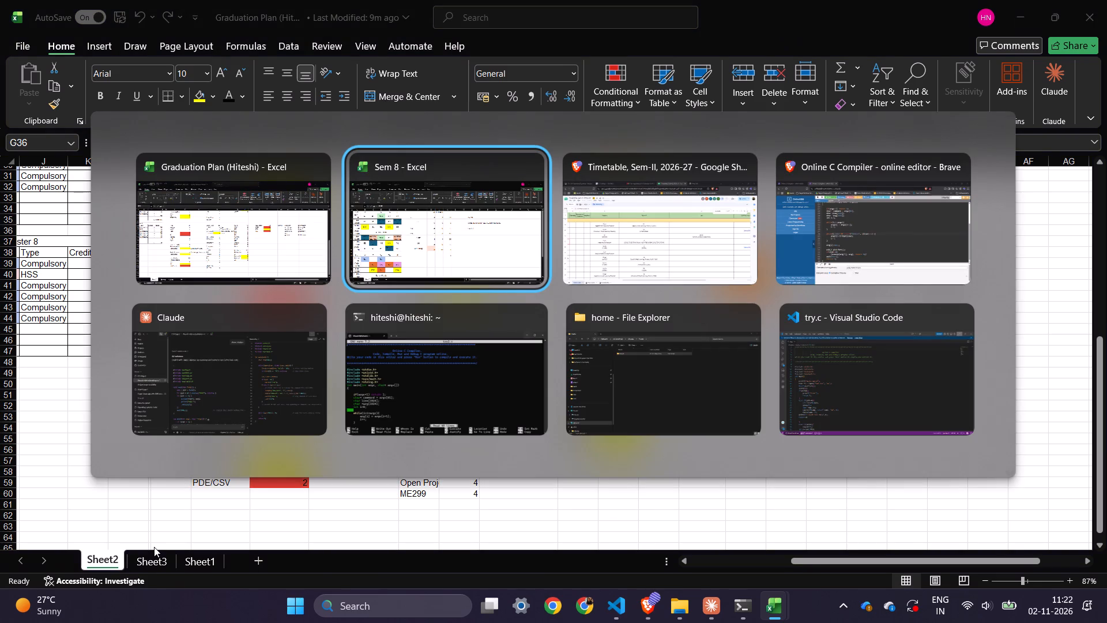
key("alt+Tab")
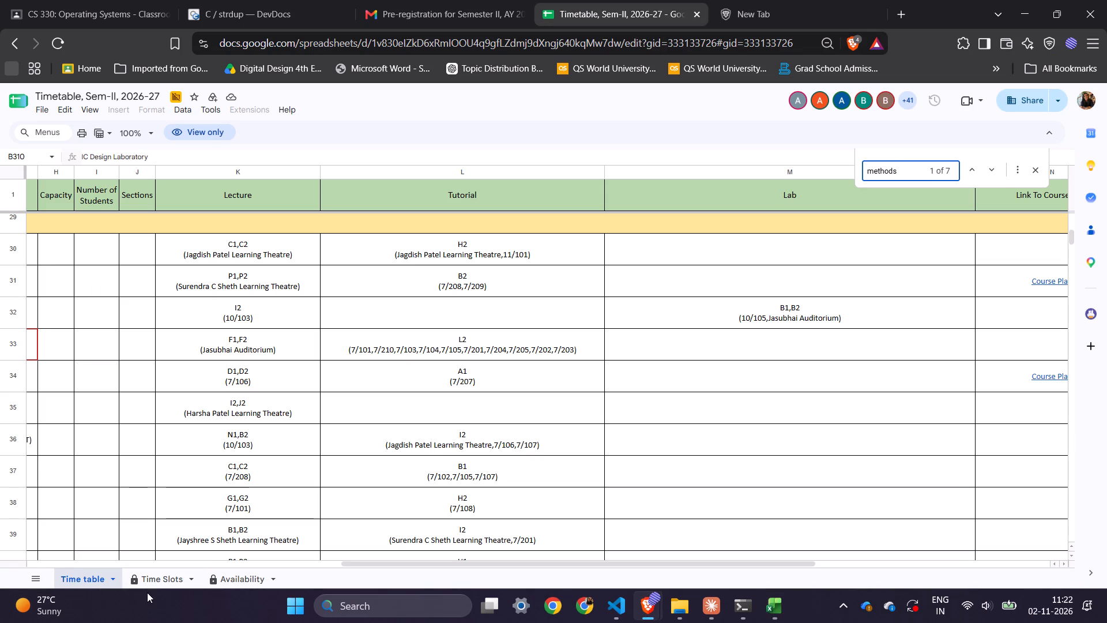
left_click(147, 581)
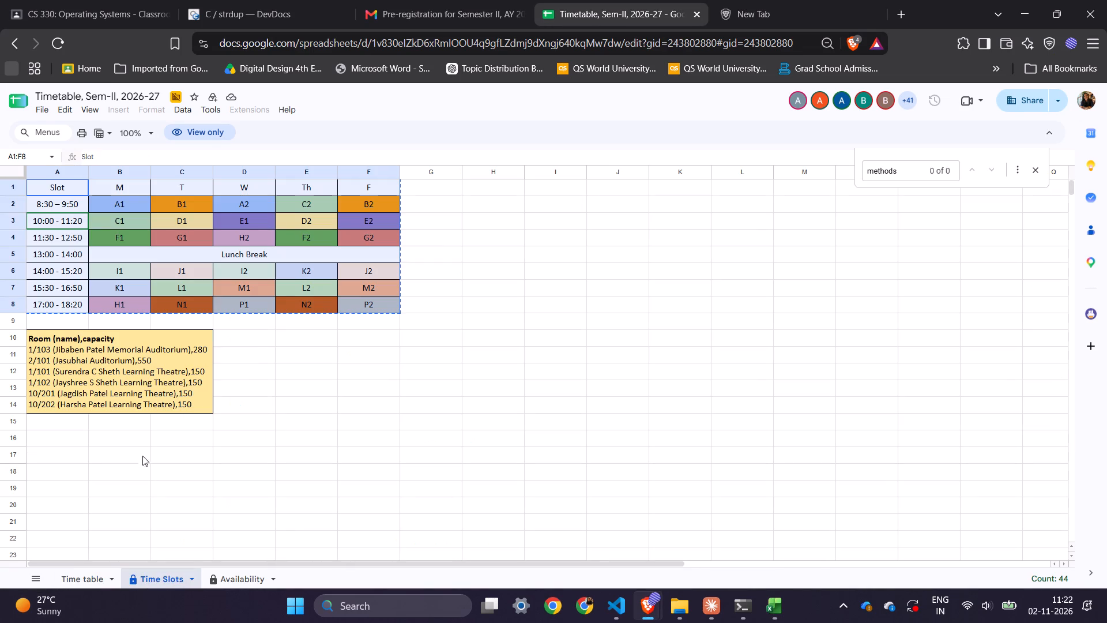
key("alt+Tab")
key("alt+Tab")
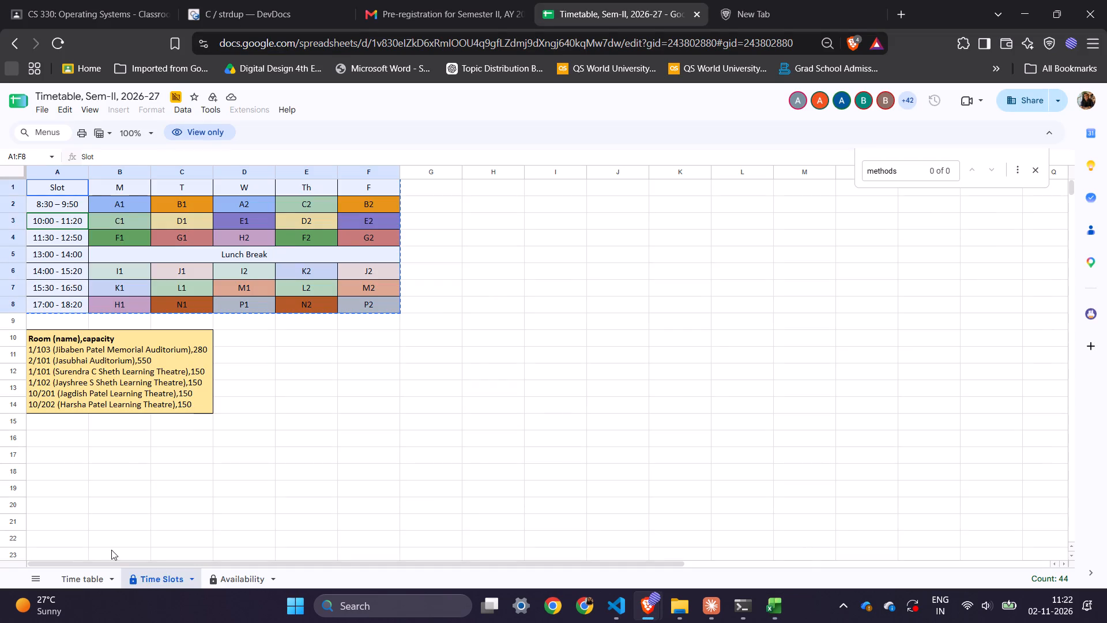
left_click(83, 573)
scroll(259, 365, "right", 7)
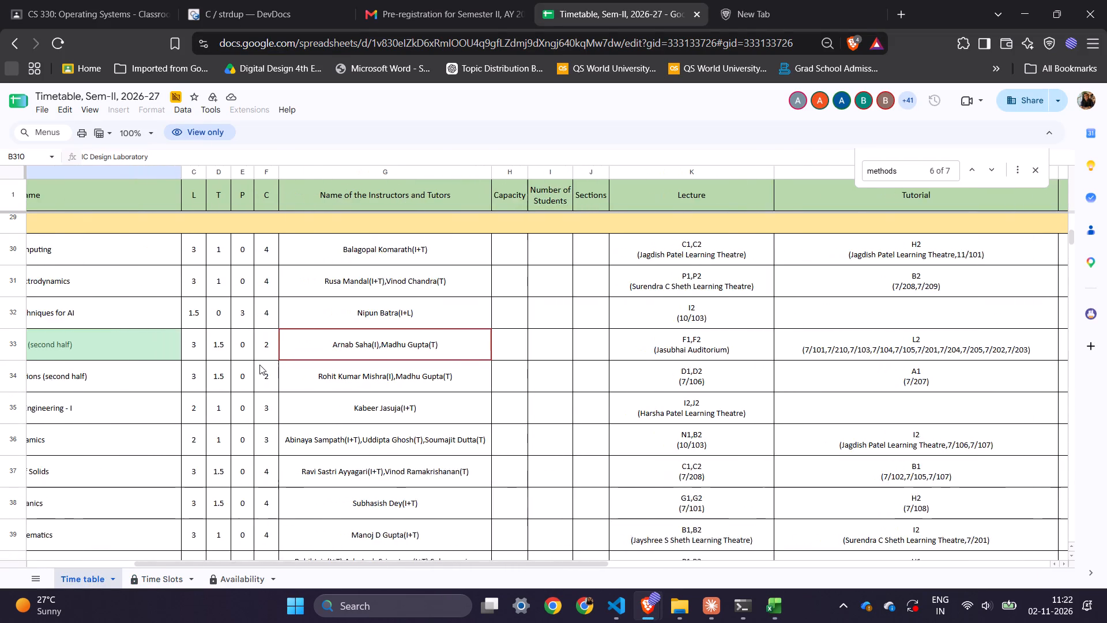
scroll(259, 365, "right", 2)
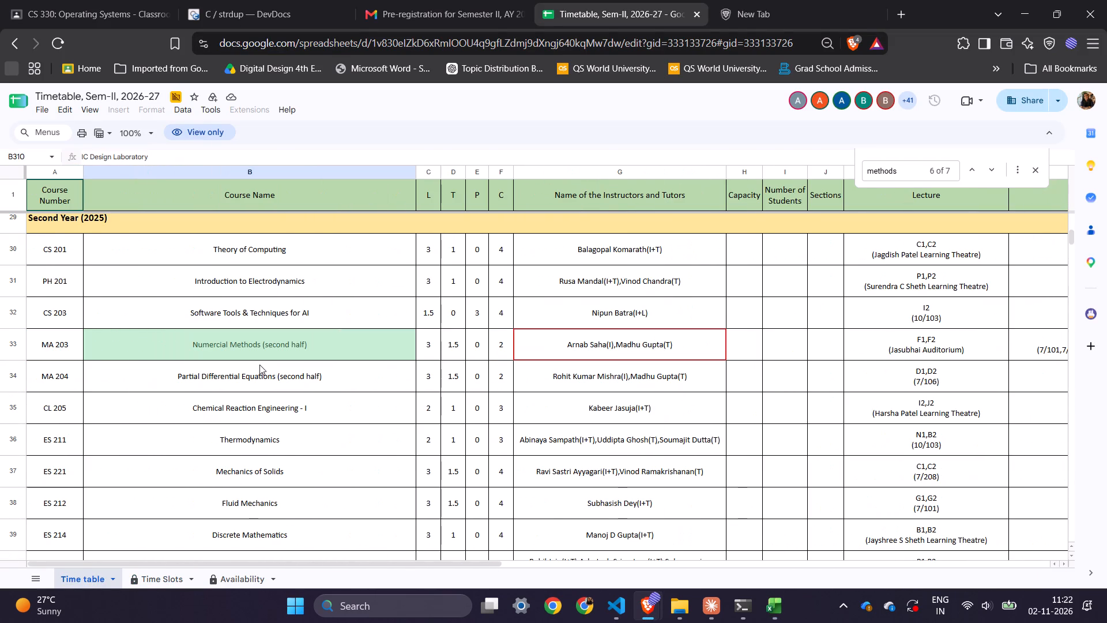
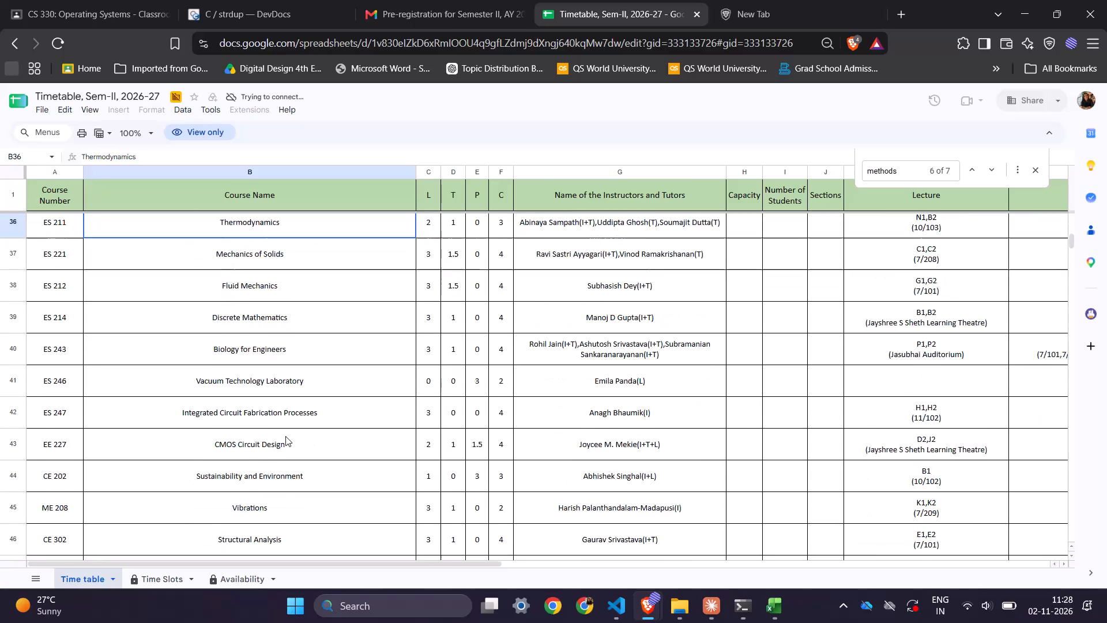
Read through the timetable's remaining second-year courses and the 6th and 8th Sem B Tech Artificial Intelligence and Chemical Engineering sections.
scroll(285, 436, "down", 1)
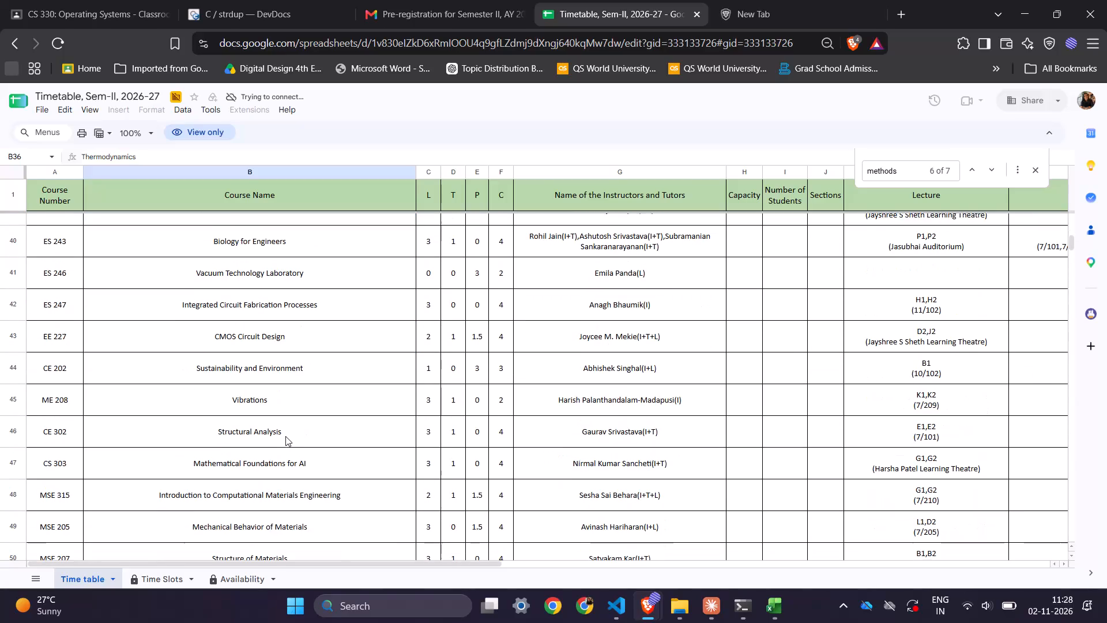
scroll(285, 436, "down", 1)
scroll(295, 380, "down", 1)
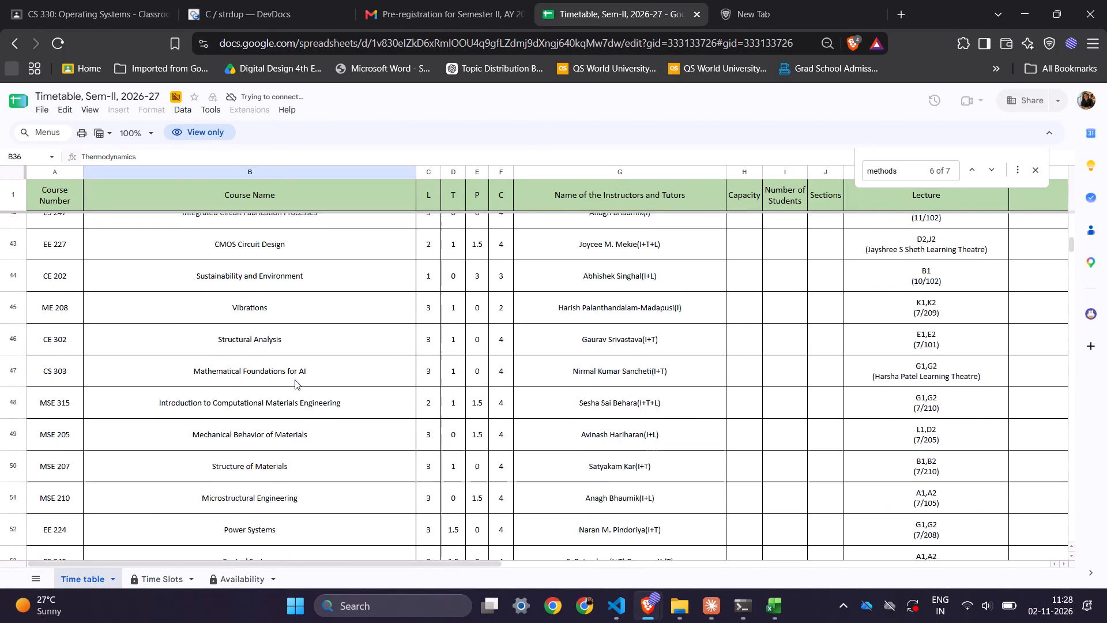
scroll(295, 380, "down", 1)
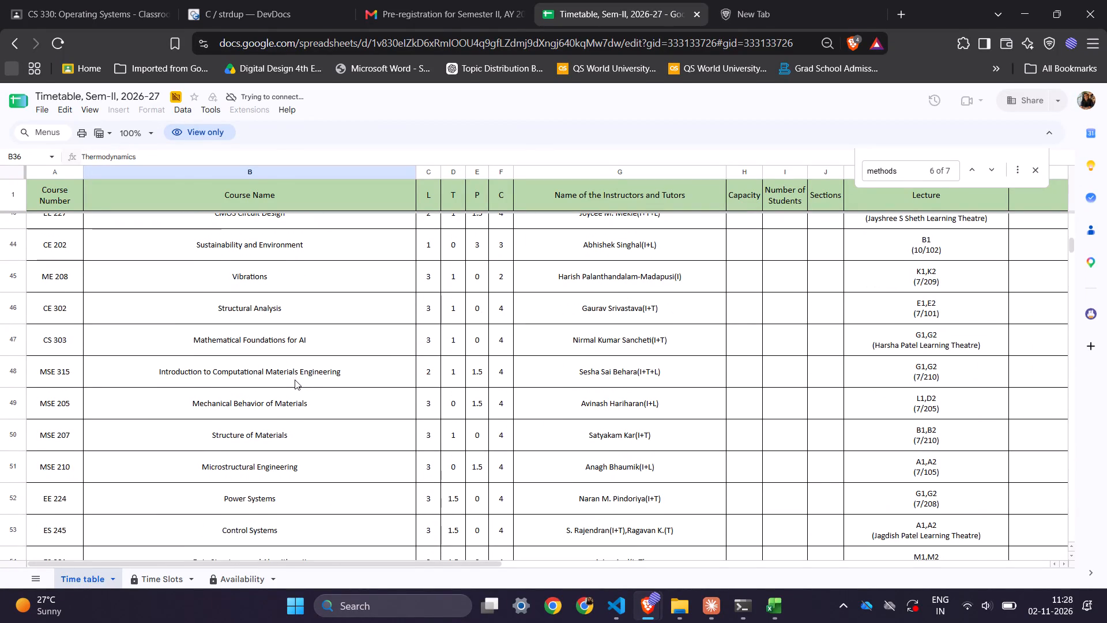
scroll(295, 380, "down", 4)
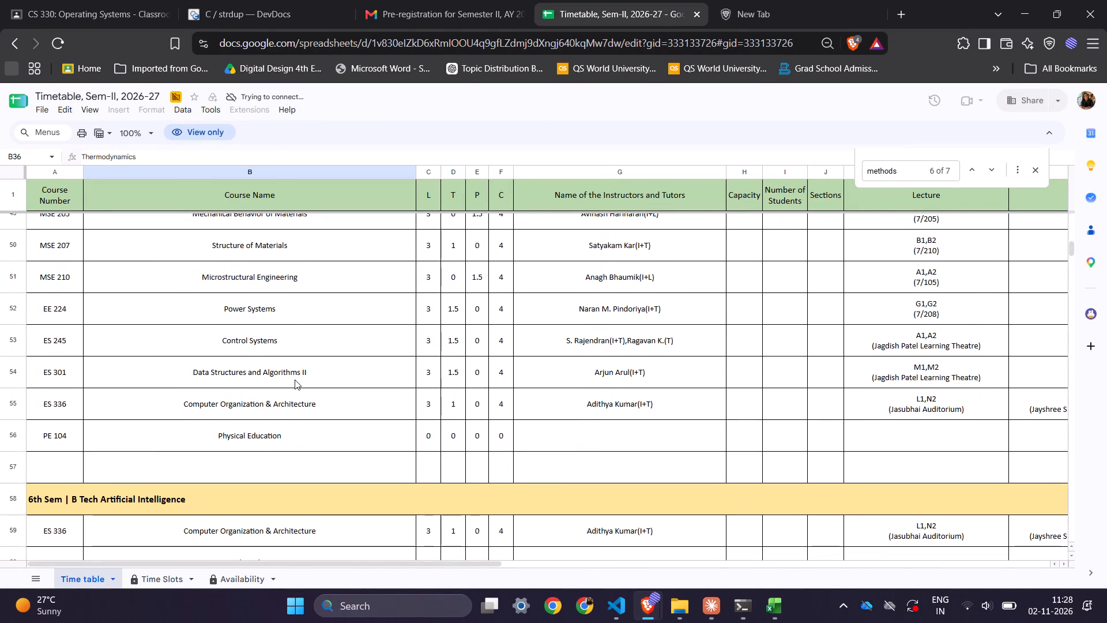
scroll(295, 380, "down", 3)
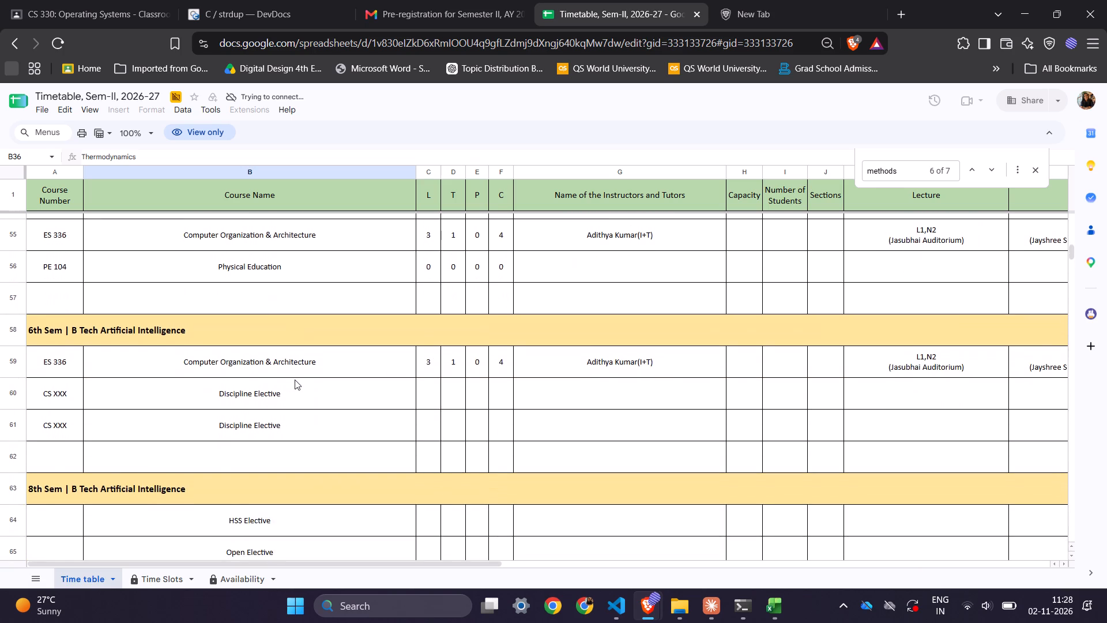
scroll(295, 380, "down", 3)
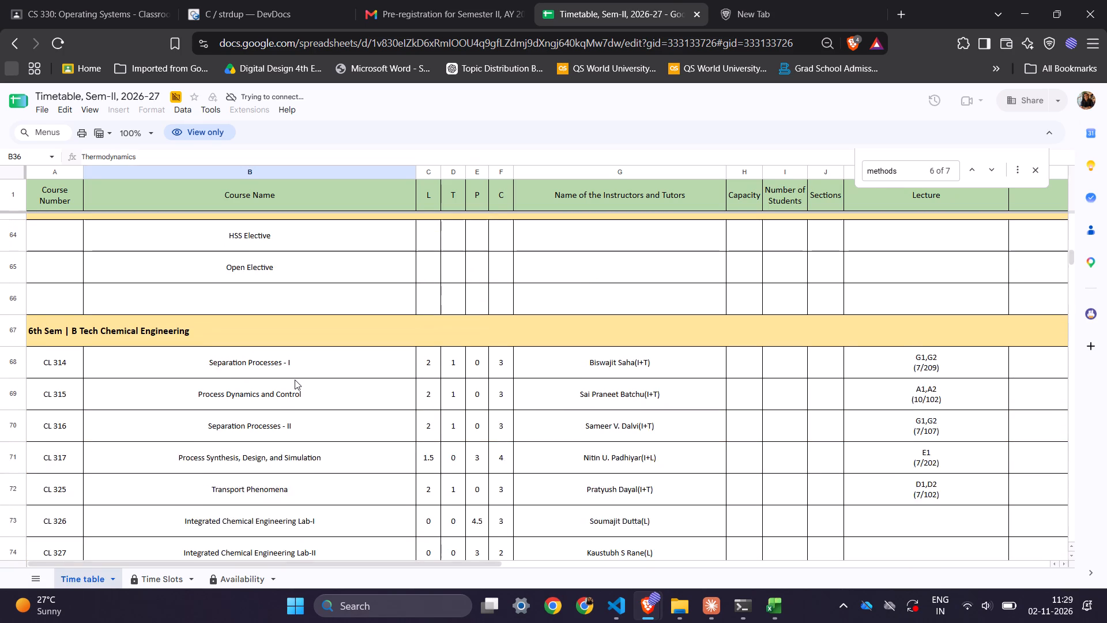
scroll(295, 380, "down", 3)
scroll(295, 380, "up", 1)
scroll(295, 380, "down", 2)
left_click(914, 167)
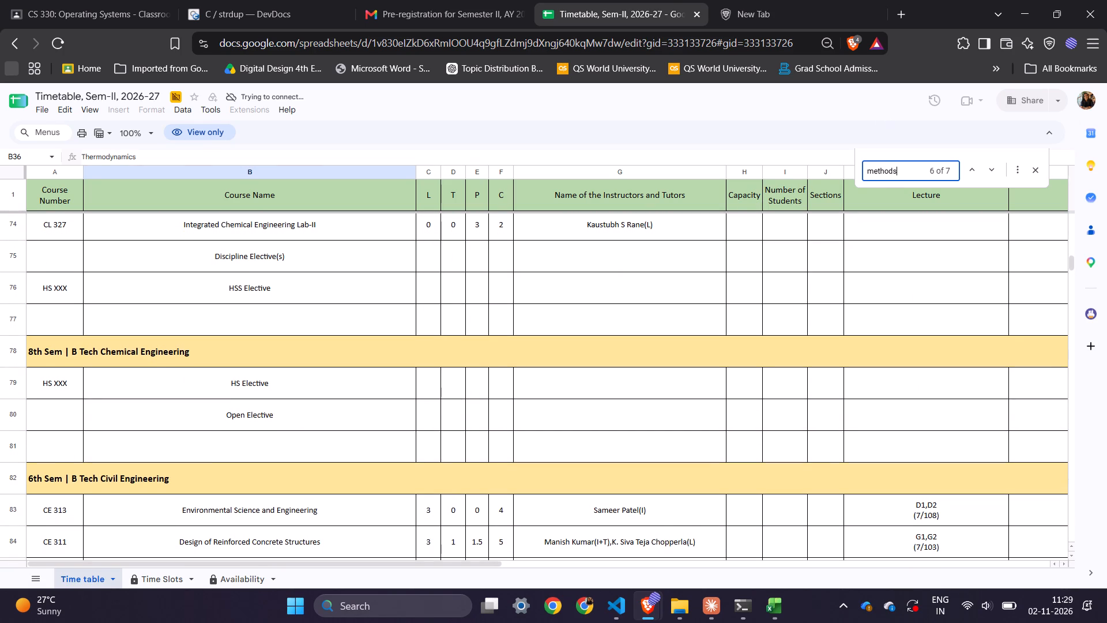
Switch to Excel, check the Sem 8 slot grid, and consult the remaining-requirement lists in the Graduation Plan workbook.
left_click(766, 610)
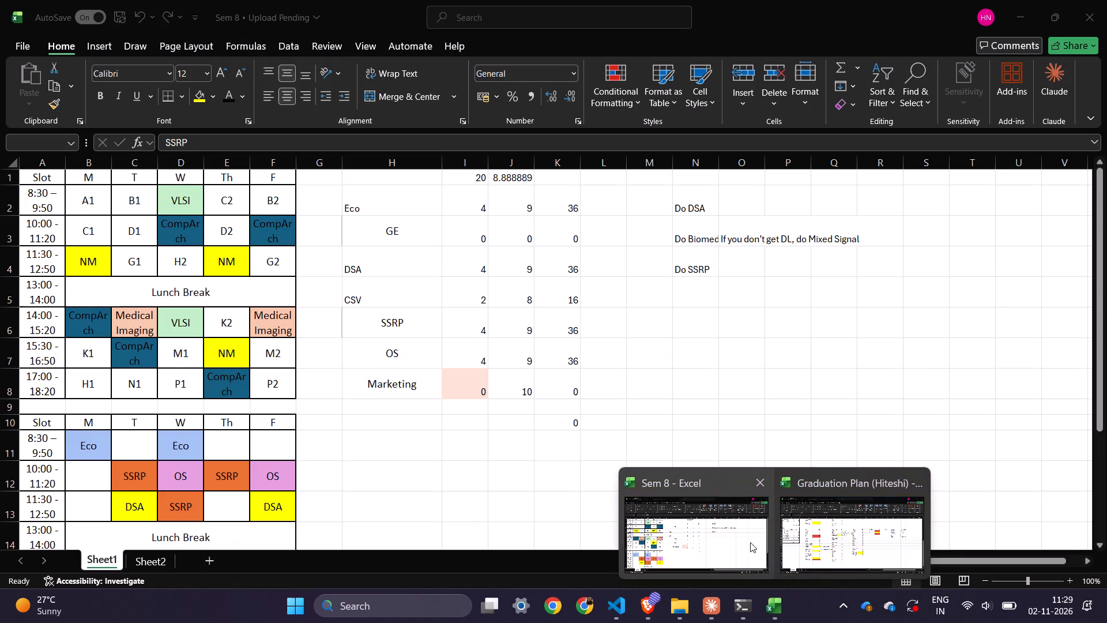
left_click(750, 542)
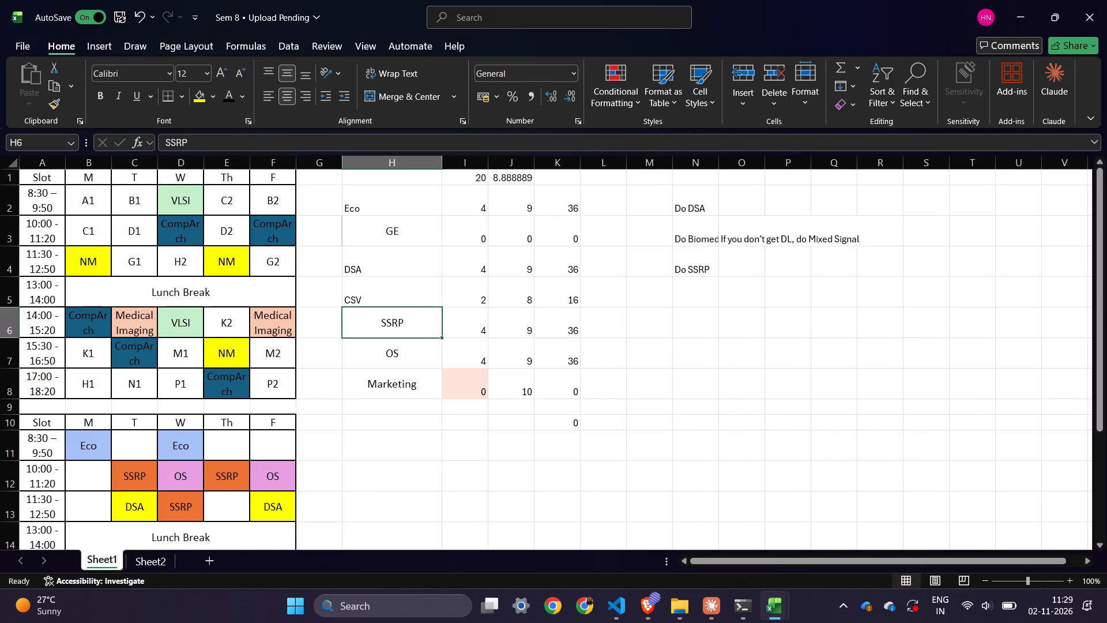
key("alt+Tab")
key("alt+Tab")
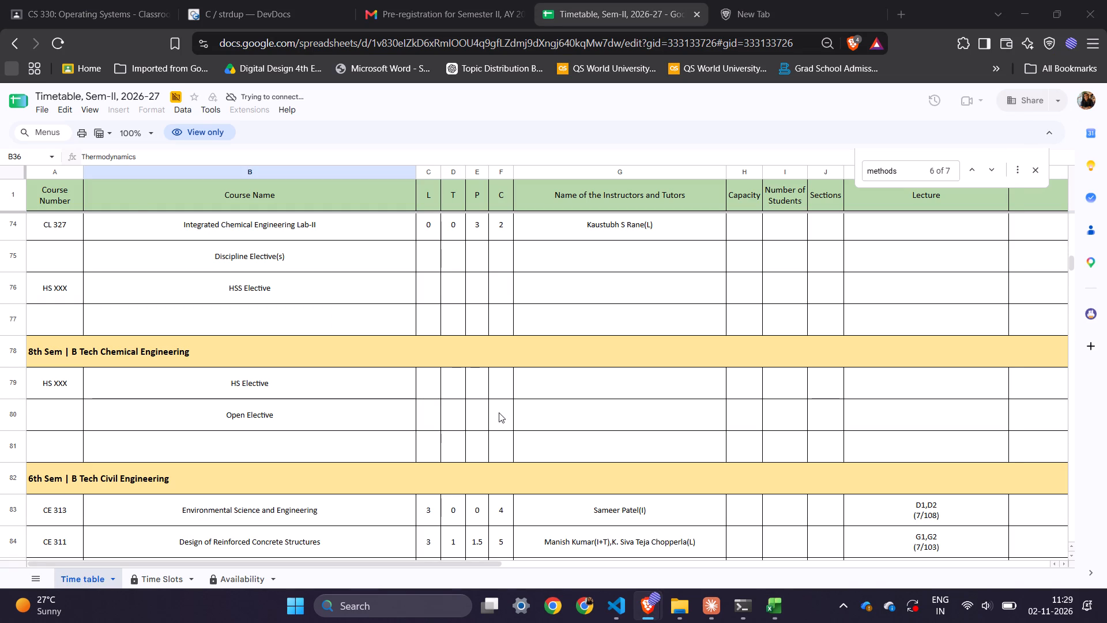
key("alt+Tab")
key("alt+Tab")
key("alt+Tab")
key("alt+Tab")
key("alt+Tab")
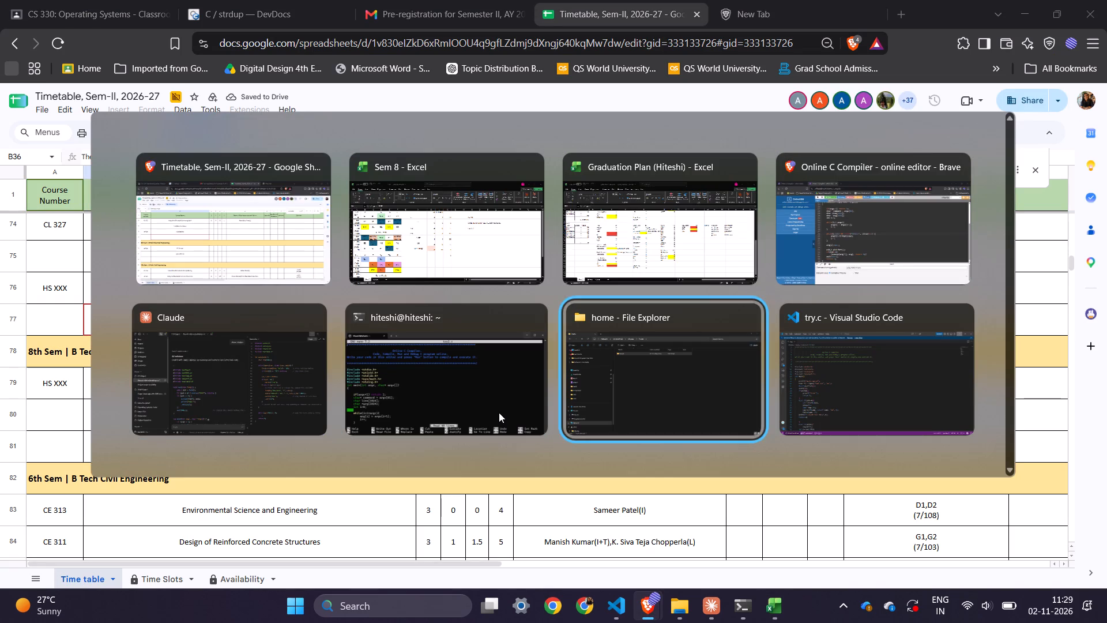
key("alt+Tab")
key("alt+Tab")
key("alt+Tab")
key("alt+Tab")
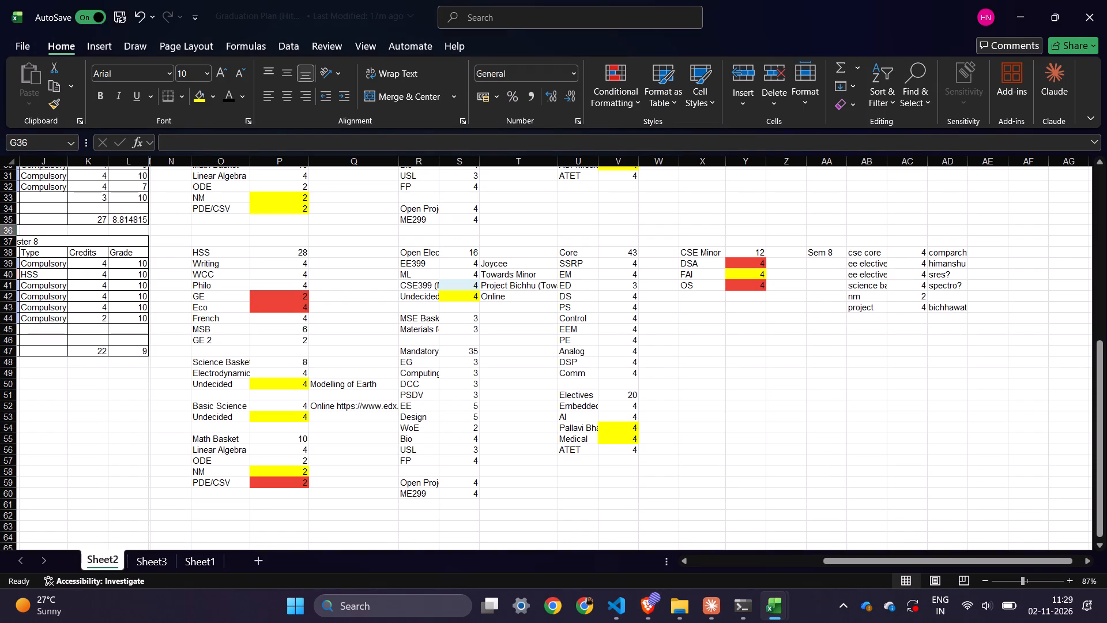
left_click(500, 286)
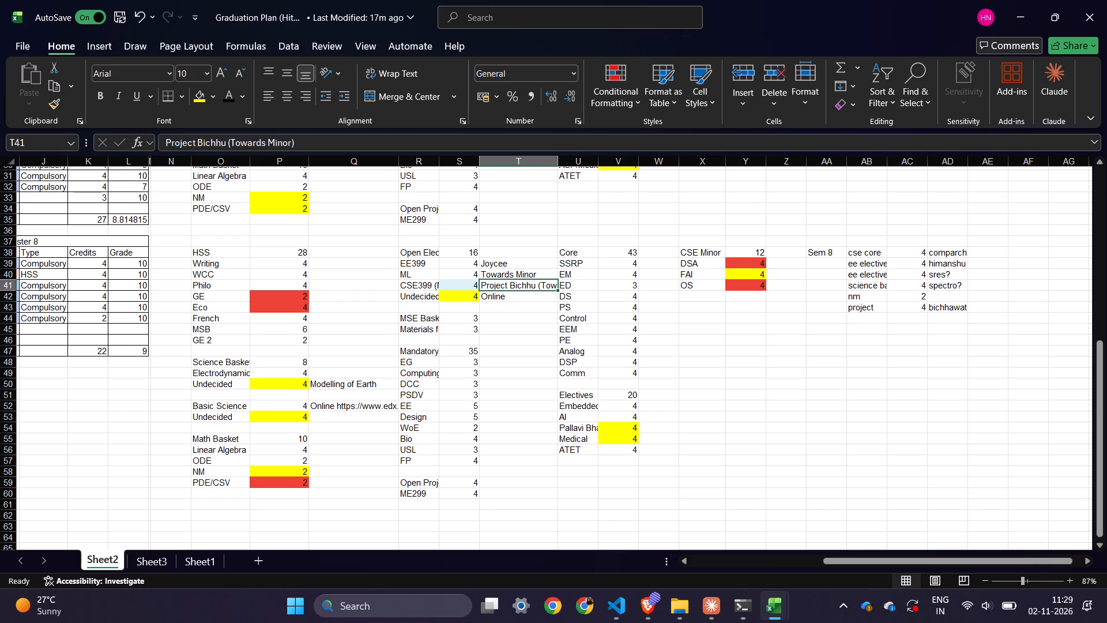
Replace the elective above Medical in the Graduation Plan's lower Electives list with VLSI Dinesh.
left_click(586, 424)
type("VLSI")
key("space")
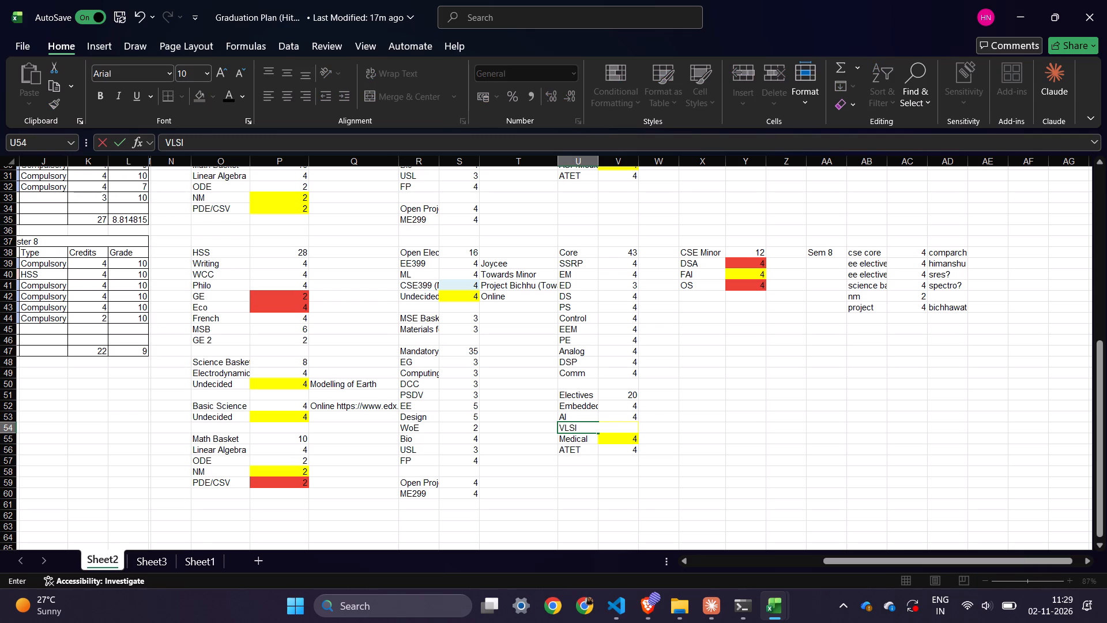
key("BackSpace")
key("space")
type("Dinesh")
key("Return")
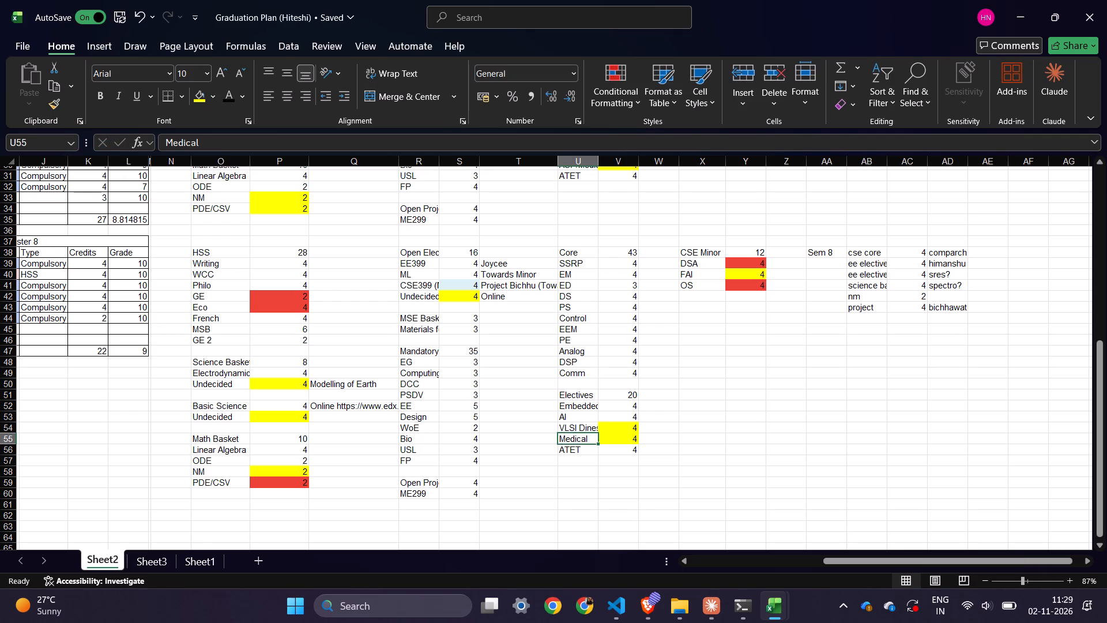
Clear the FAI course name between DSA and OS in the CSE Minor list.
double_click(699, 276)
key("BackSpace")
key("BackSpace")
key("BackSpace")
left_click(699, 276)
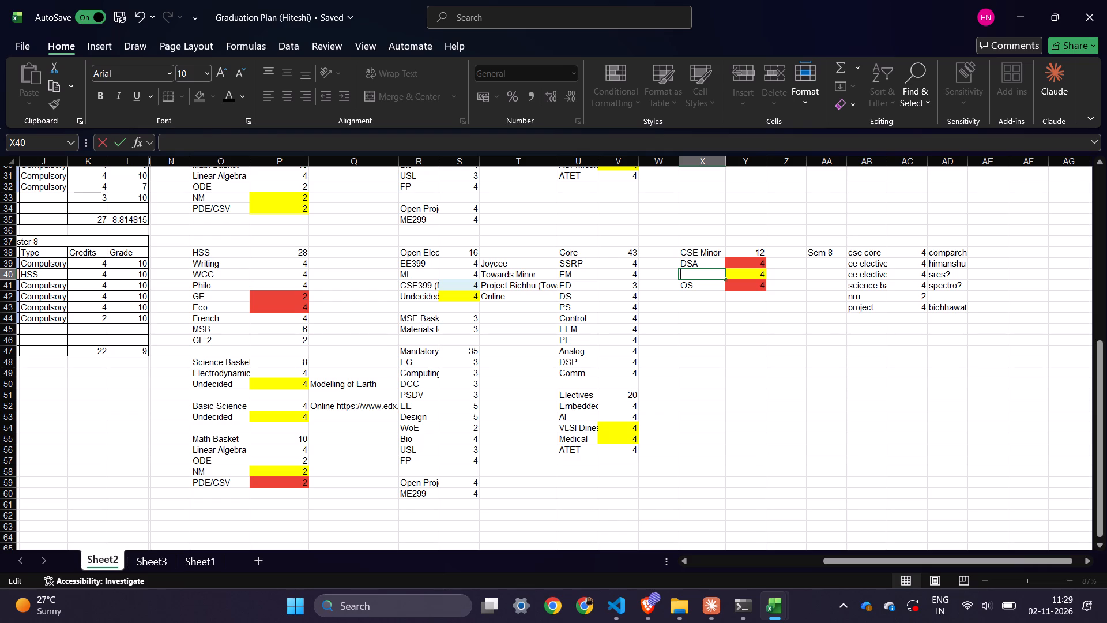
key("shift+f")
key("BackSpace")
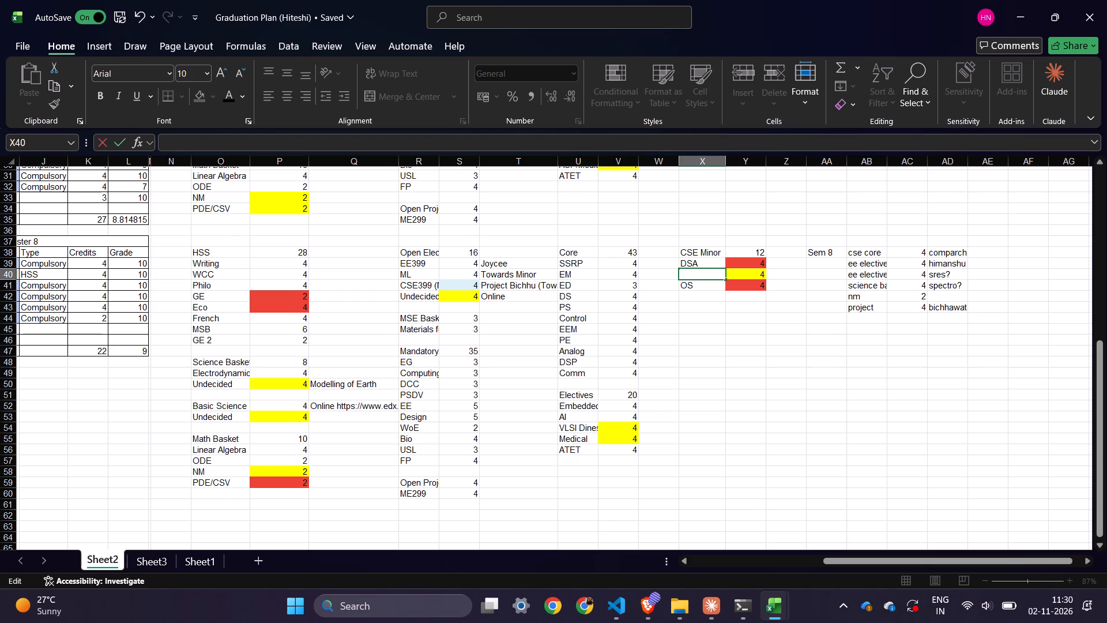
Switch briefly to the timetable in Brave, return to the Graduation Plan, and review the Semester 7 credits and Semester 8 courses.
key("alt+Tab")
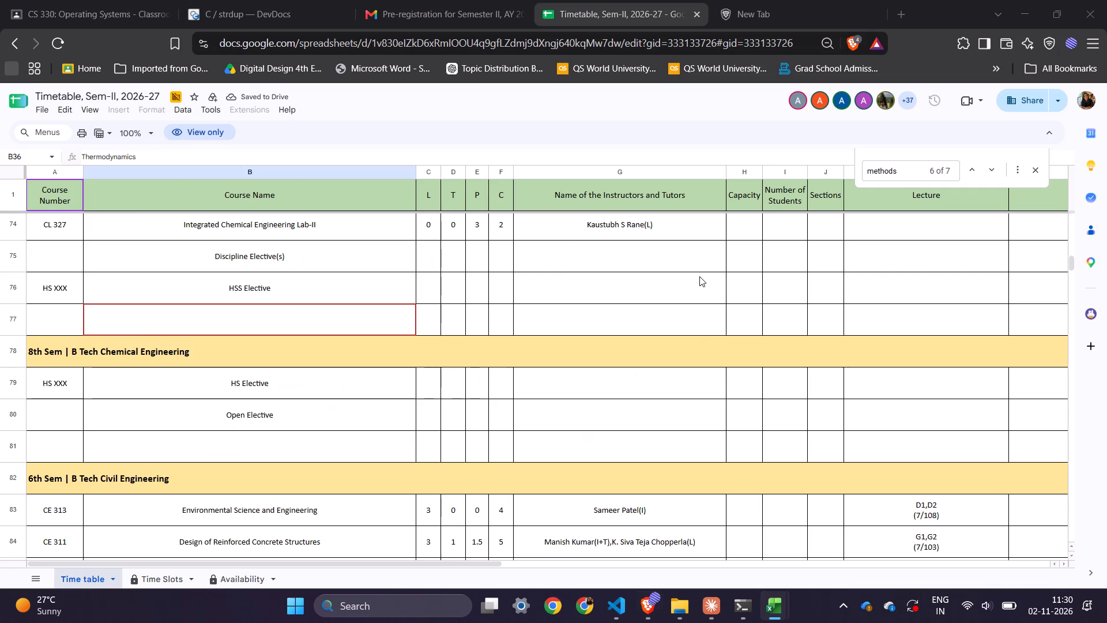
key("alt+Tab")
key("alt+Tab")
key("alt+Tab")
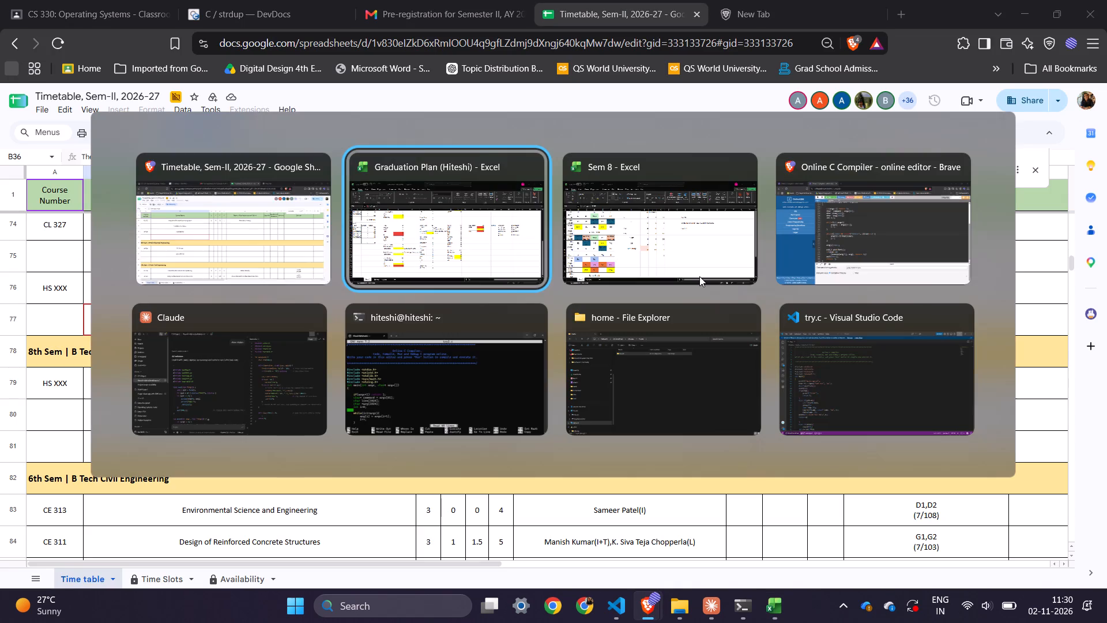
key("alt+Tab")
key("alt+Tab")
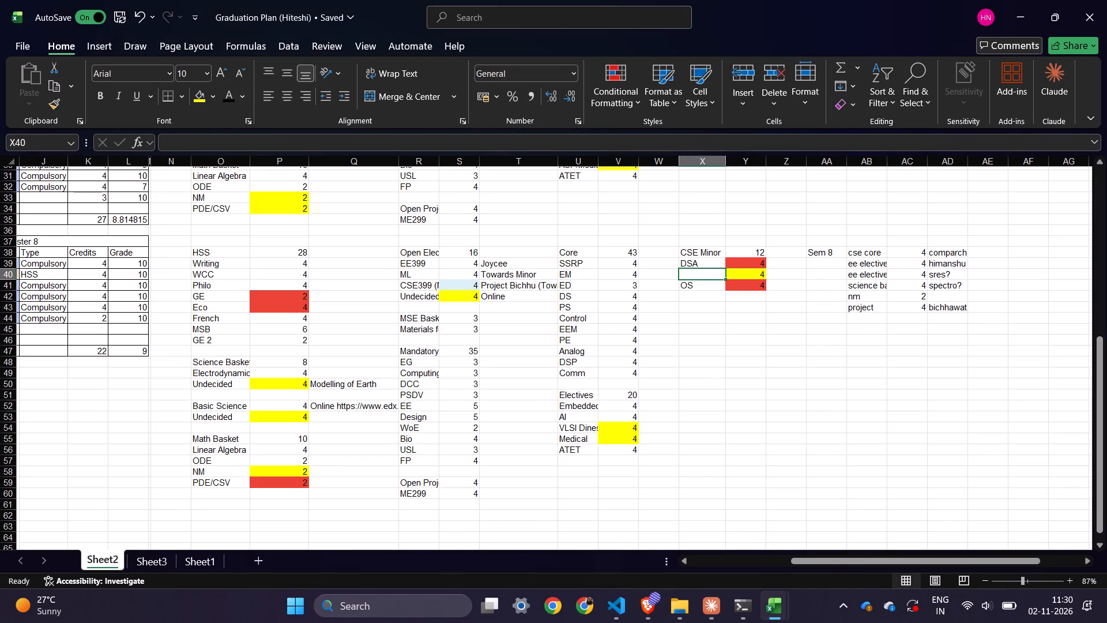
scroll(655, 351, "right", 1)
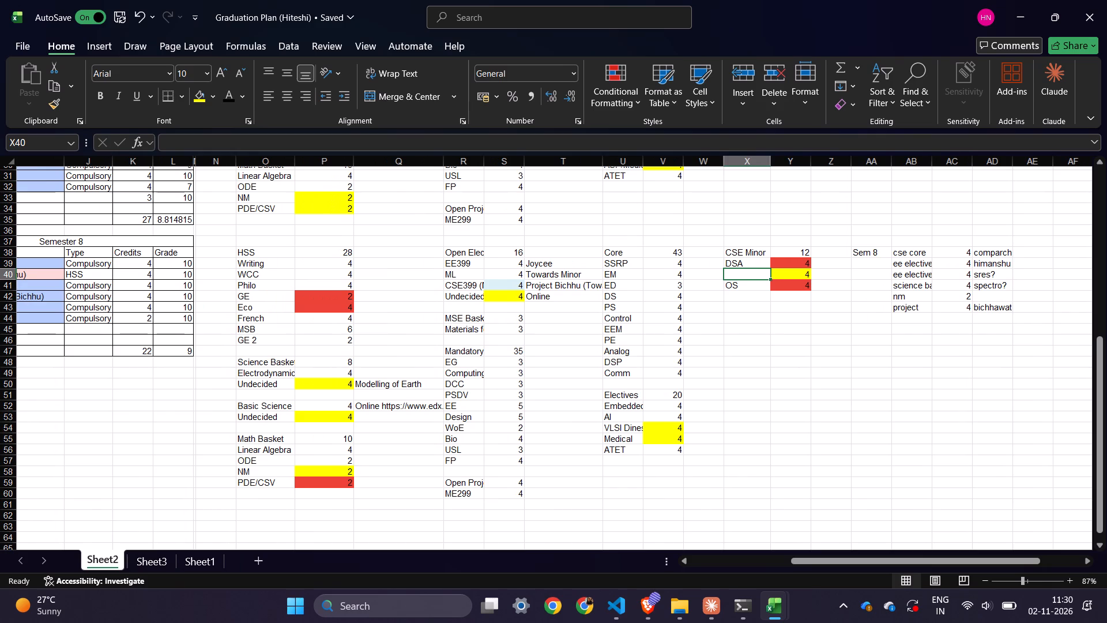
scroll(655, 351, "right", 1)
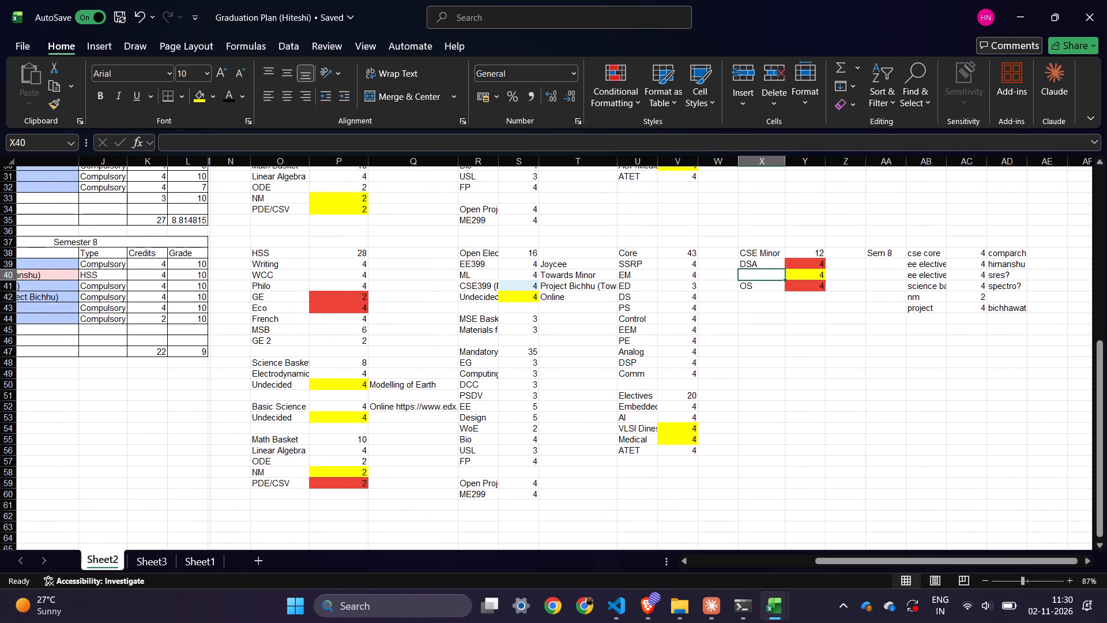
scroll(391, 469, "right", 10)
scroll(391, 469, "up", 2)
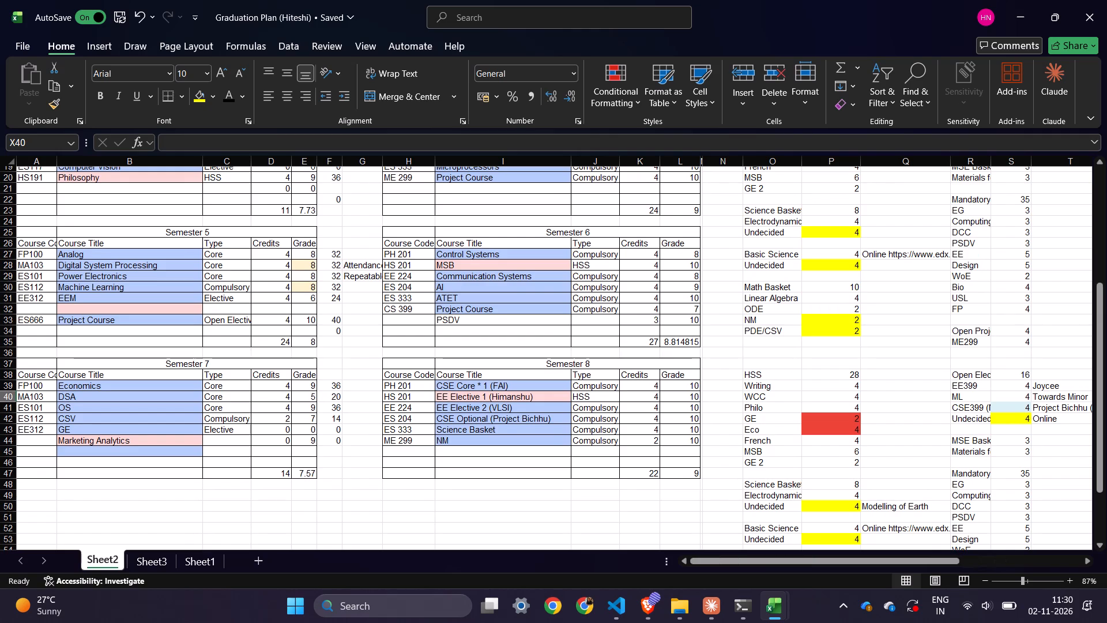
left_click_drag(273, 388, 273, 398)
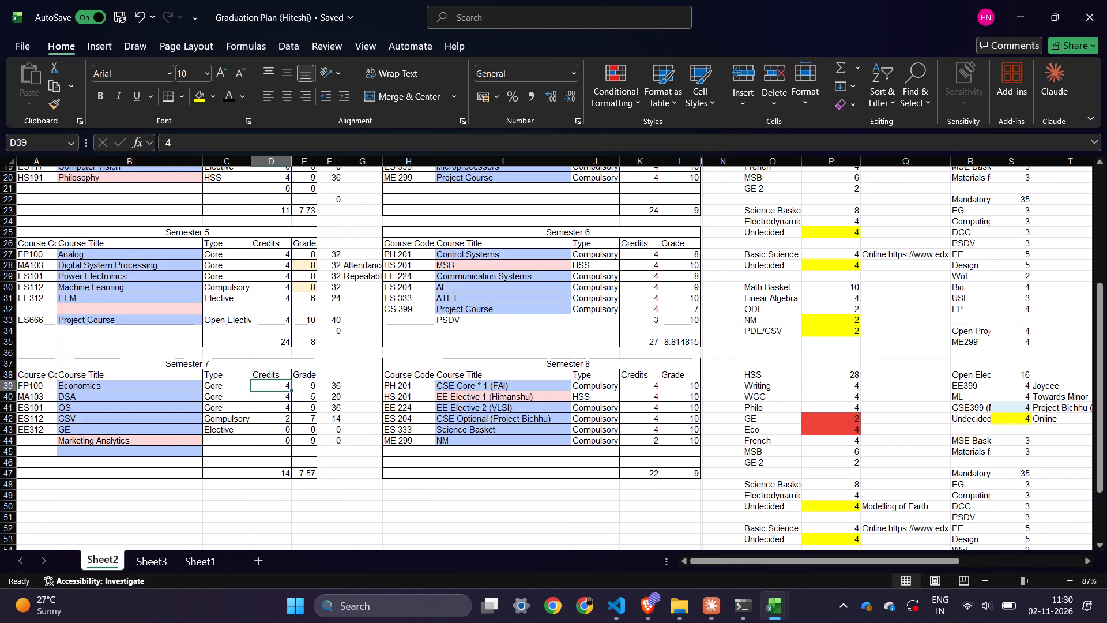
left_click_drag(273, 398, 273, 420)
left_click(273, 420)
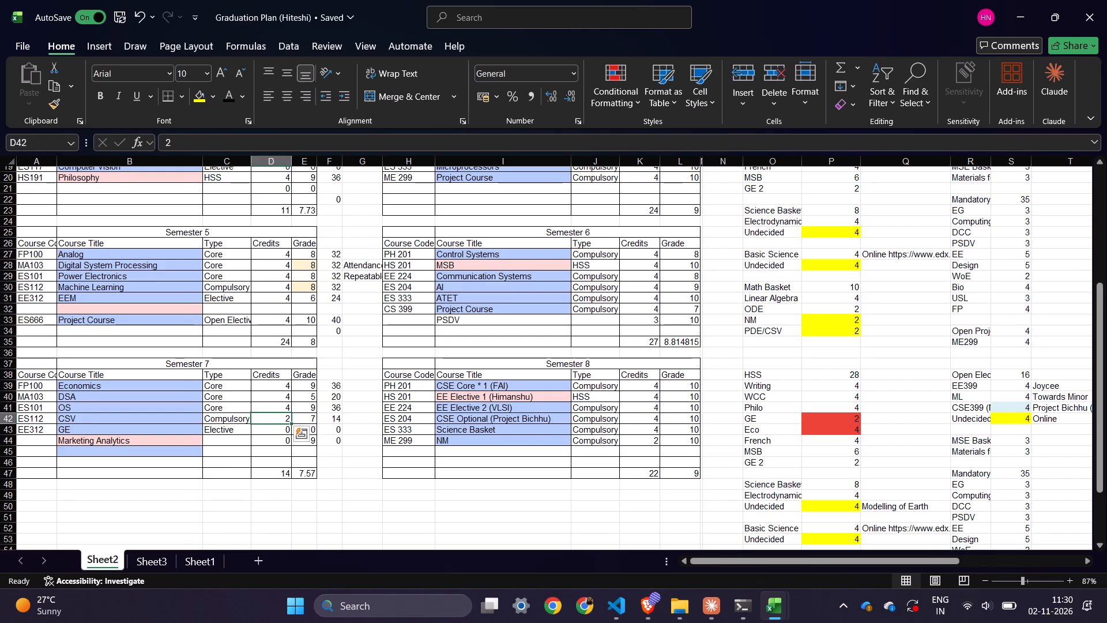
left_click(273, 433)
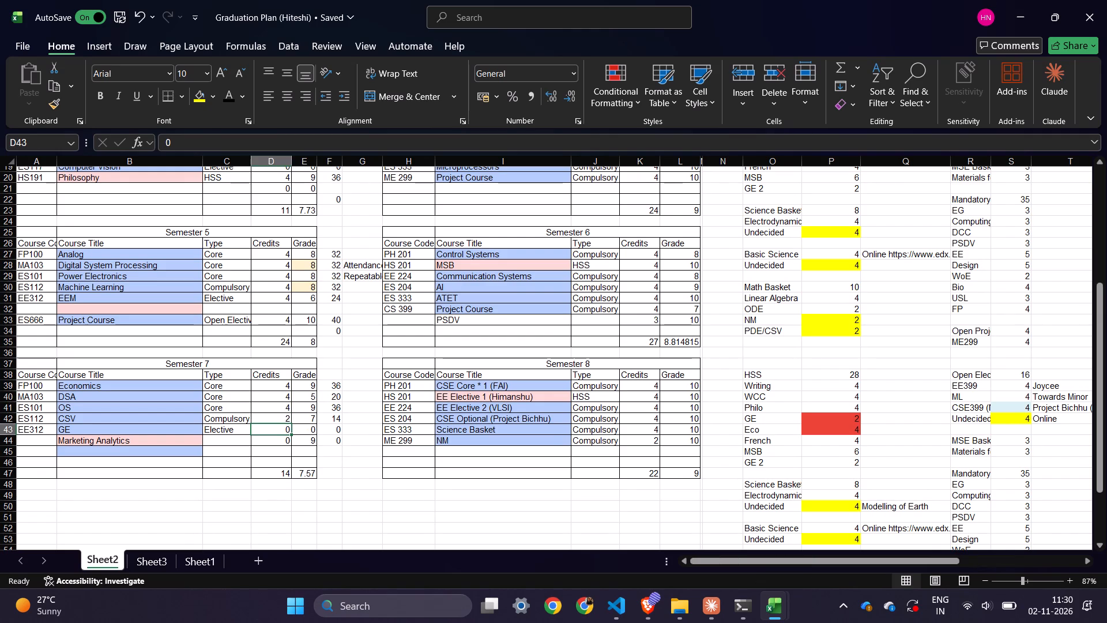
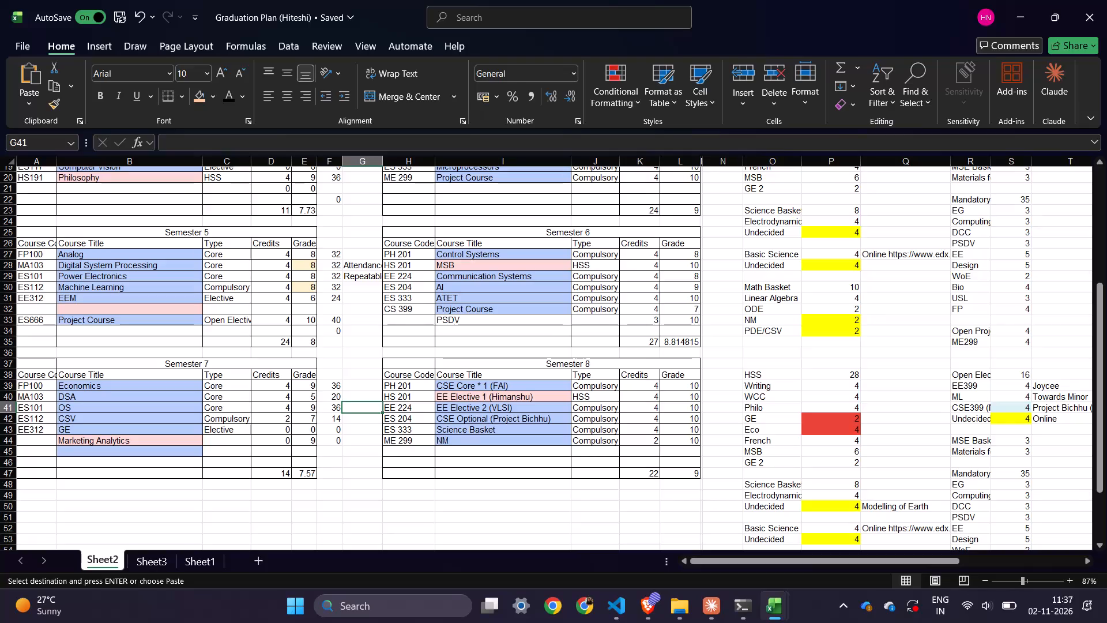
Switch to the minors advisory PDF in Brave and read the core course list for the Artificial Intelligence minor.
key("alt+Tab")
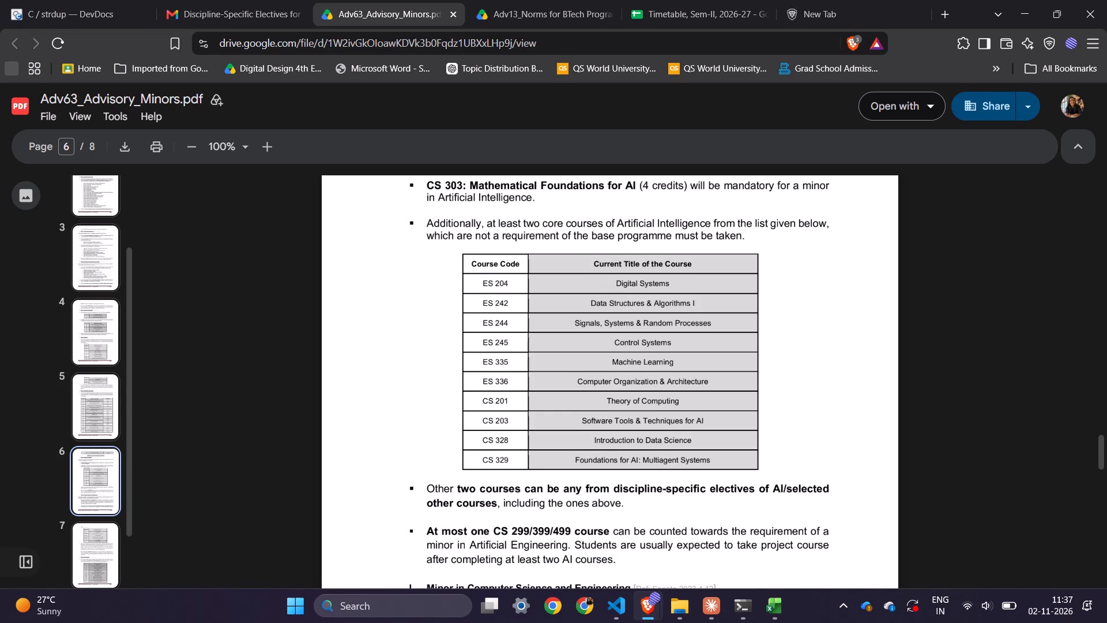
scroll(726, 461, "up", 1)
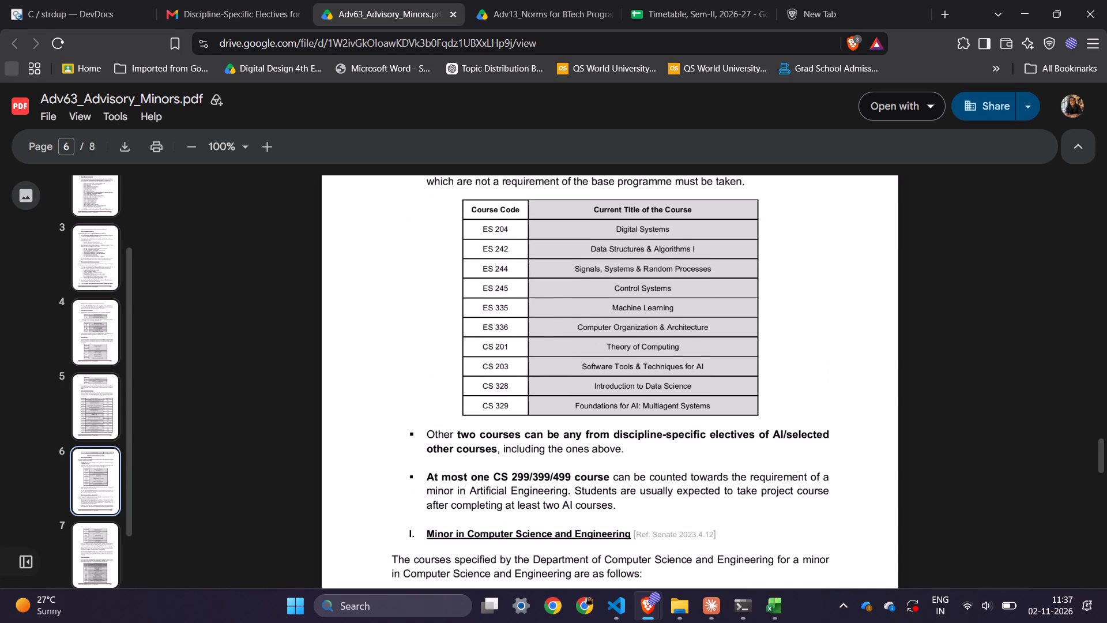
scroll(726, 461, "up", 3)
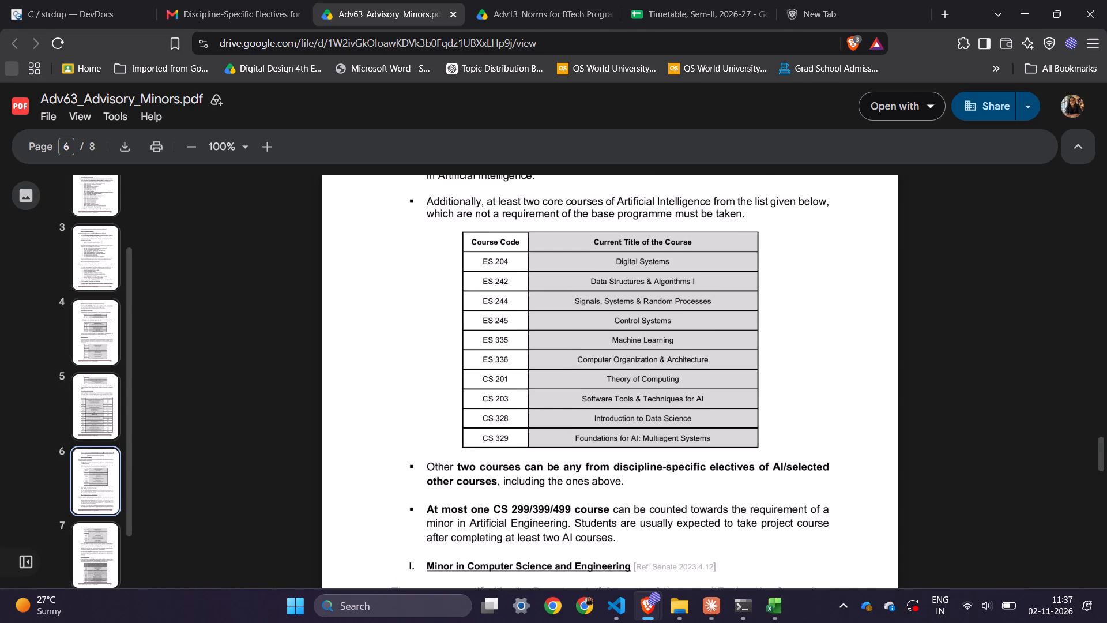
scroll(513, 259, "up", 1)
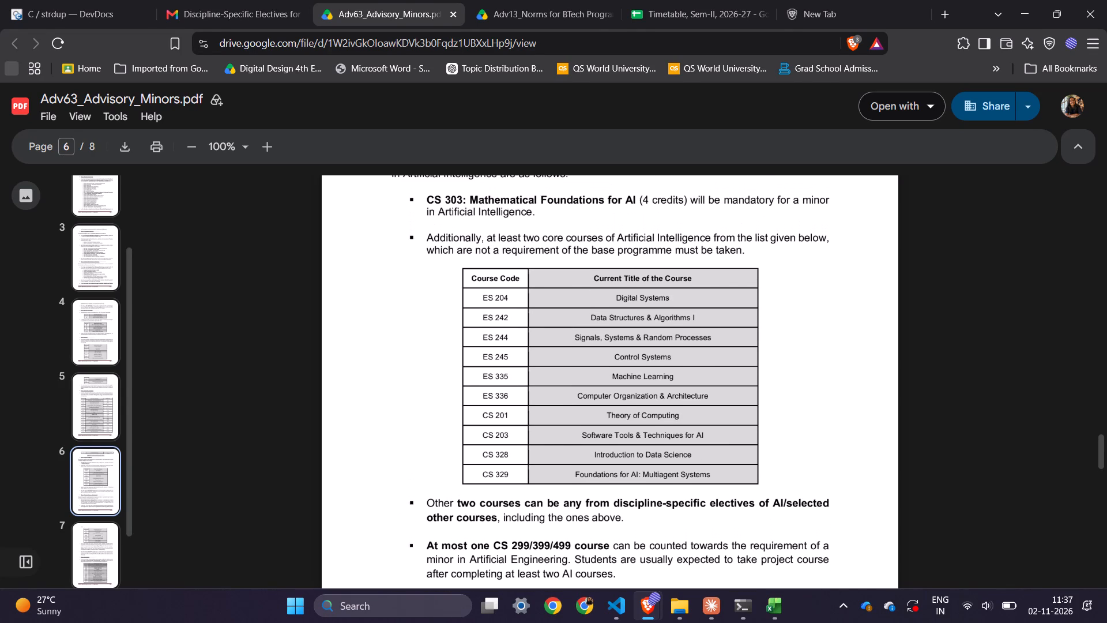
Switch to the Sem 8 workbook in Excel, cancel the pending copy of the MFAI cell, and review the slot grid.
key("alt+Tab")
key("alt+Tab")
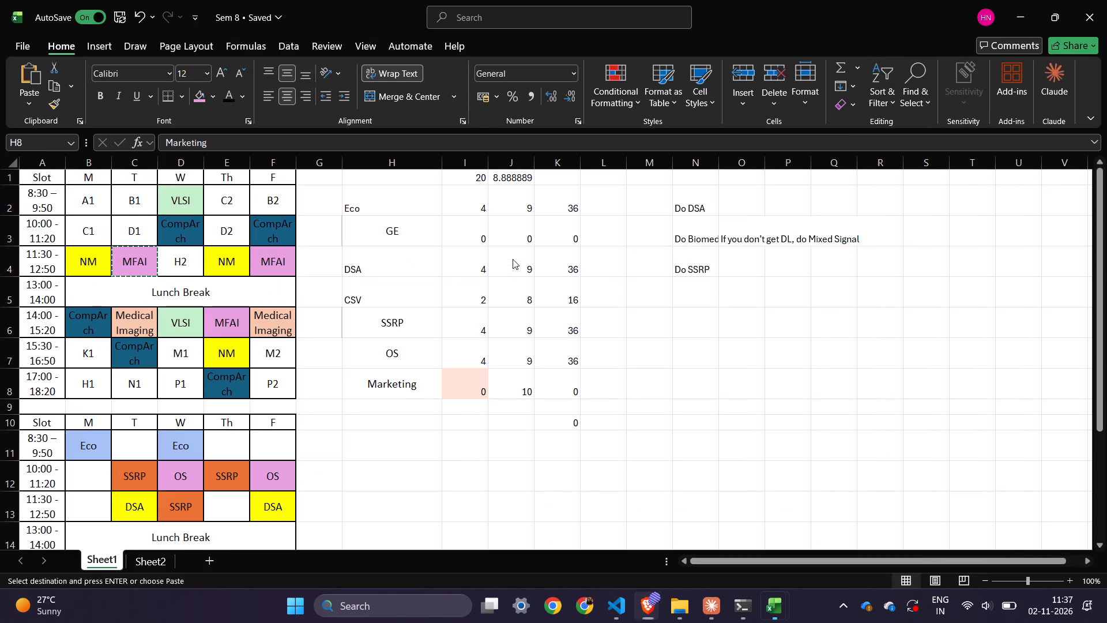
left_click(319, 309)
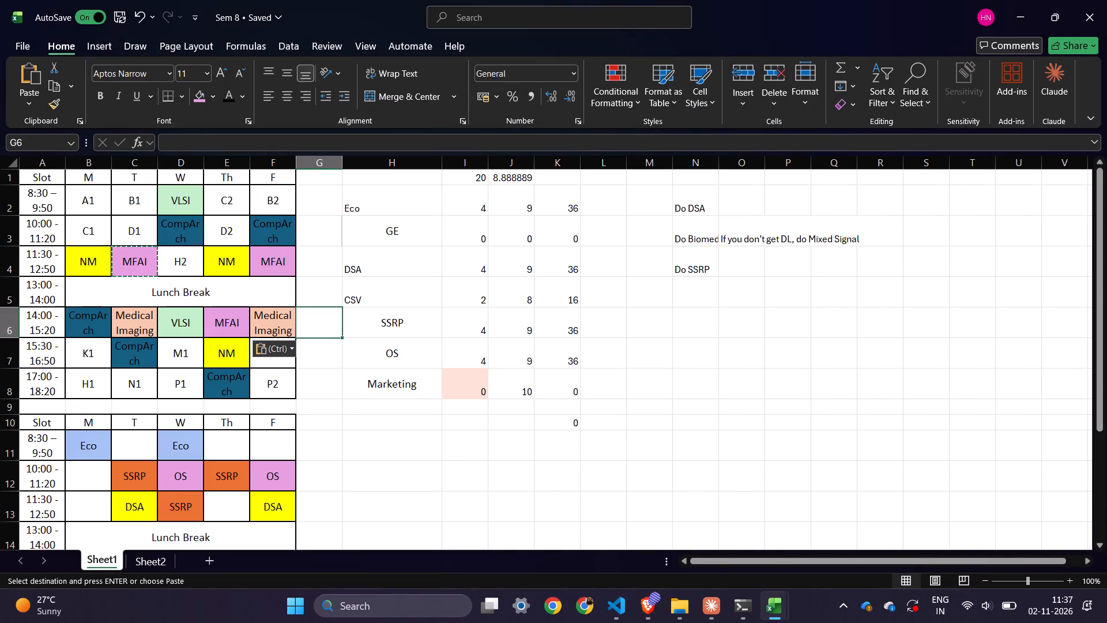
left_click(124, 262)
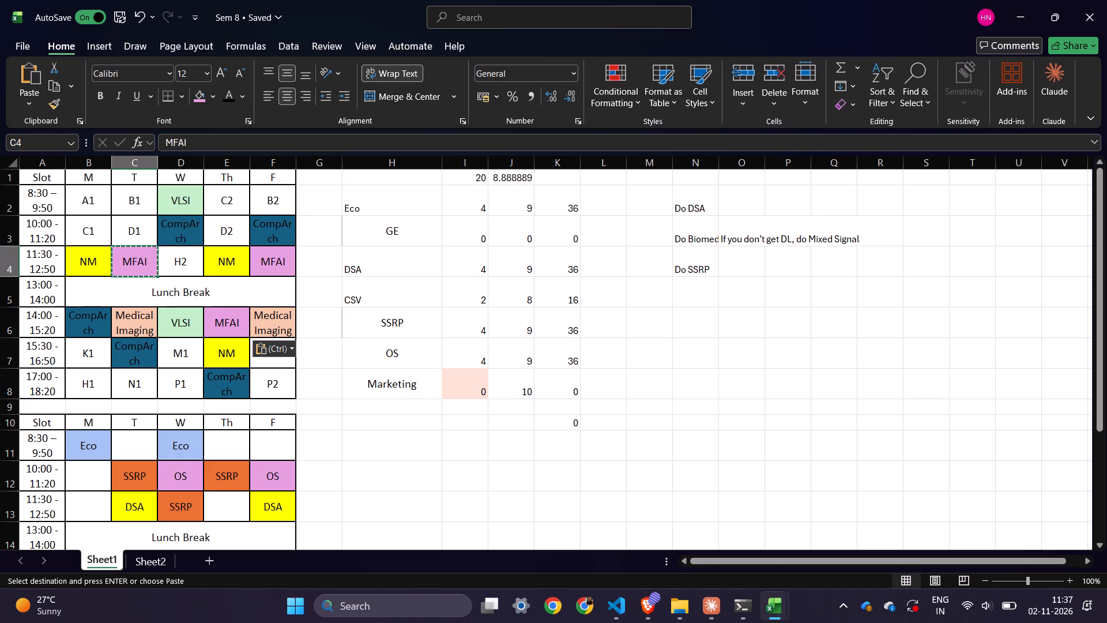
key("Escape")
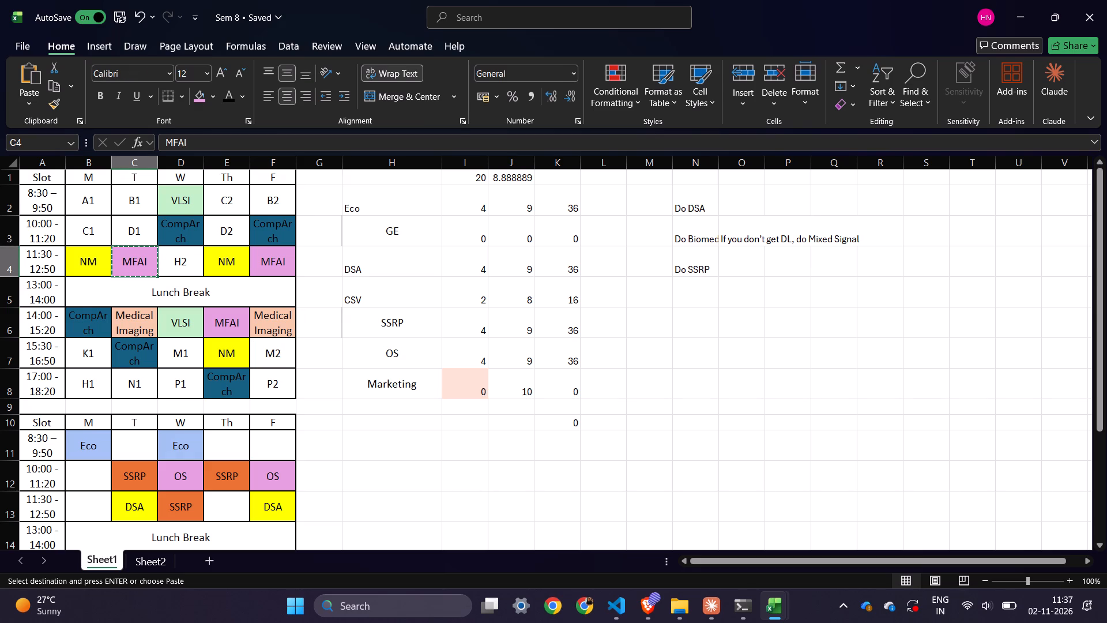
left_click(334, 324)
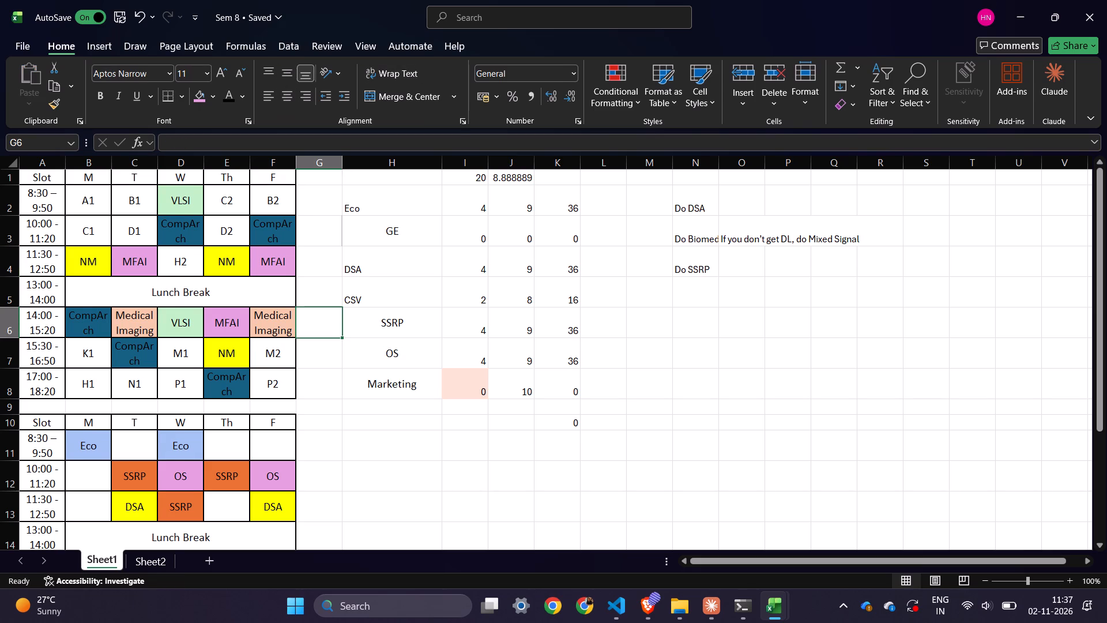
scroll(334, 324, "up", 1)
Return to the minors advisory PDF in Brave and compare the requirements of the Artificial Intelligence and Computer Science and Engineering minors.
key("alt+Tab")
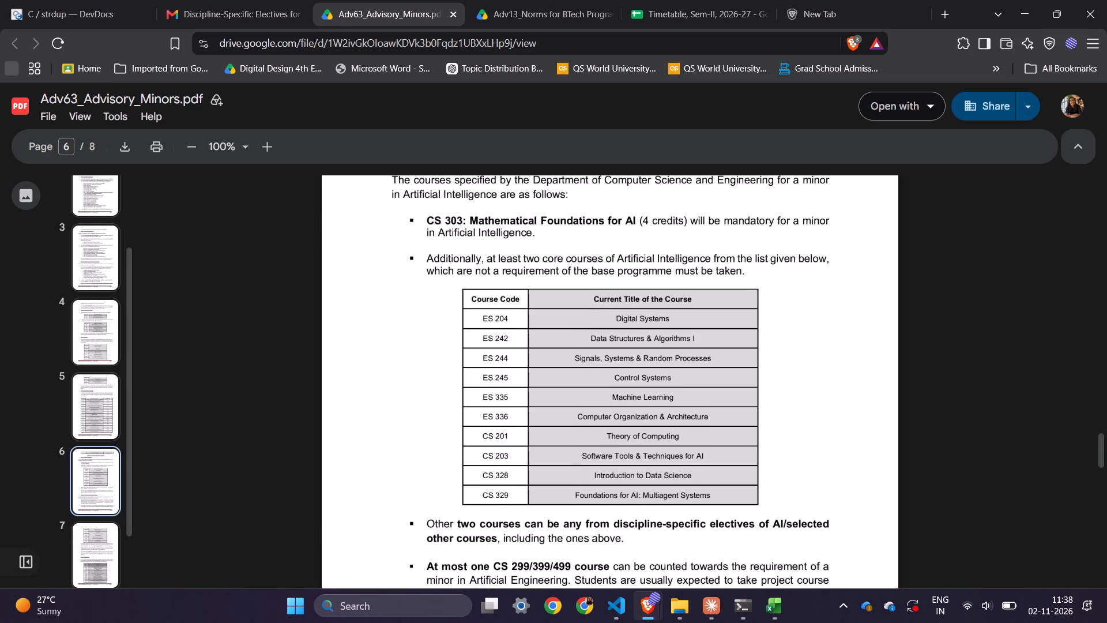
scroll(439, 440, "down", 2)
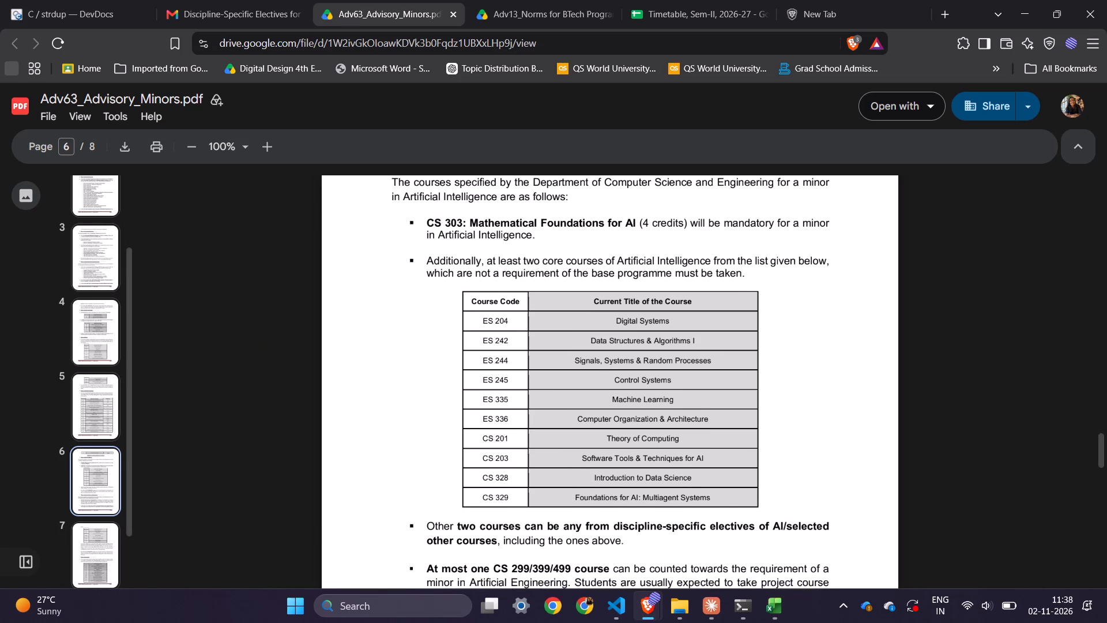
scroll(439, 440, "down", 2)
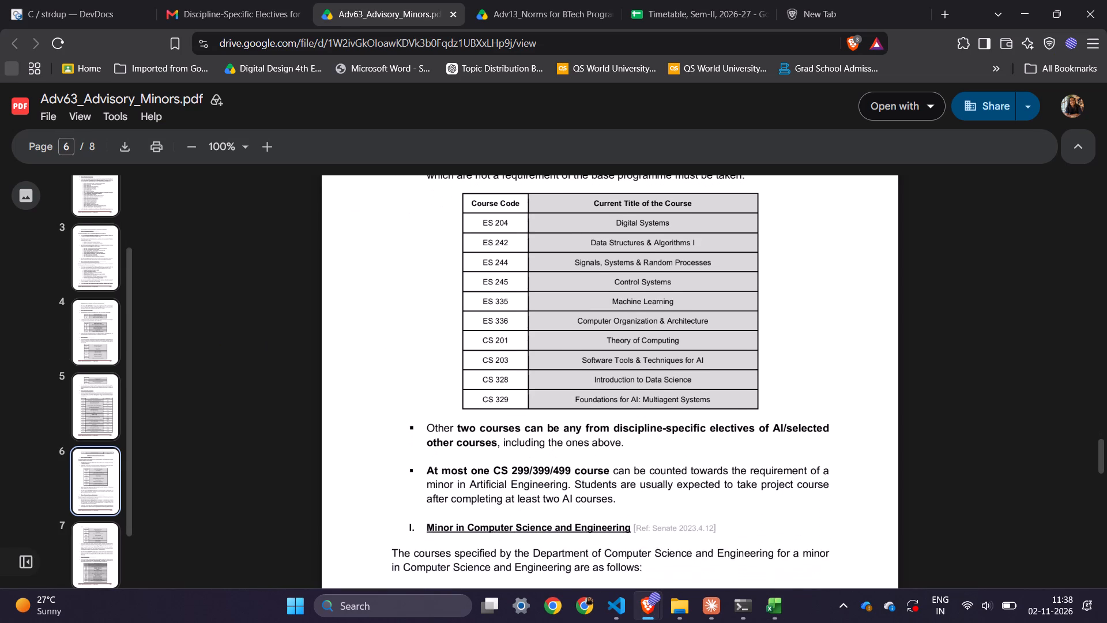
scroll(439, 440, "down", 2)
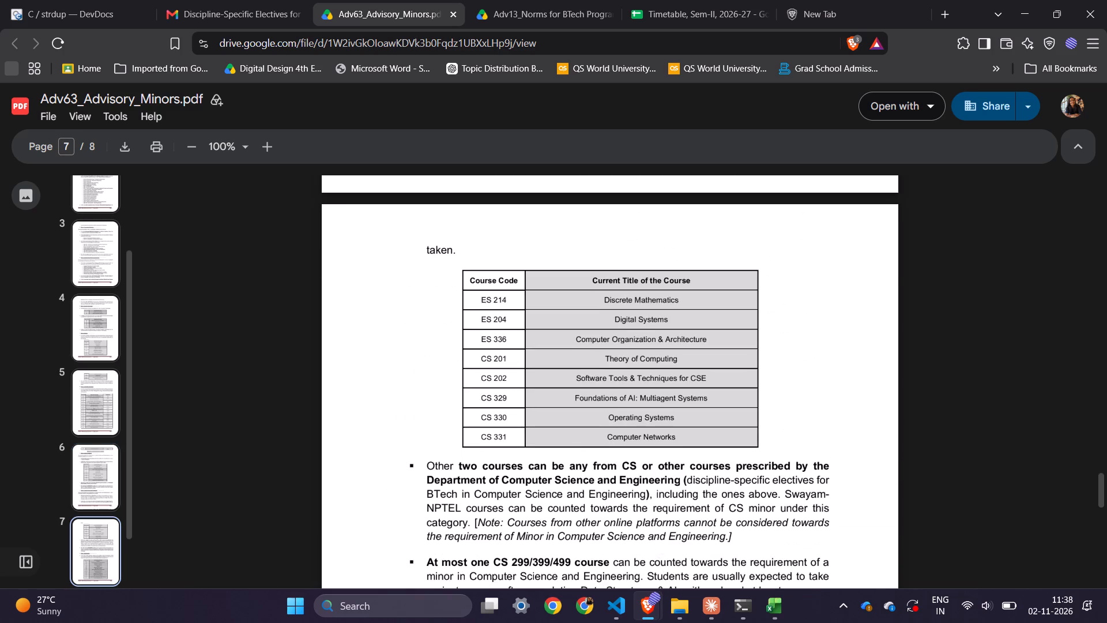
scroll(439, 440, "down", 2)
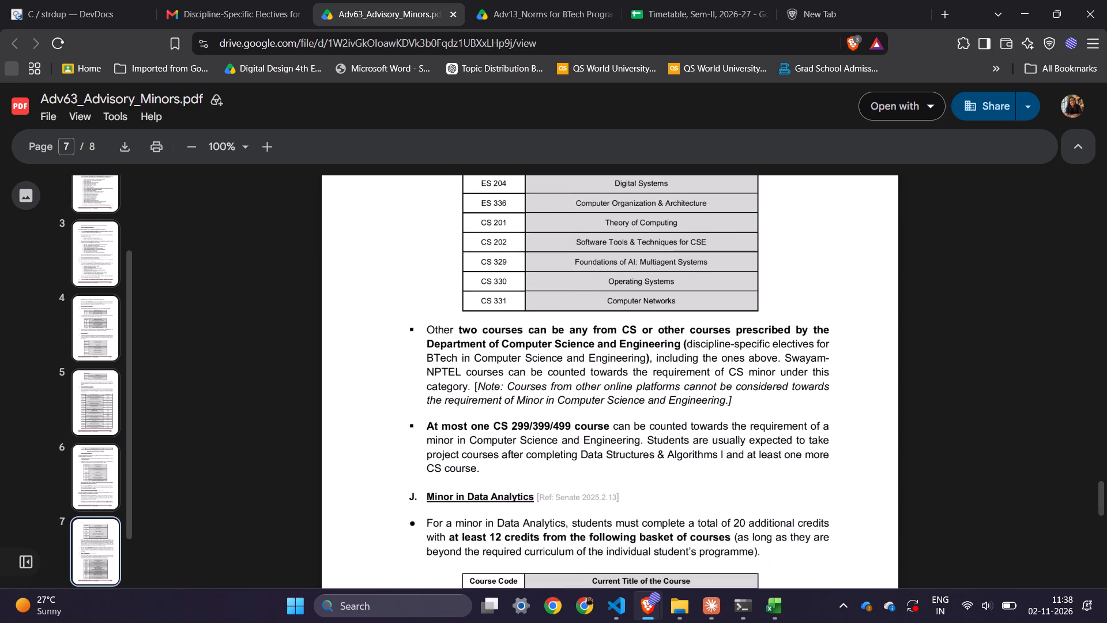
scroll(439, 440, "down", 1)
scroll(439, 440, "up", 1)
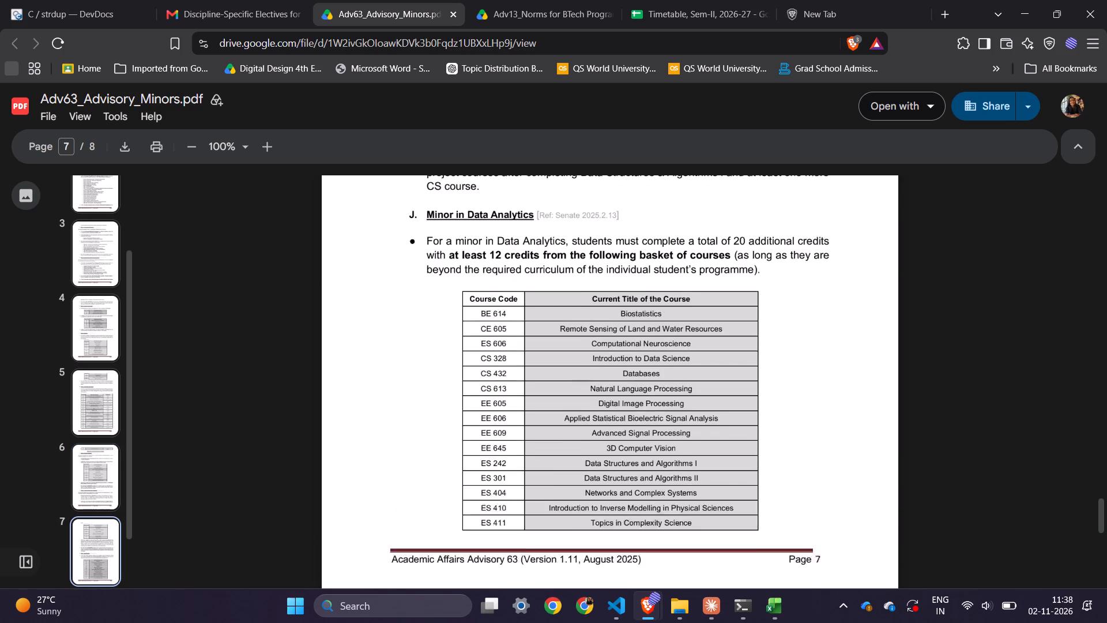
scroll(439, 440, "up", 6)
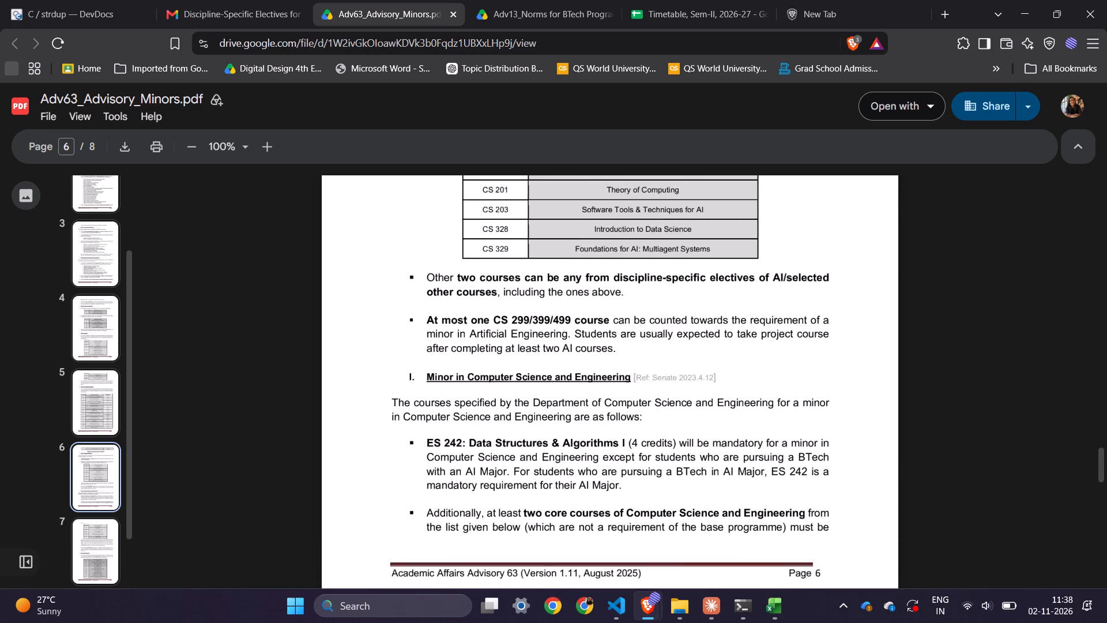
scroll(439, 440, "up", 4)
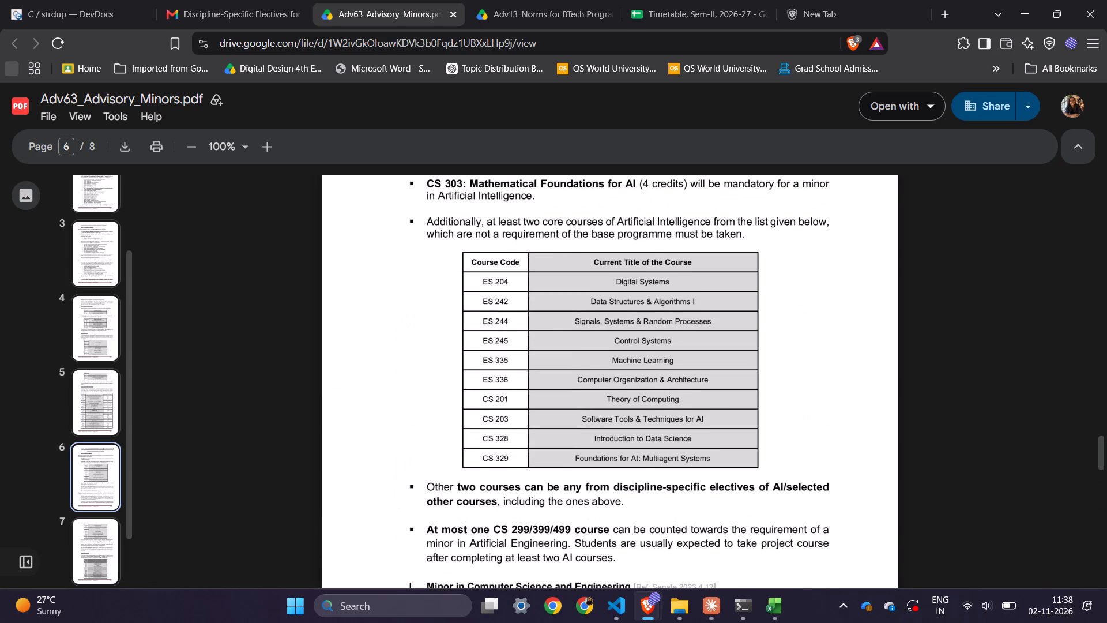
Examine the AI minor's core course table, highlighting the rows from Digital Systems to Control Systems and from Computer Organization & Architecture to Multiagent Systems.
left_click_drag(543, 292, 675, 341)
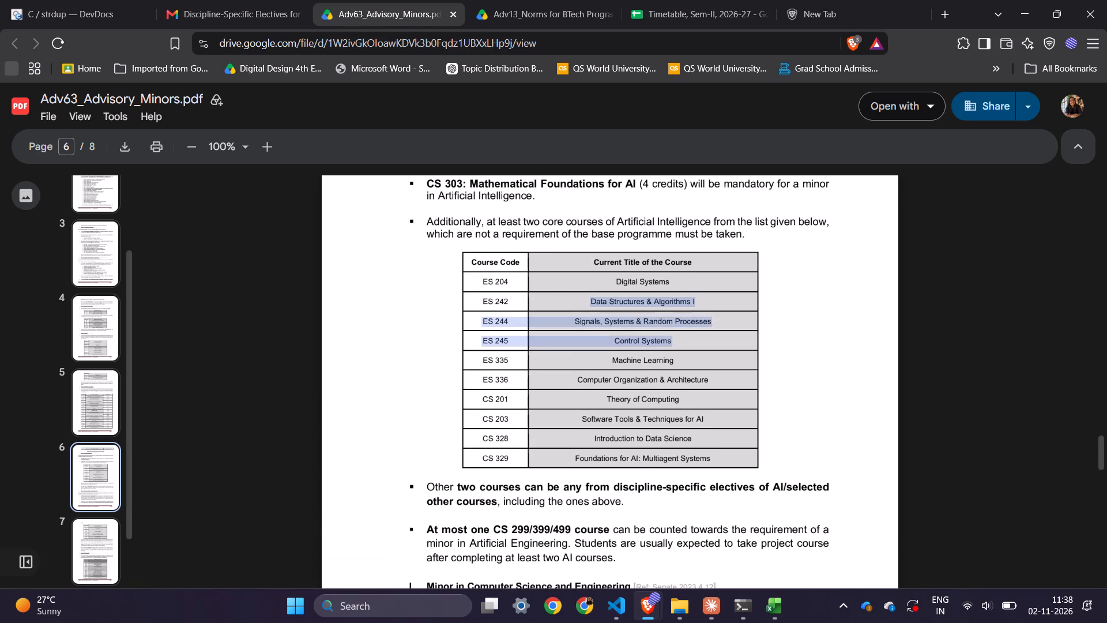
left_click_drag(675, 341, 679, 342)
left_click(679, 342)
left_click_drag(679, 342, 476, 286)
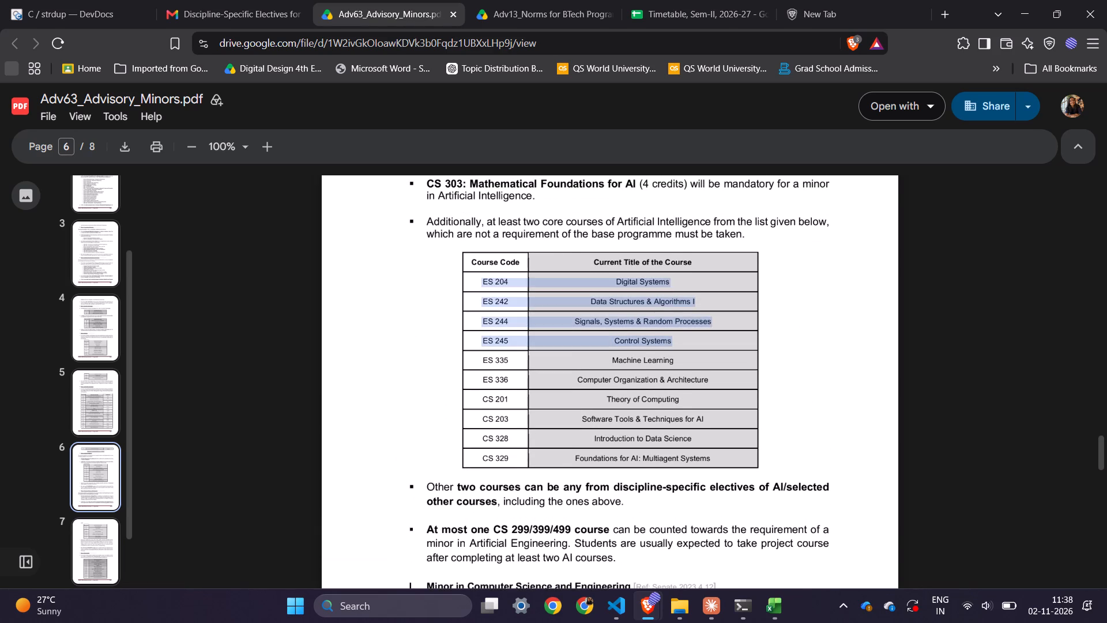
left_click_drag(476, 286, 476, 283)
left_click(476, 283)
left_click_drag(476, 283, 706, 329)
left_click(706, 329)
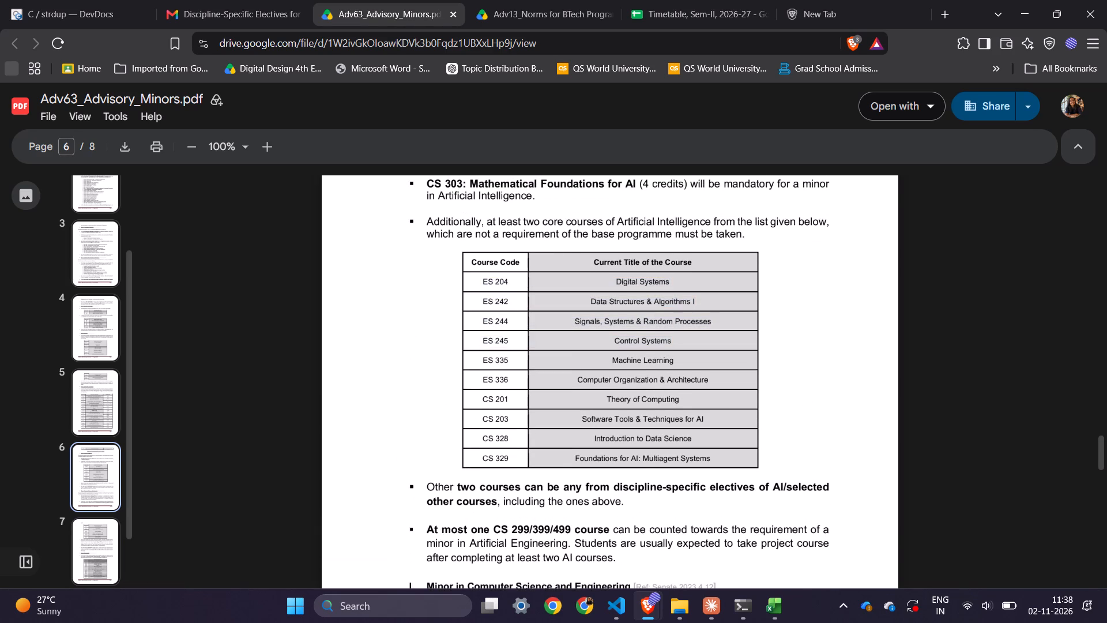
left_click_drag(475, 399, 745, 460)
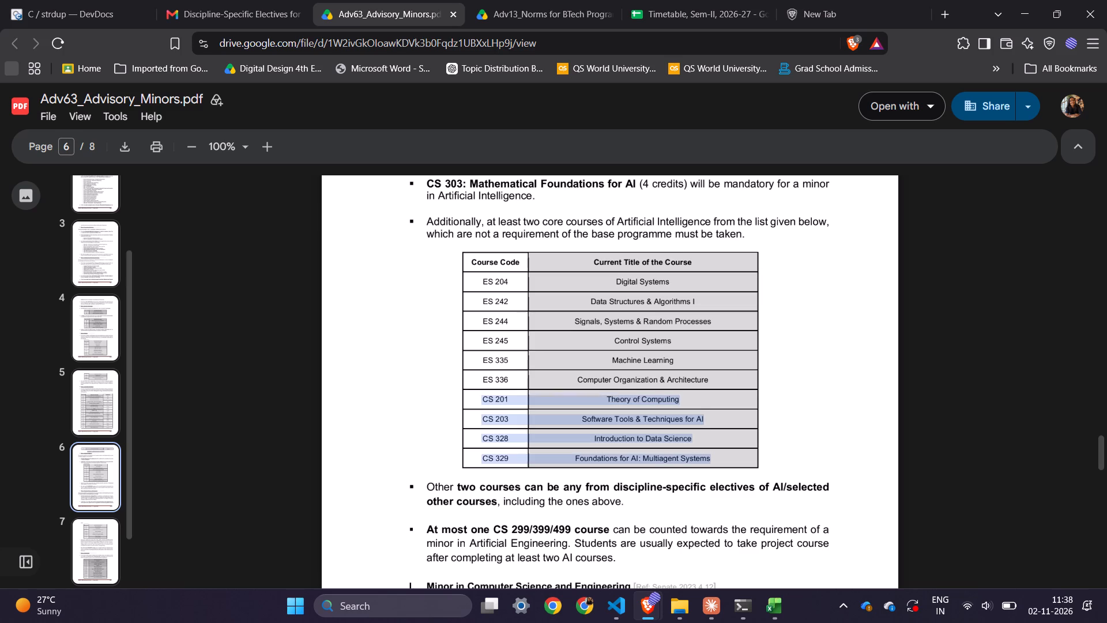
left_click_drag(745, 460, 746, 463)
left_click(746, 463)
left_click_drag(746, 463, 483, 368)
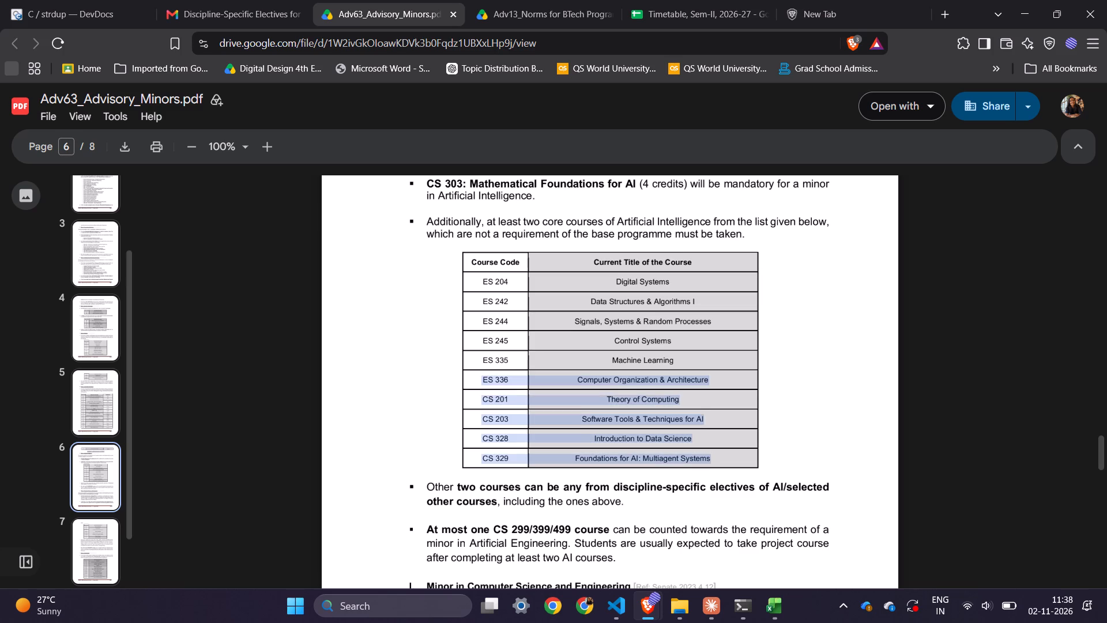
left_click(483, 368)
left_click_drag(483, 368, 720, 439)
left_click(720, 439)
left_click_drag(720, 439, 491, 406)
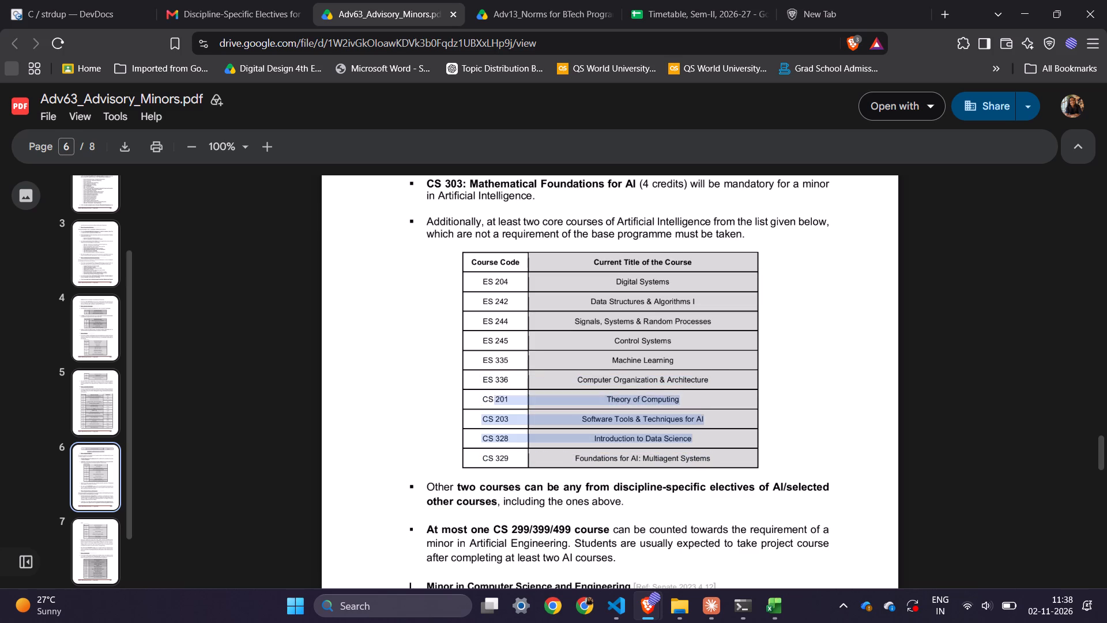
left_click_drag(491, 406, 461, 378)
left_click(461, 378)
left_click_drag(461, 378, 678, 423)
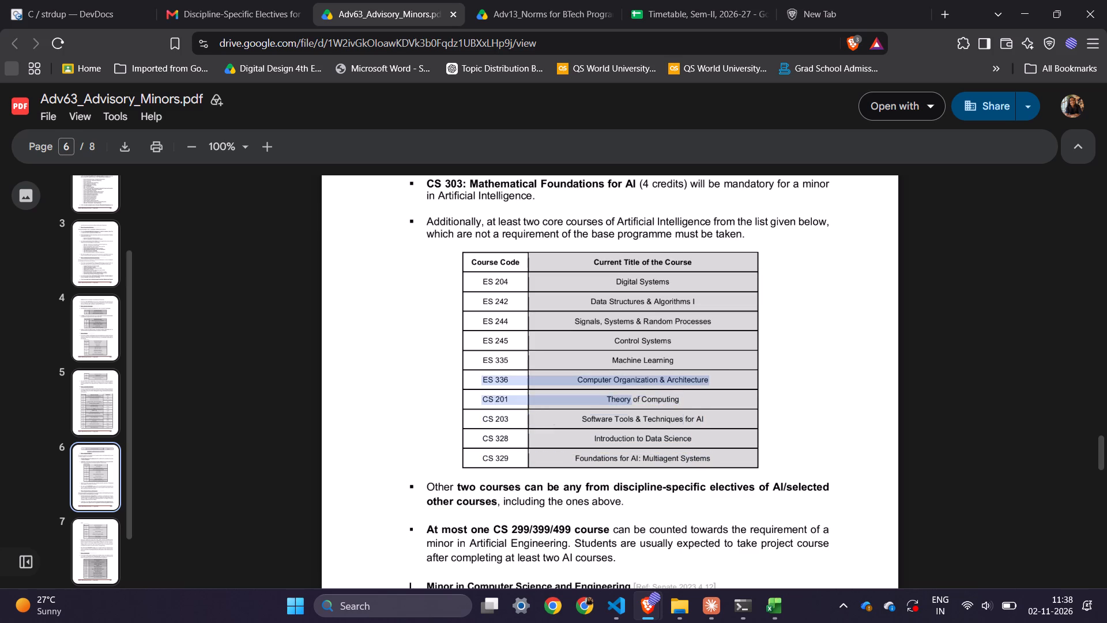
left_click_drag(678, 423, 706, 434)
left_click(706, 434)
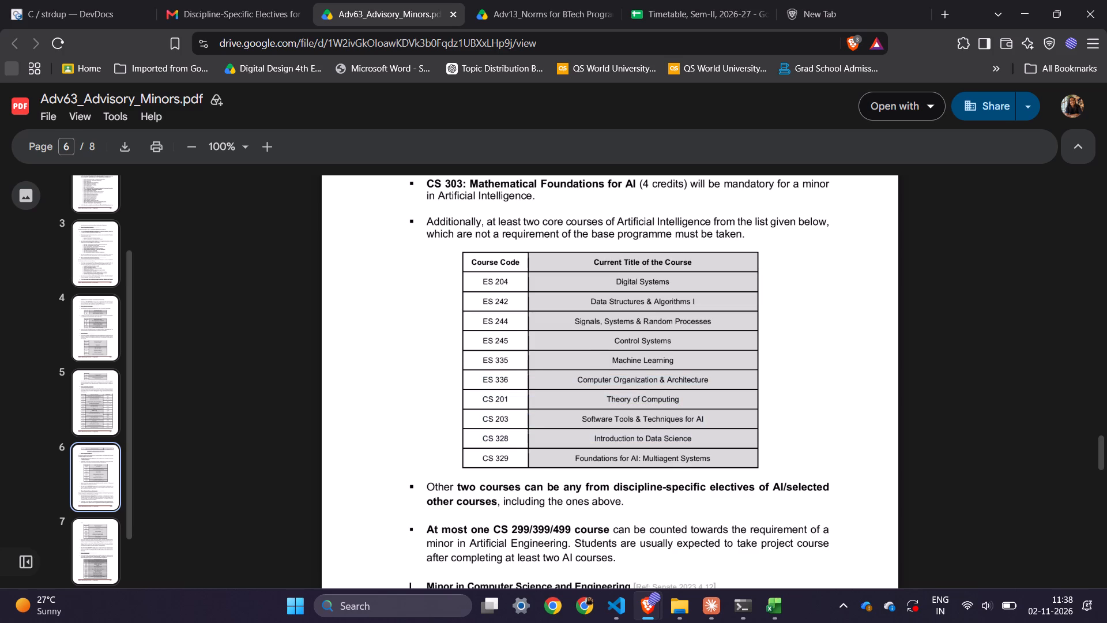
scroll(466, 506, "down", 1)
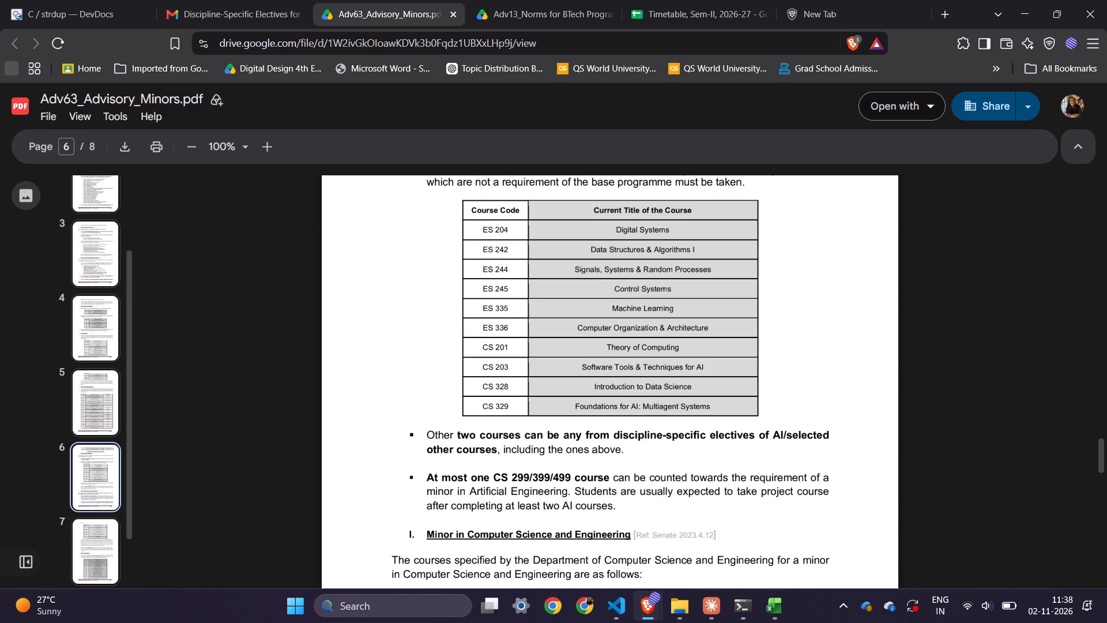
Switch to the Graduation Plan workbook in Excel and review the lower requirement lists, including the Undecided open elective and the CSE Minor.
key("alt+Tab")
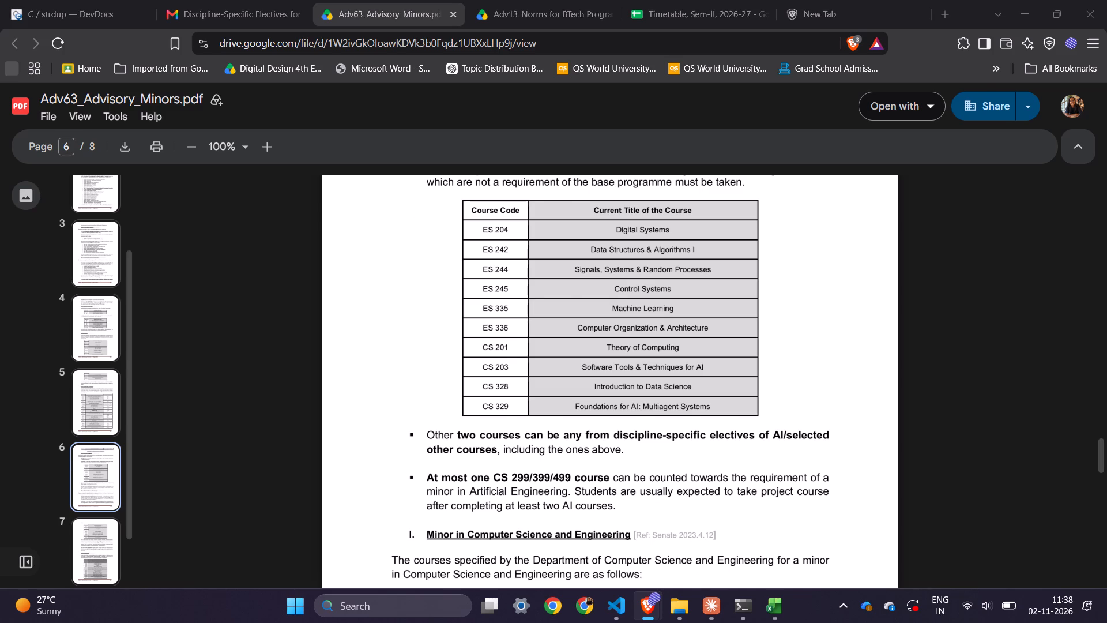
key("alt+Tab")
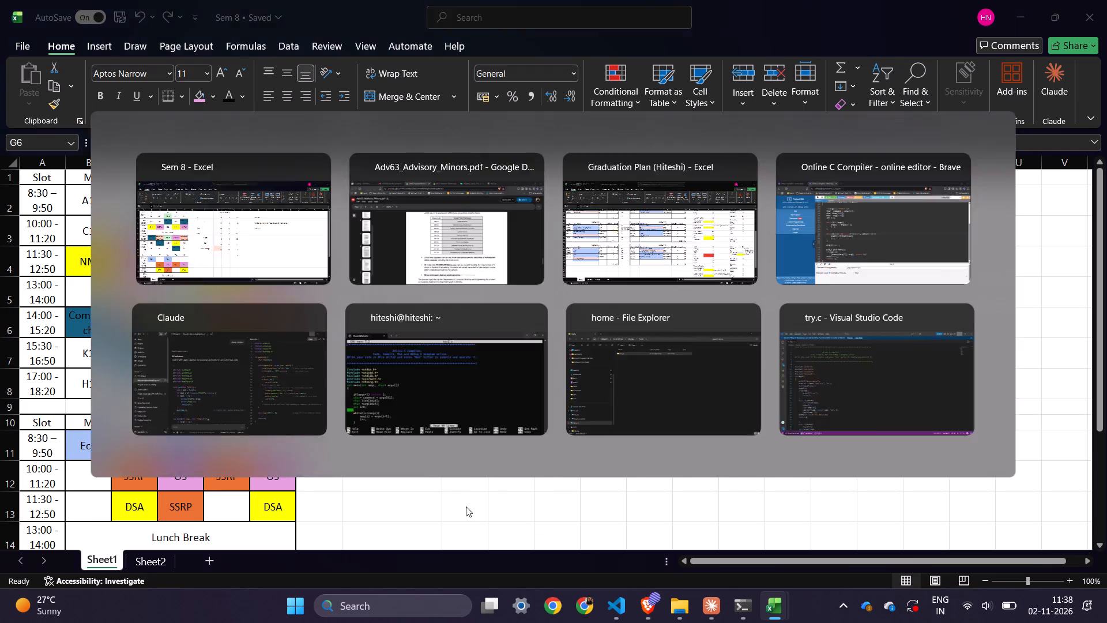
key("alt+Tab")
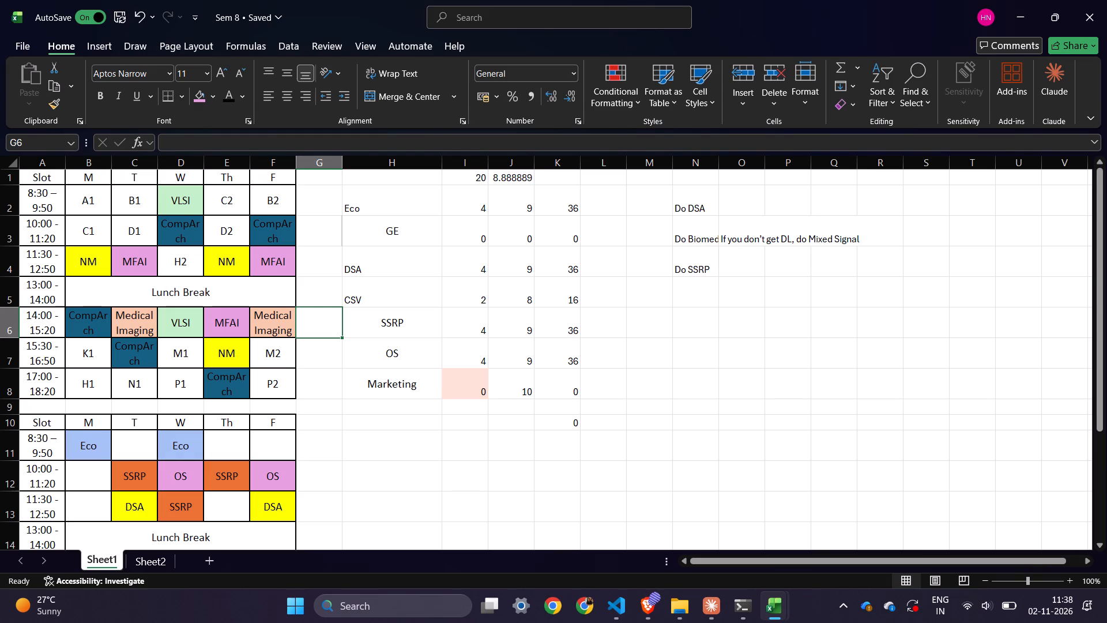
key("alt+Tab")
key("alt+Tab")
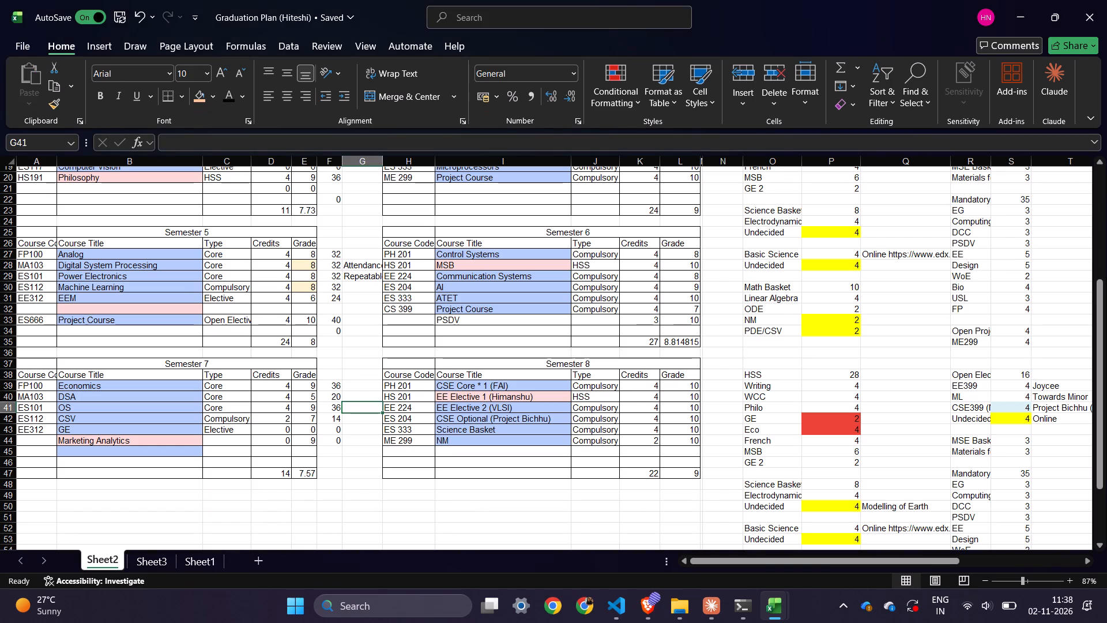
scroll(673, 438, "down", 1)
scroll(673, 438, "left", 2)
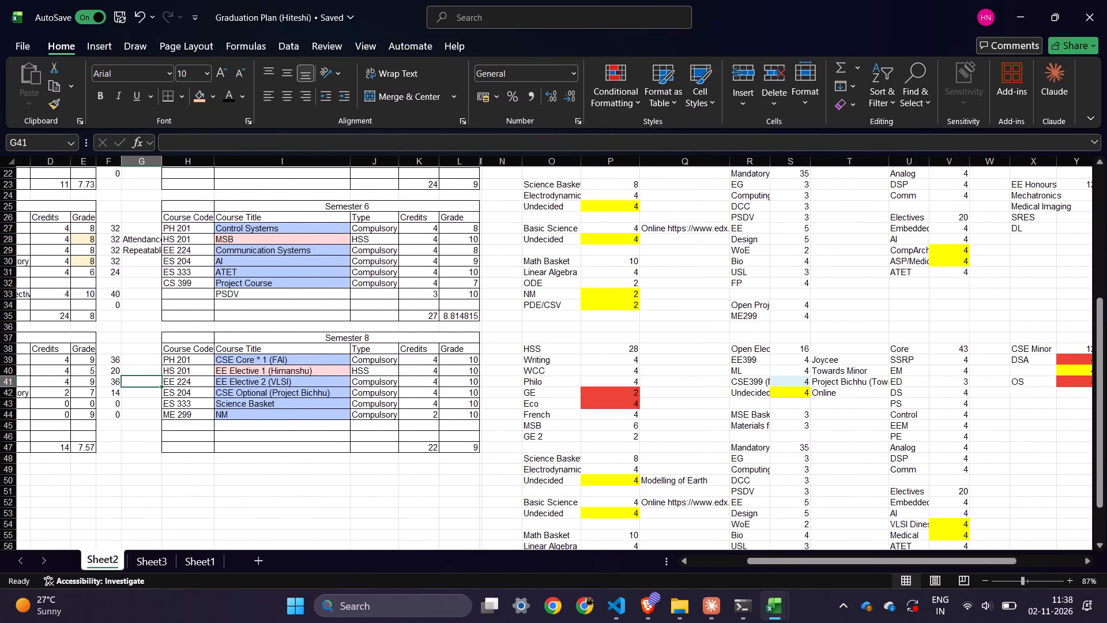
scroll(673, 438, "left", 2)
scroll(673, 438, "down", 1)
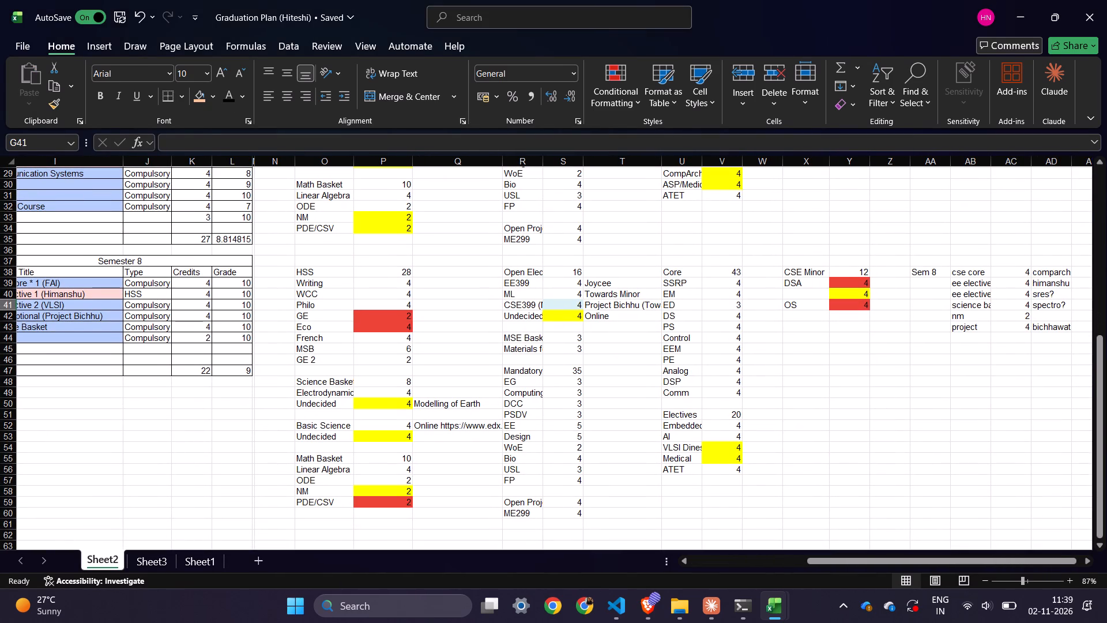
left_click_drag(518, 319, 626, 314)
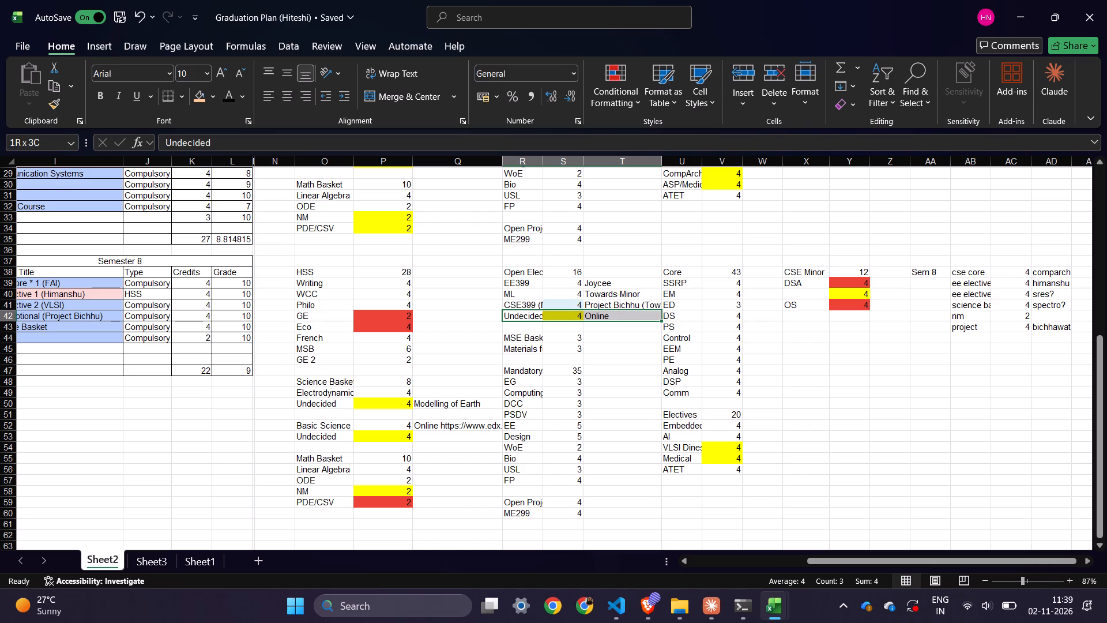
left_click_drag(626, 314, 624, 316)
left_click(624, 368)
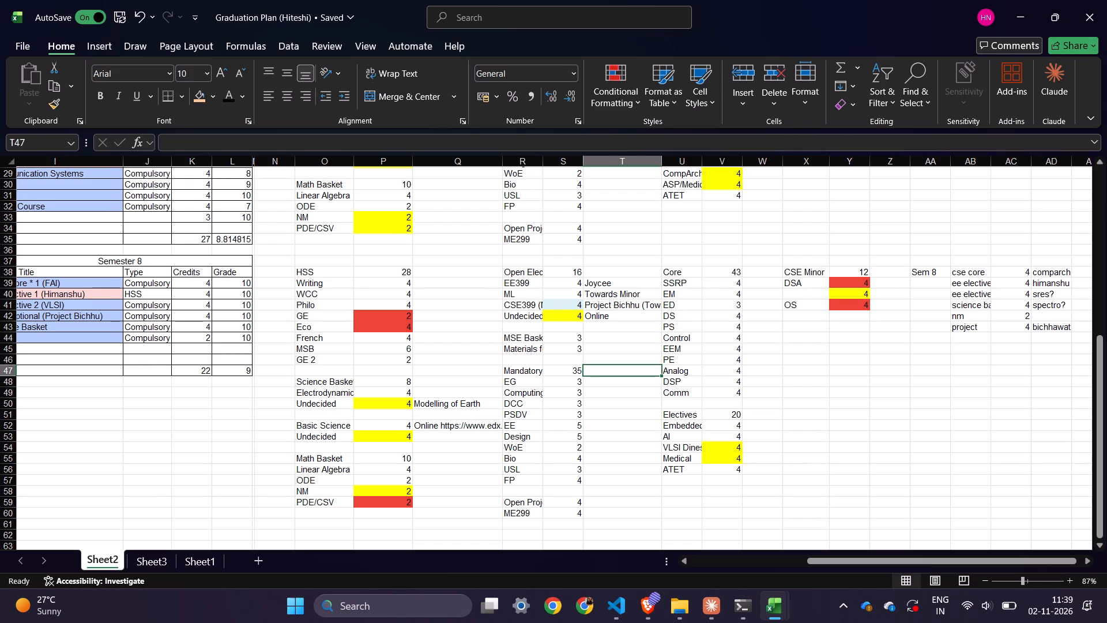
Review the lower requirement lists from HSS to the CSE Minor and Sem 8 list alongside the Semester 8 table.
scroll(624, 368, "left", 2)
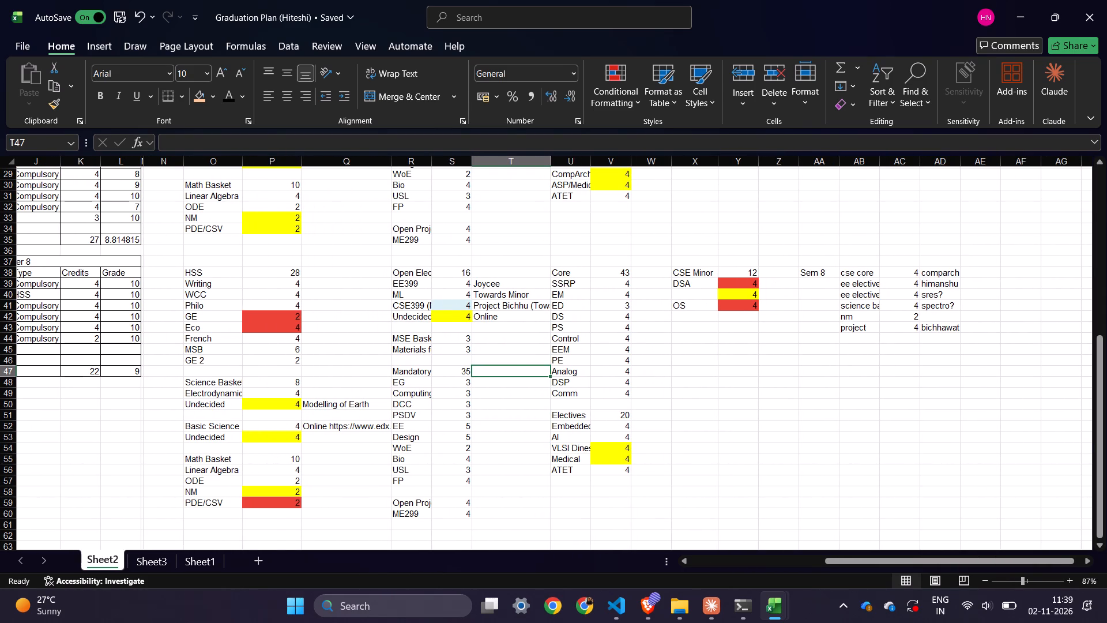
scroll(690, 388, "right", 1)
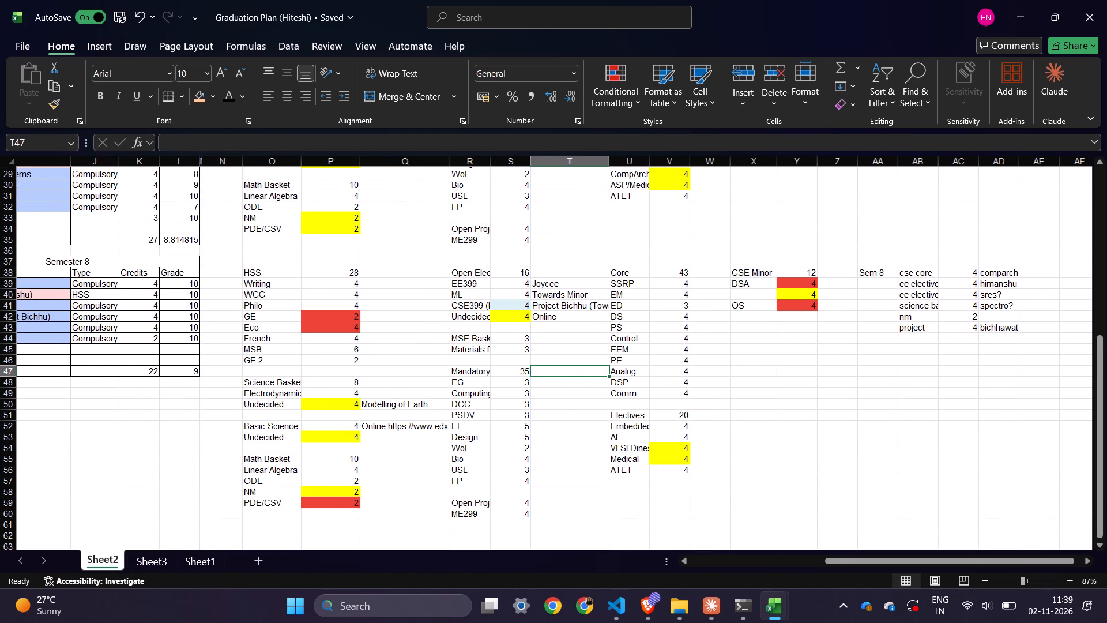
scroll(690, 388, "right", 3)
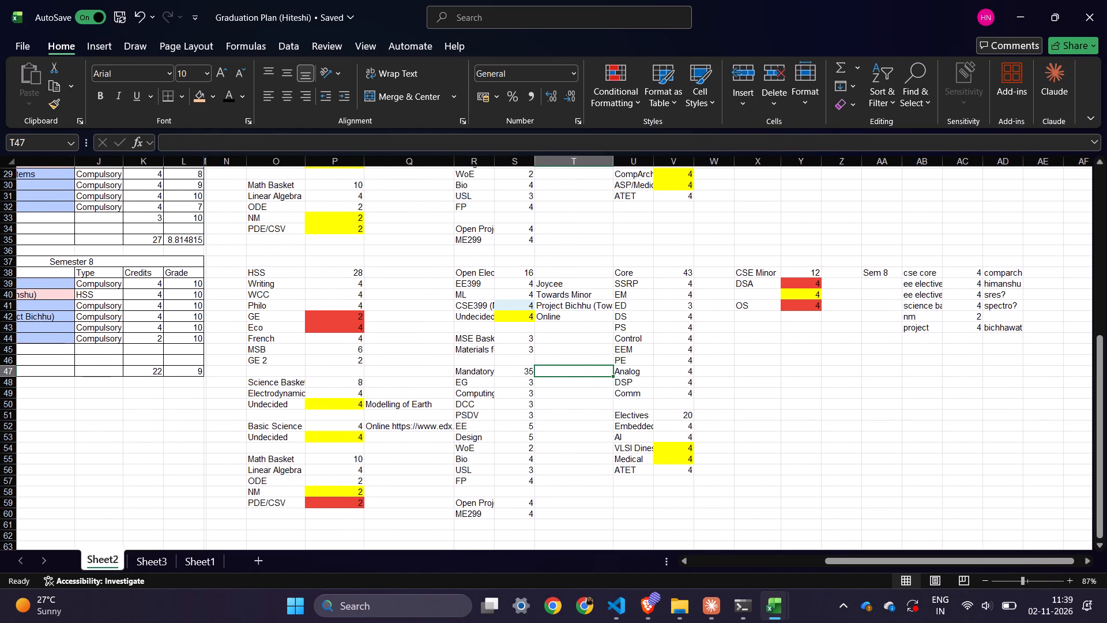
scroll(690, 388, "right", 2)
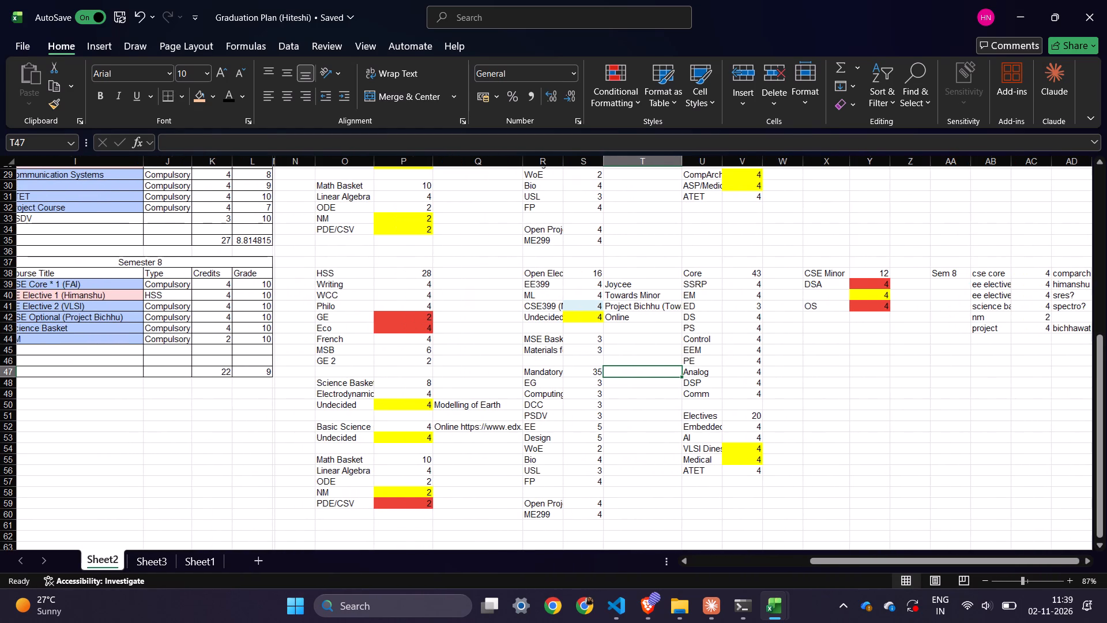
scroll(690, 388, "right", 1)
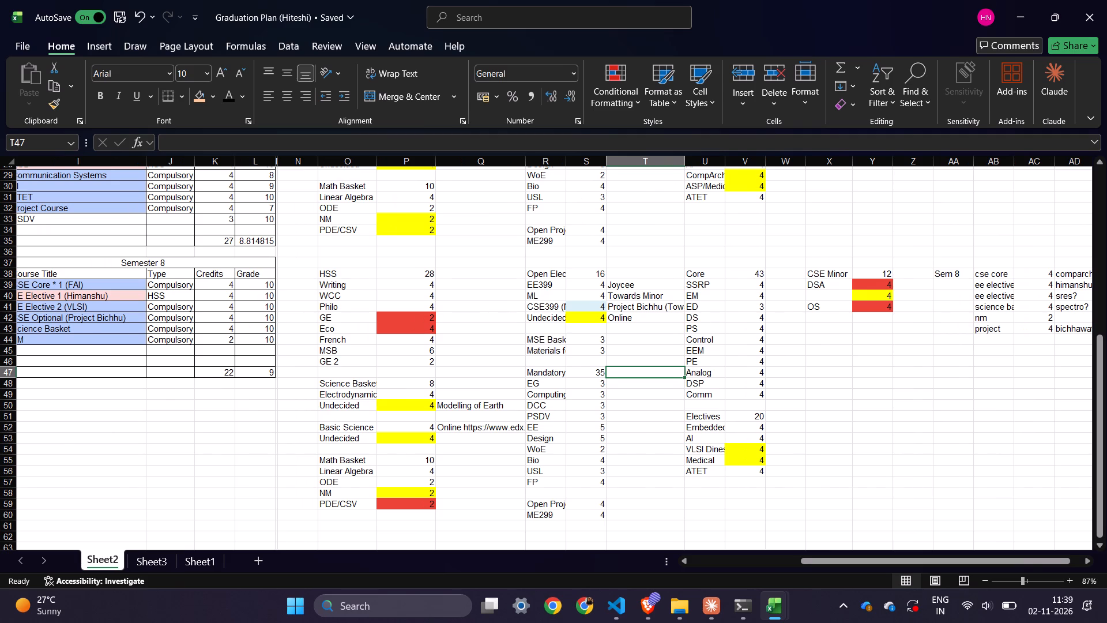
scroll(690, 388, "right", 1)
scroll(690, 388, "down", 1)
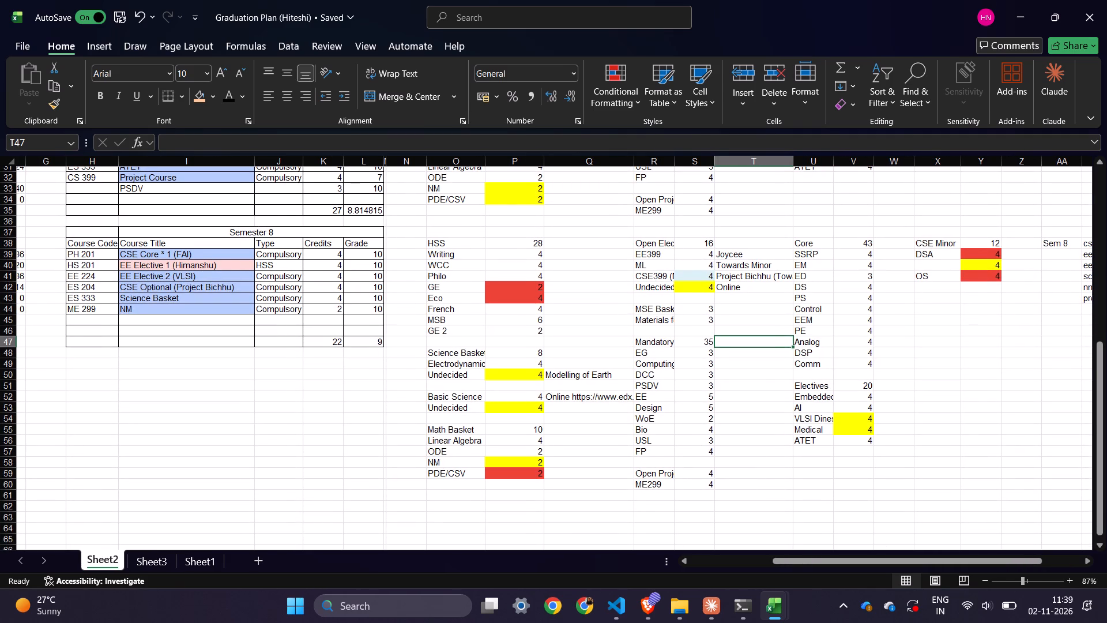
Check the lower plan's VLSI and Medical electives, the GE and Eco entries, and the Math Basket's PDE/CSV and NM entries.
left_click(780, 436)
left_click_drag(779, 429, 779, 421)
left_click(779, 421)
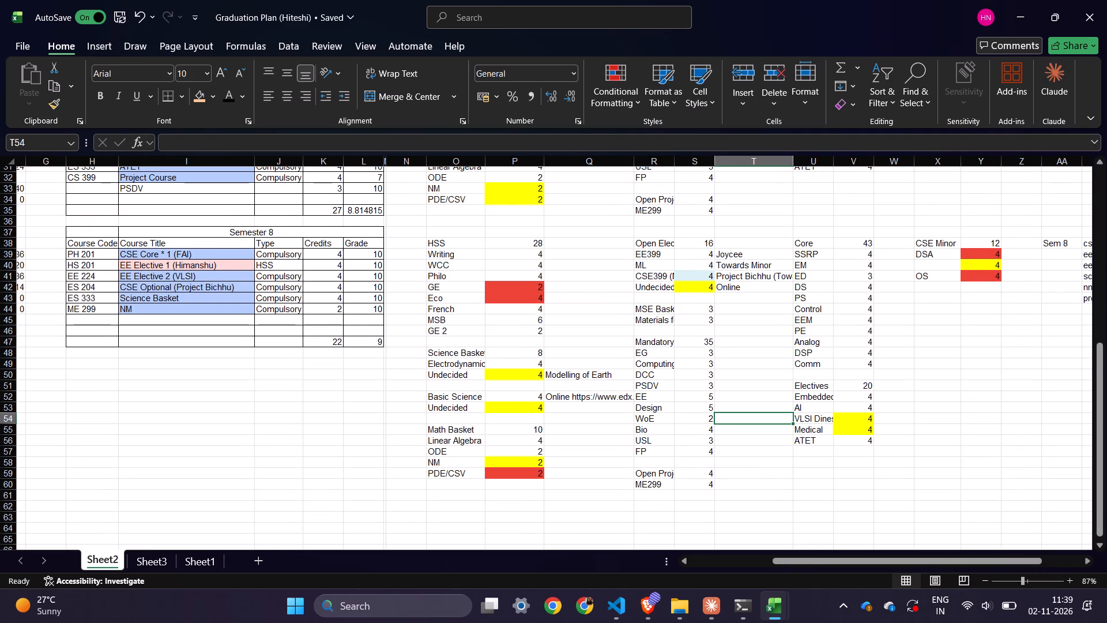
left_click(467, 465)
left_click(468, 471)
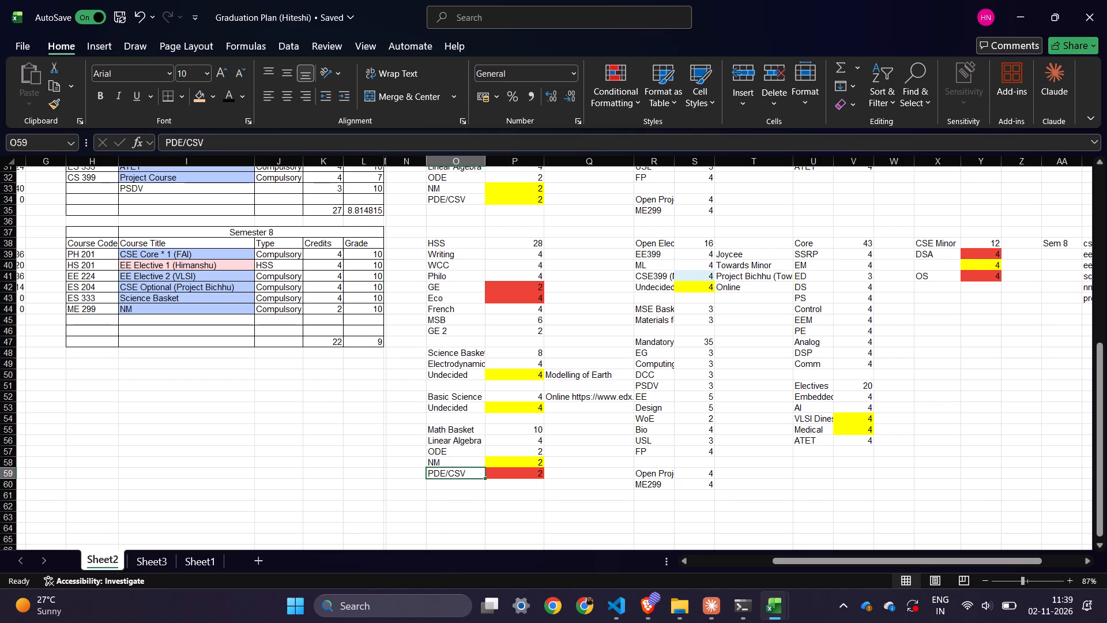
left_click_drag(457, 288, 516, 295)
left_click(460, 468)
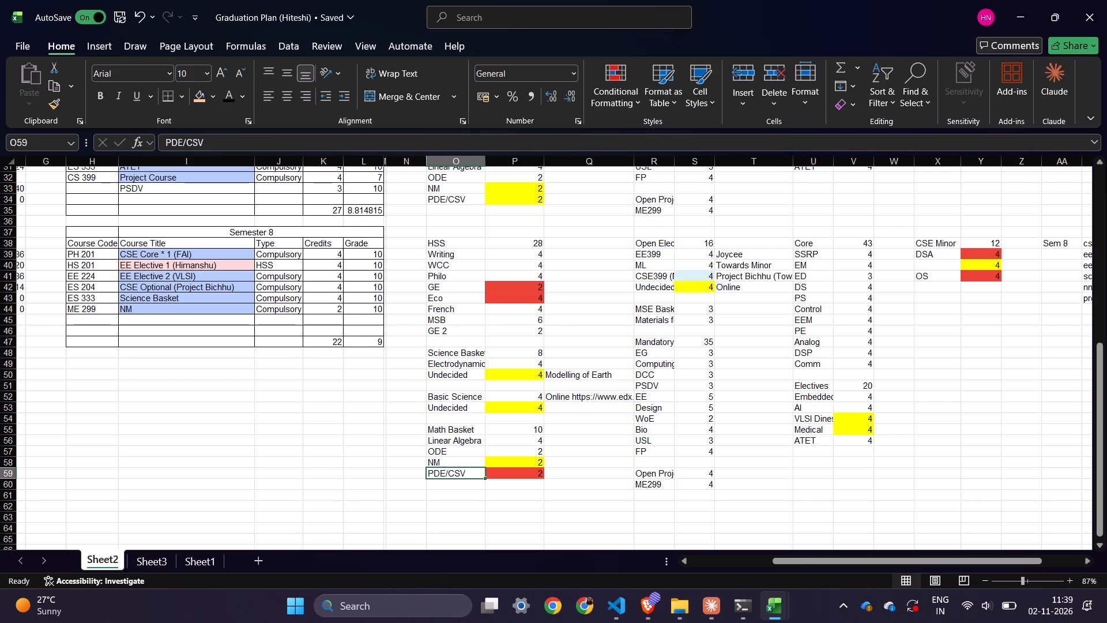
left_click(459, 460)
Examine the Semester 3 to Semester 8 course tables against the HSS, science and math requirement lists beside them.
scroll(459, 460, "right", 6)
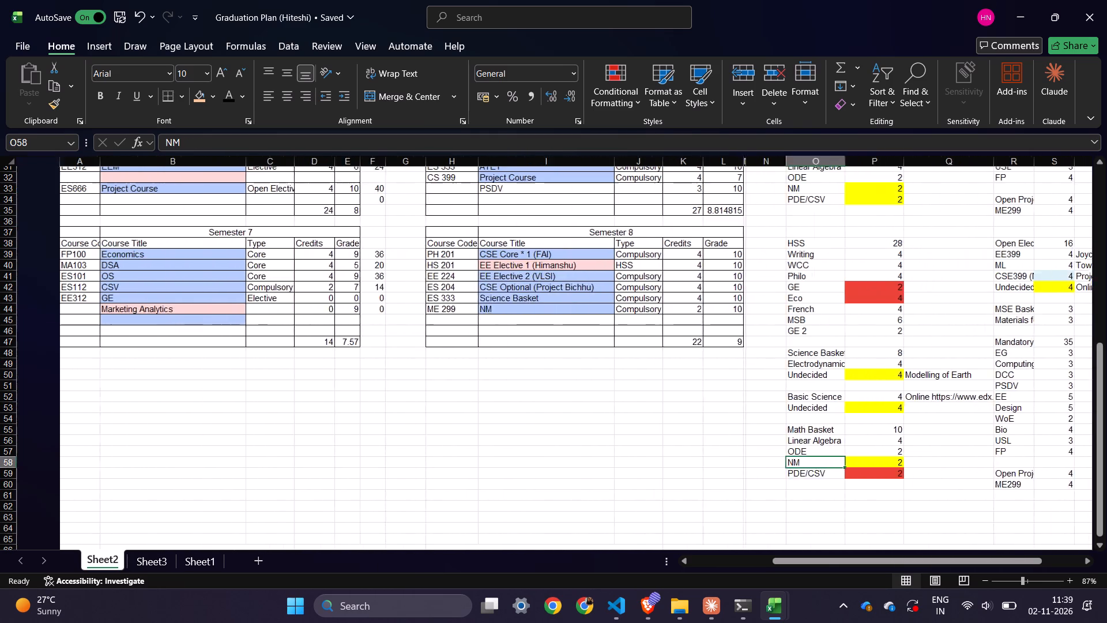
scroll(459, 460, "right", 1)
scroll(459, 460, "up", 4)
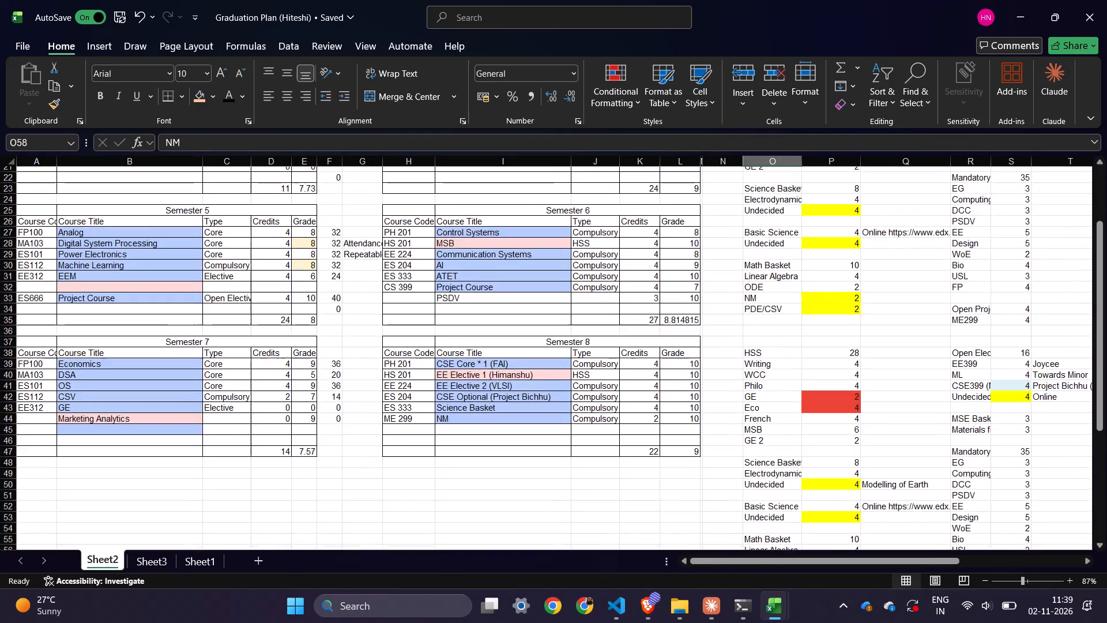
scroll(459, 460, "up", 3)
scroll(459, 460, "down", 3)
scroll(459, 460, "up", 1)
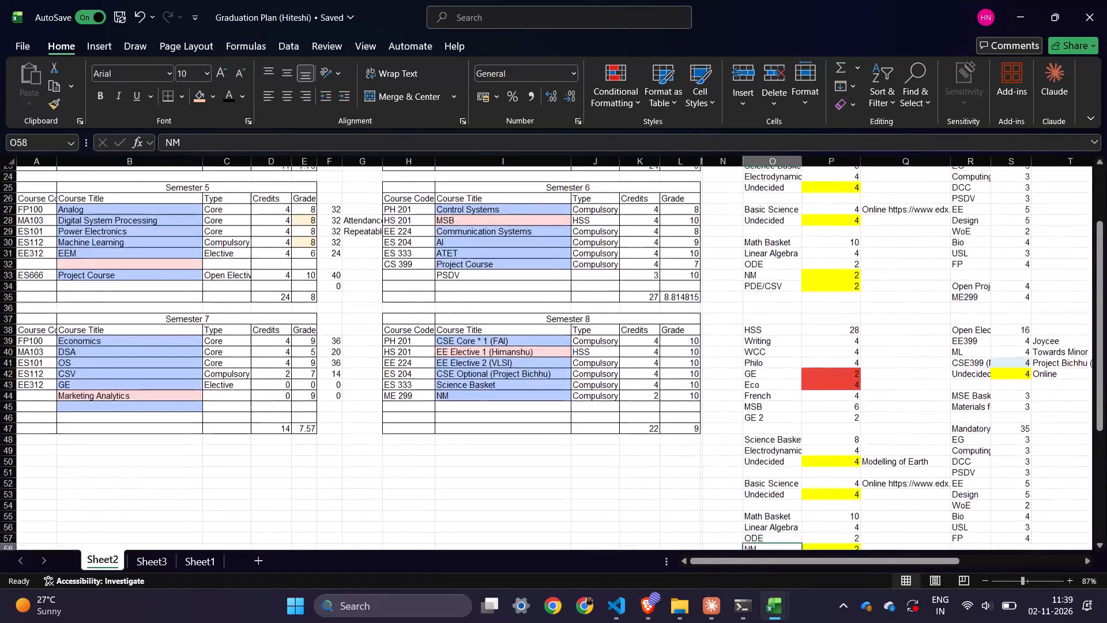
scroll(459, 460, "up", 1)
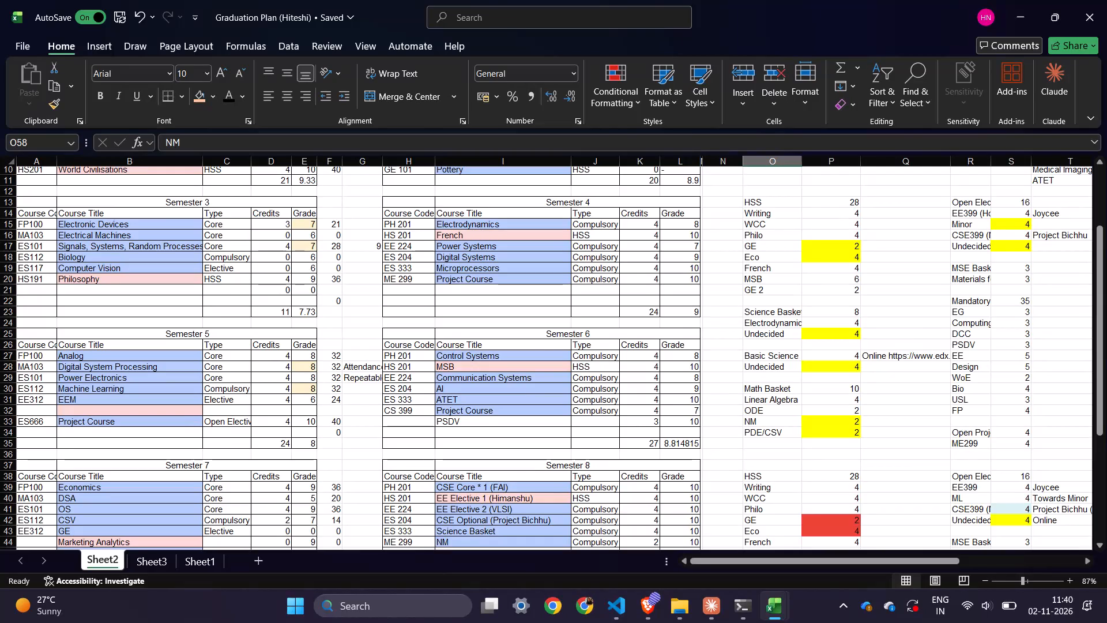
scroll(459, 460, "down", 1)
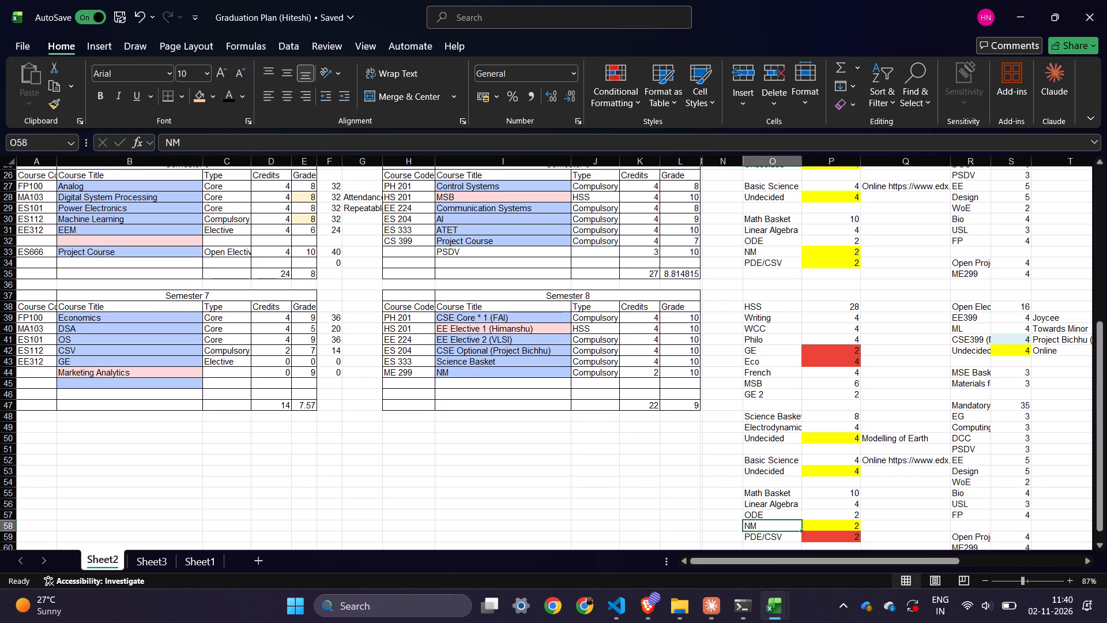
Switch to the Sem 8 workbook to check its slot grid, and return to the Graduation Plan's semester tables.
key("alt+Tab")
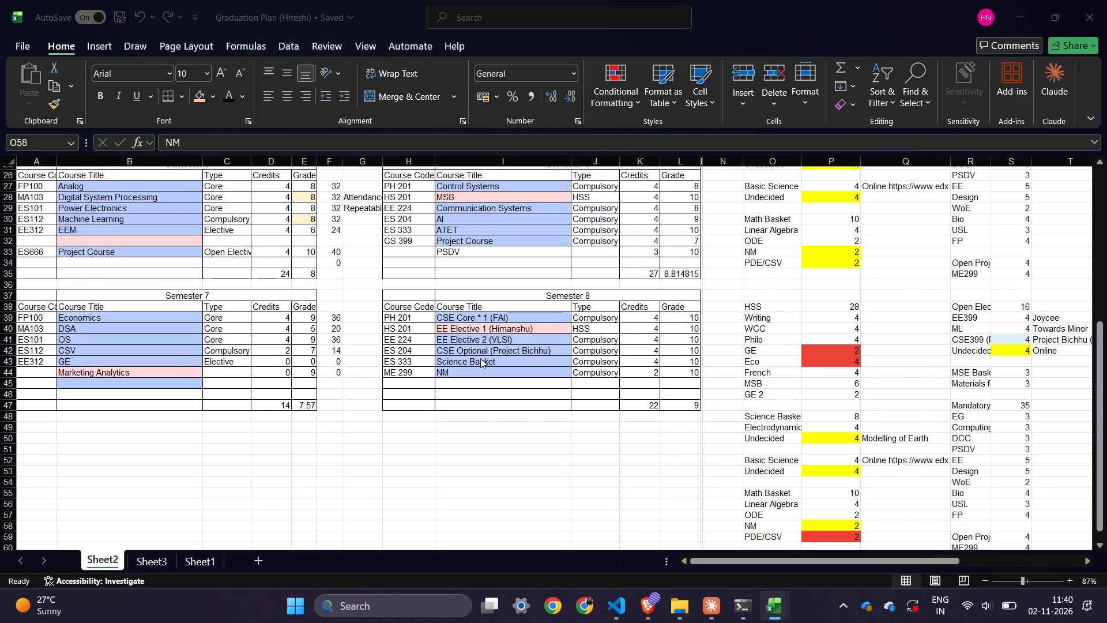
key("alt+Tab")
key("alt+Tab")
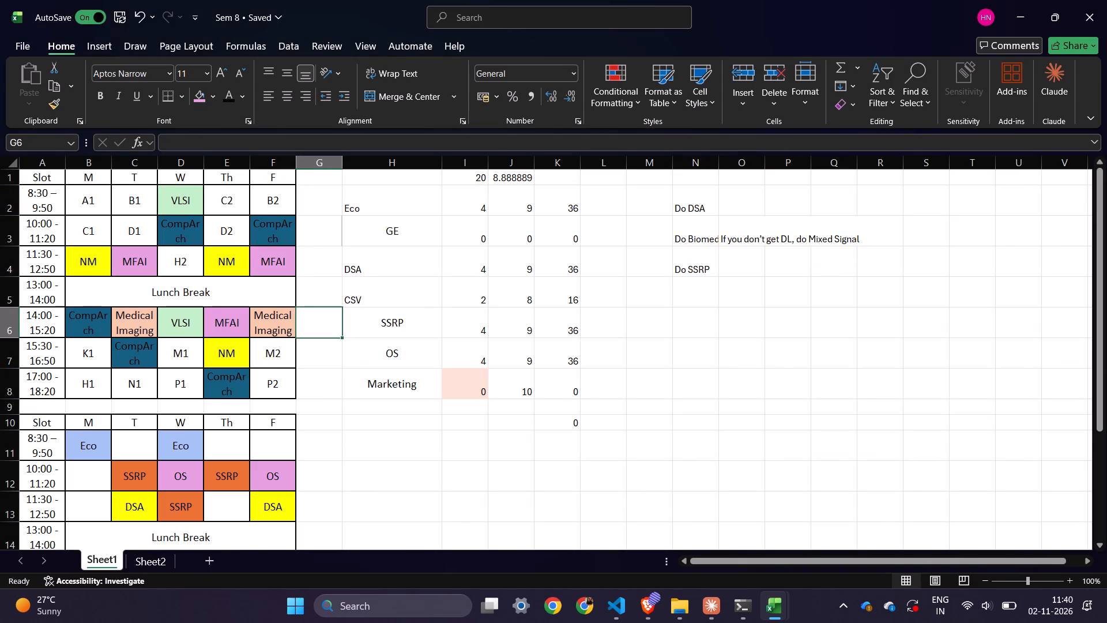
key("alt+Tab")
scroll(423, 333, "up", 1)
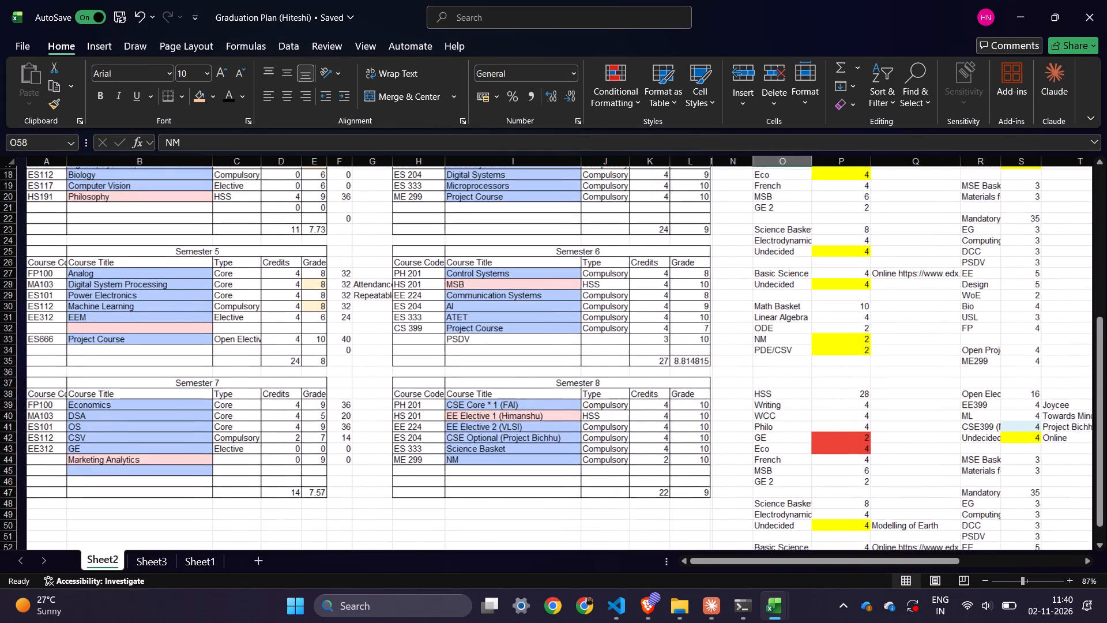
Examine the graduation plan from the Semester 1 tables and CPI summary down past the requirement lists.
scroll(423, 333, "up", 3)
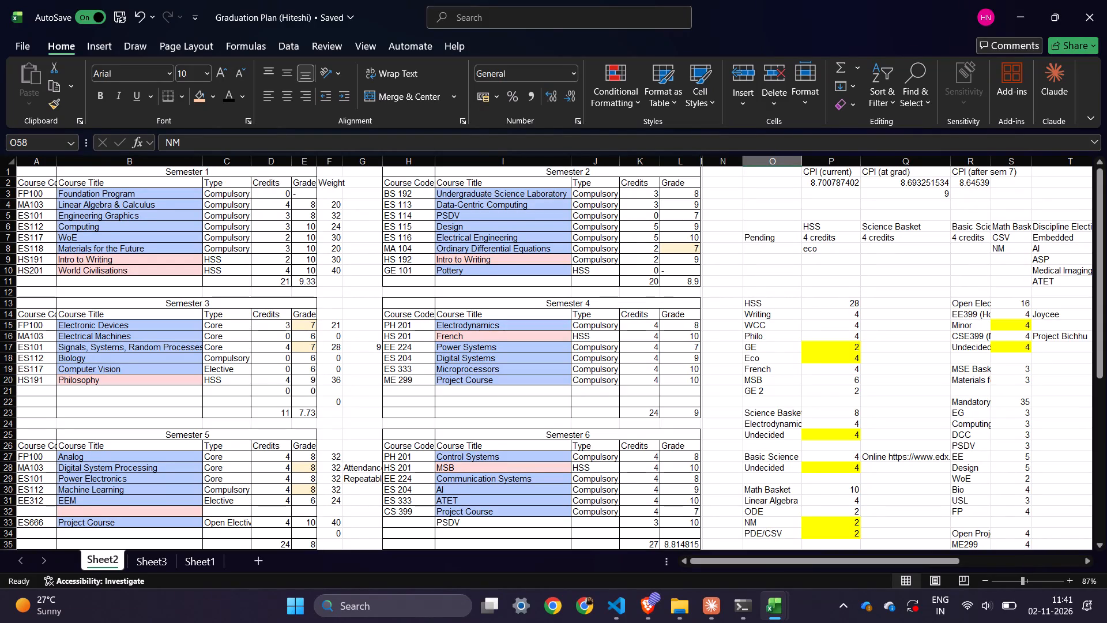
scroll(423, 333, "down", 2)
scroll(423, 333, "up", 3)
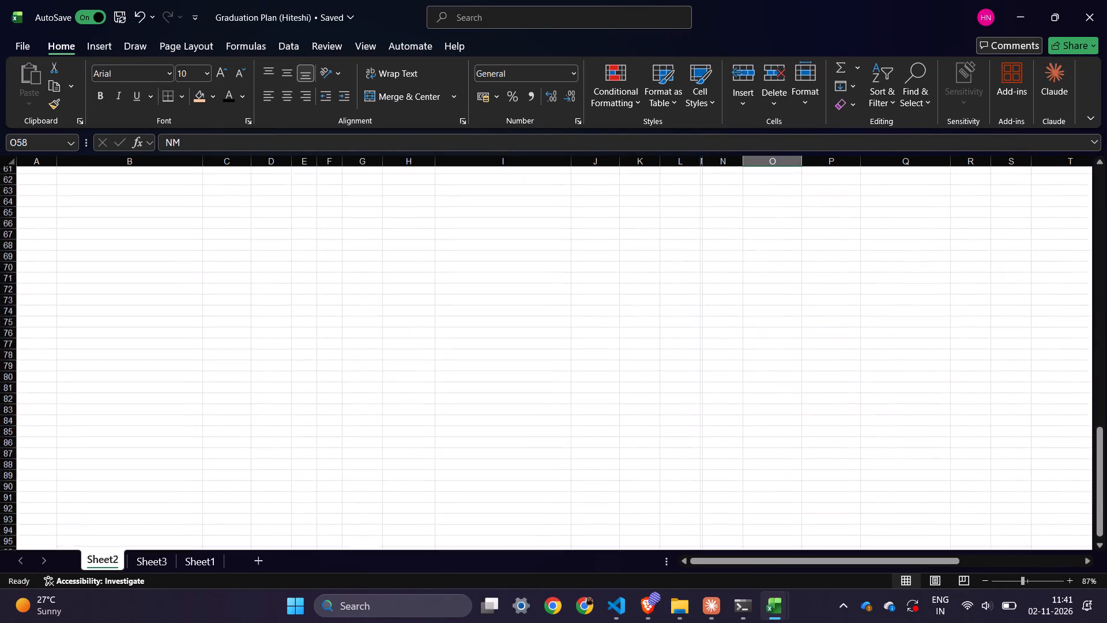
scroll(423, 333, "up", 5)
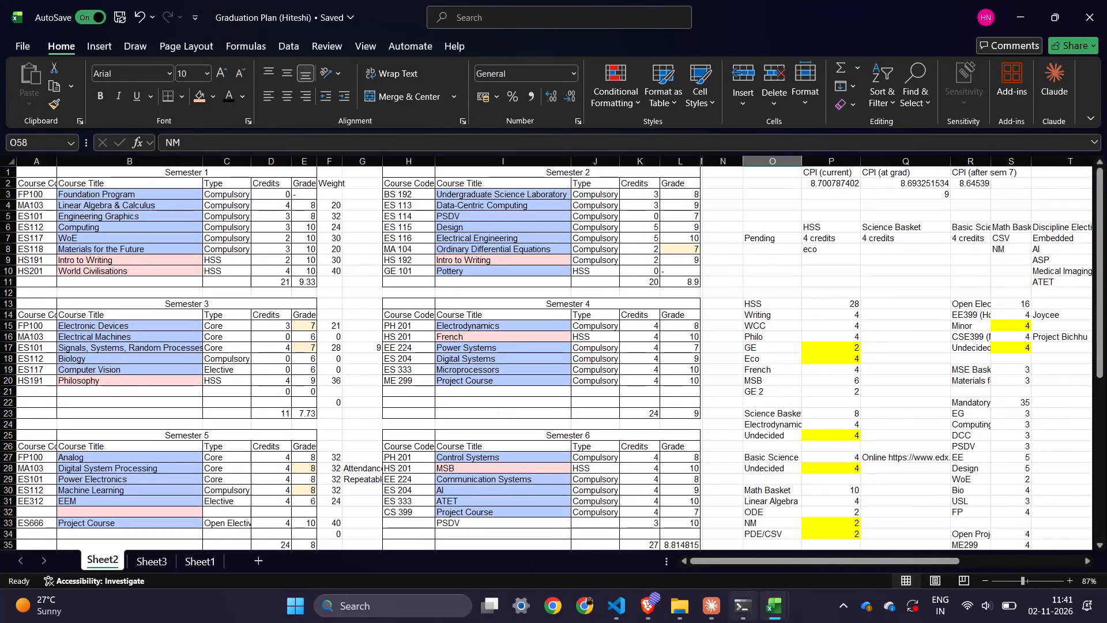